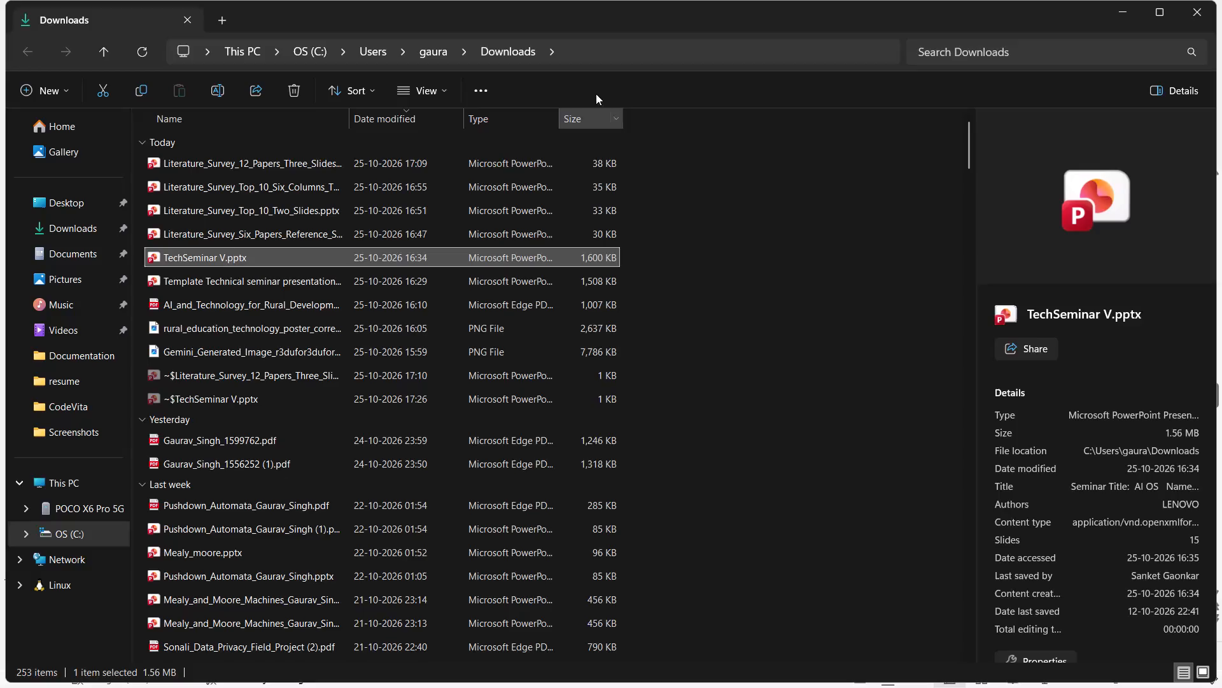
Switch to the Smart Pricing & Stock Management presentation and review its slides from Methodology back to the Literature Survey tables.
{"action": "left_click", "coordinate": [1113, 18]}
{"action": "left_click", "coordinate": [1113, 17]}
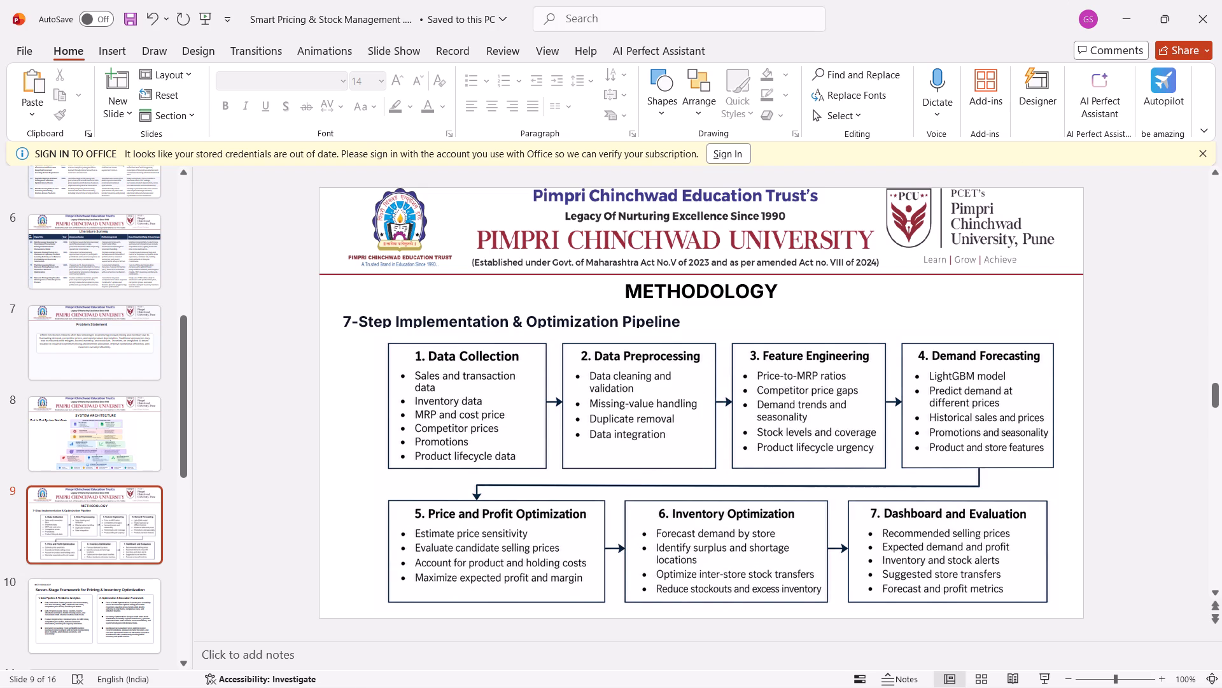
{"action": "key", "text": "Up"}
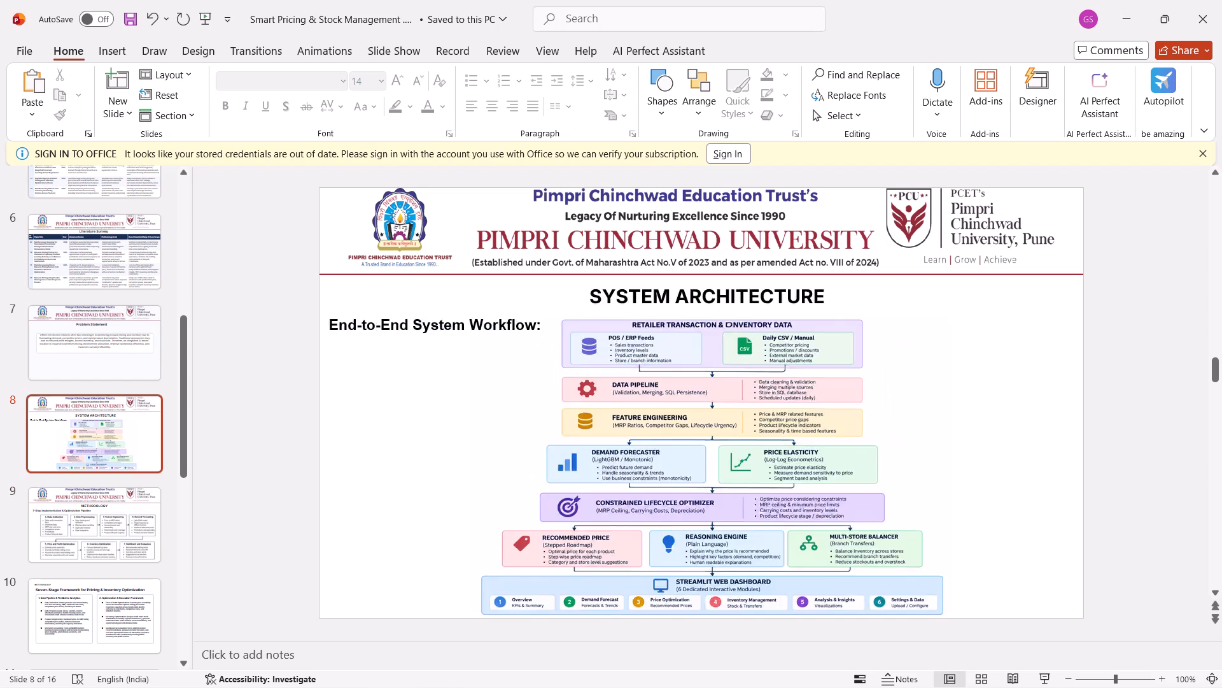
{"action": "key", "text": "Up"}
{"action": "key", "text": "Up"}
{"action": "key", "text": "Up"}
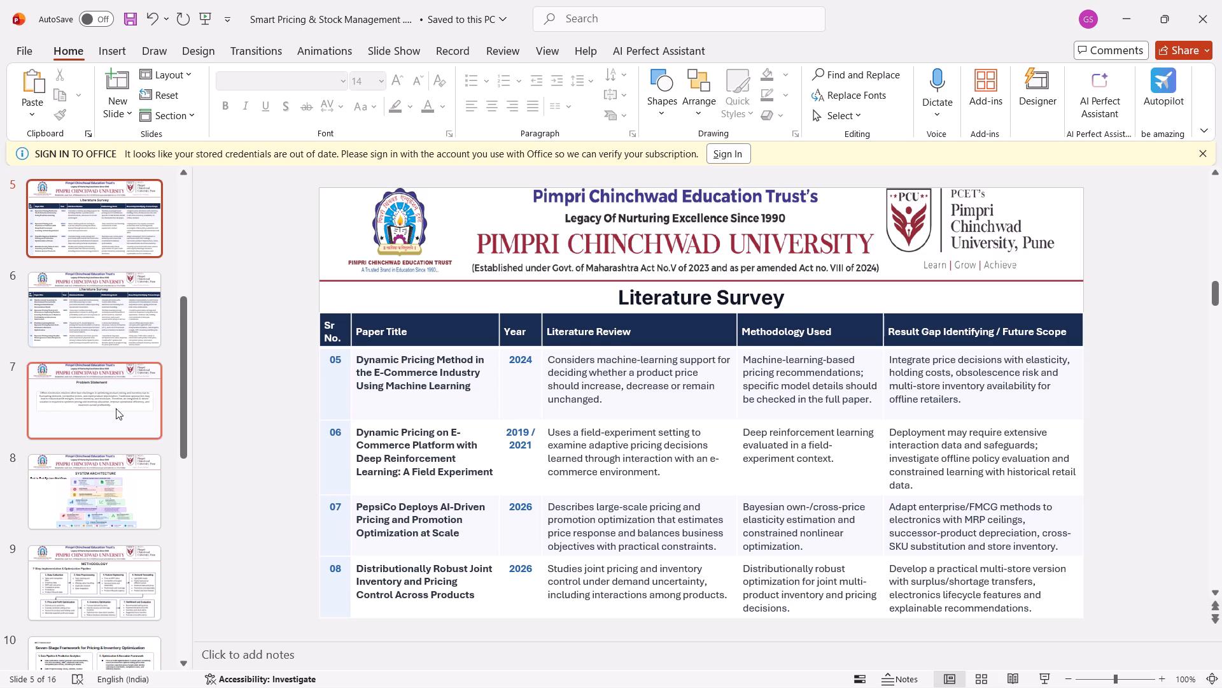
{"action": "left_click", "coordinate": [106, 343]}
{"action": "left_click", "coordinate": [101, 257]}
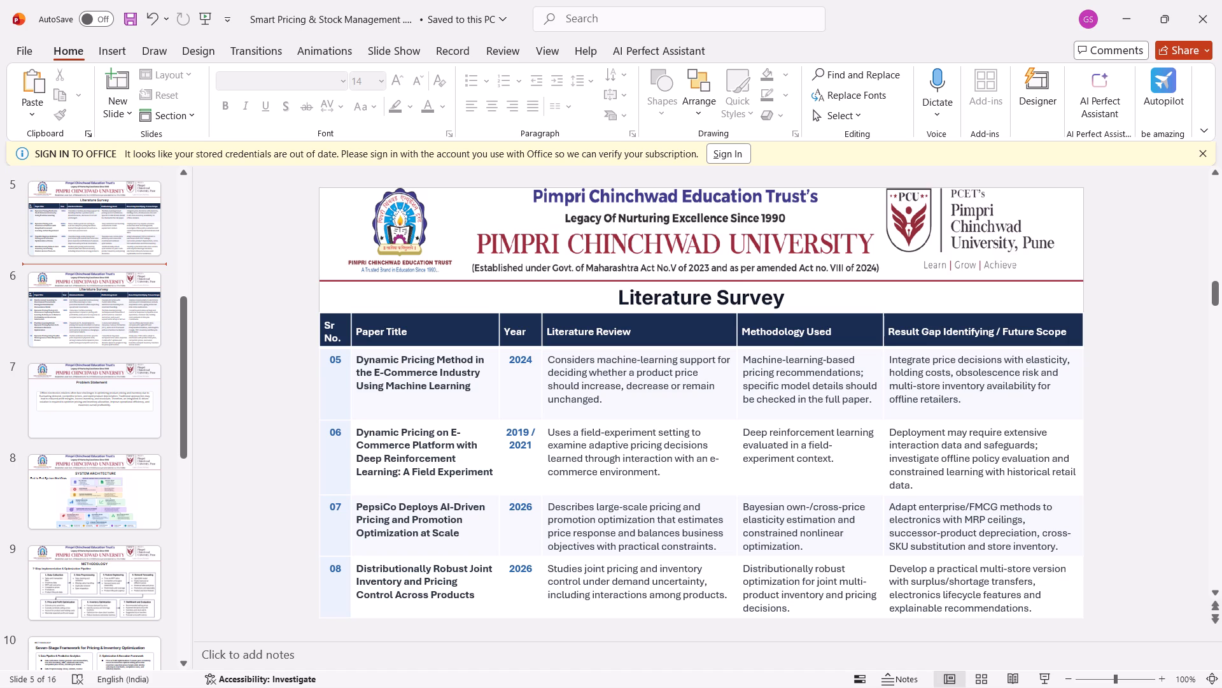
{"action": "left_click", "coordinate": [109, 282]}
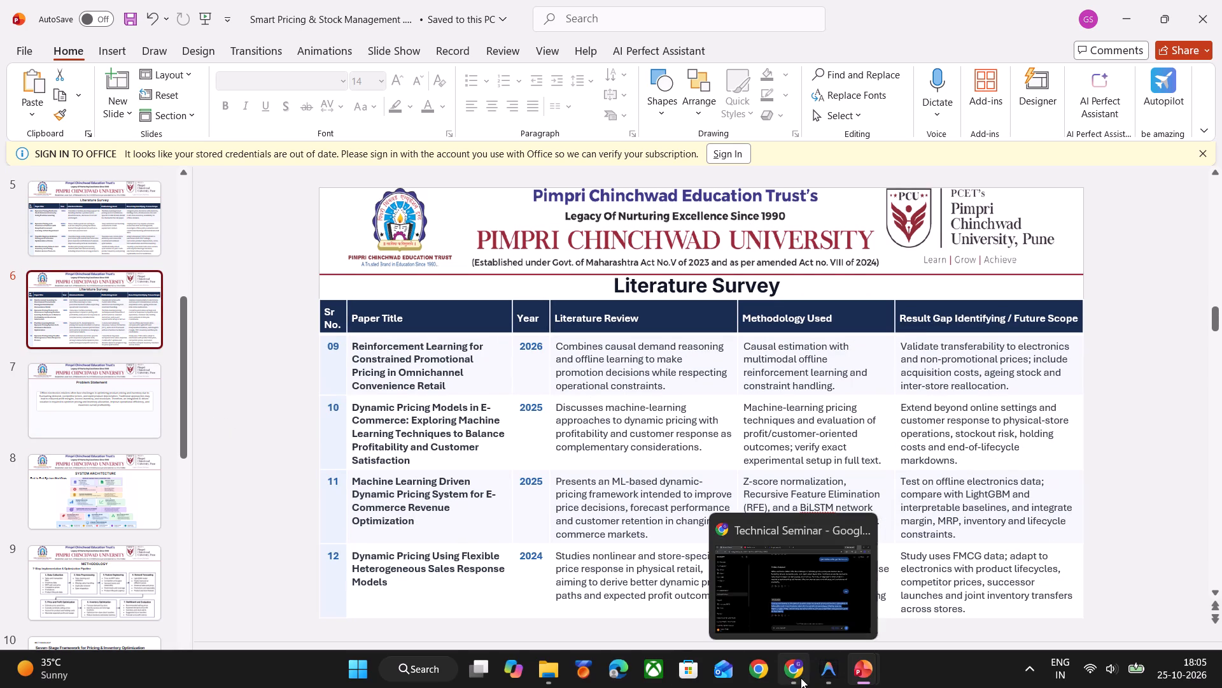
Open the TechSeminar V.pptx presentation from the Downloads folder.
{"action": "double_click", "coordinate": [801, 678]}
{"action": "left_click", "coordinate": [608, 592]}
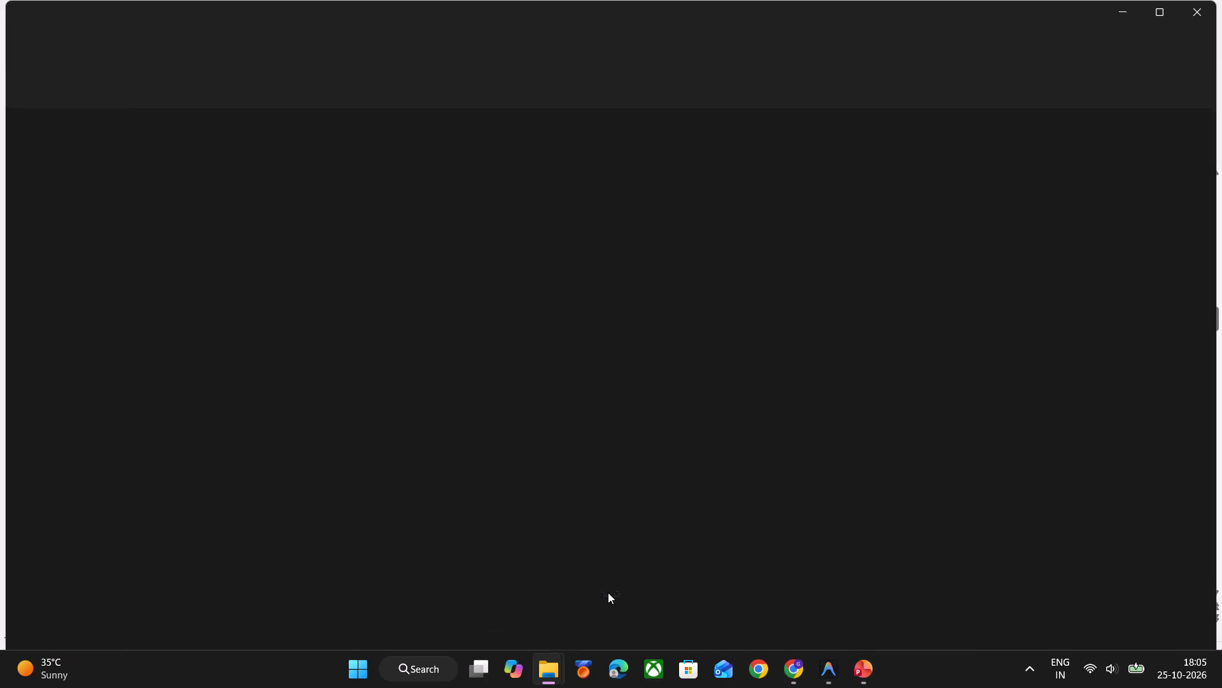
{"action": "double_click", "coordinate": [230, 255]}
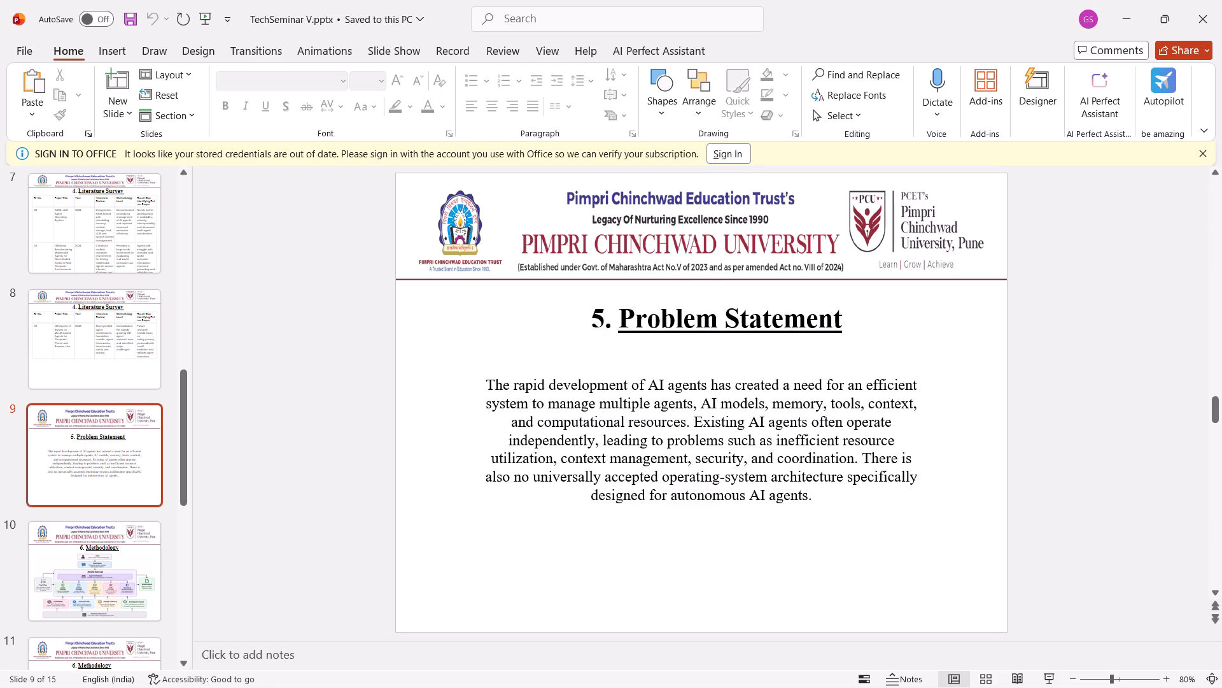
Examine the TechSeminar V slides from Problem Statement and Methodology through Result, Conclusion, Future Scope and Bibliography.
{"action": "key", "text": "Down"}
{"action": "key", "text": "Down"}
{"action": "key", "text": "Up"}
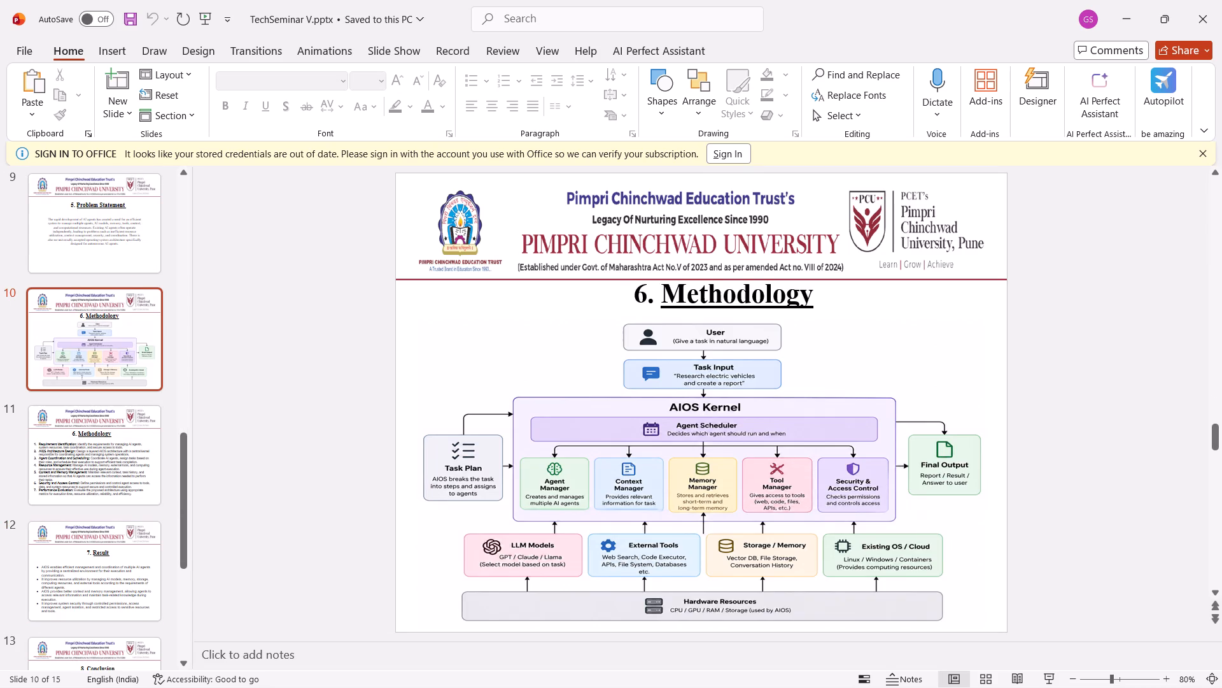
{"action": "key", "text": "Up"}
{"action": "key", "text": "Down"}
{"action": "key", "text": "Up"}
{"action": "key", "text": "Down"}
{"action": "key", "text": "Down"}
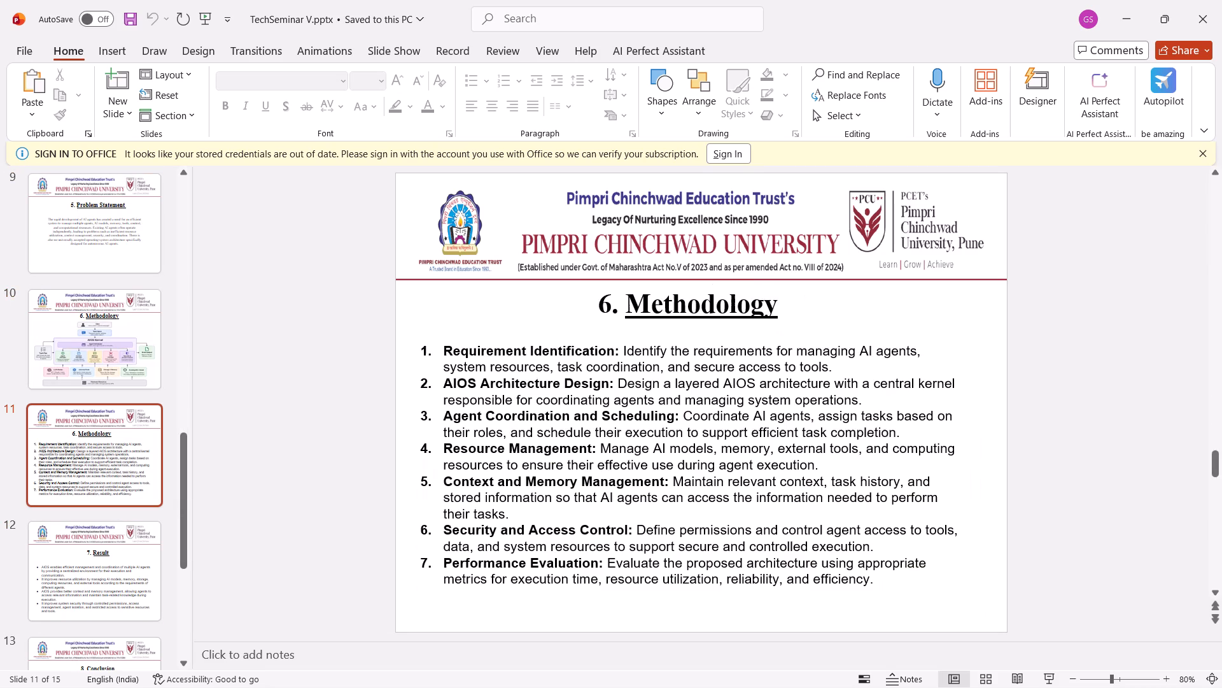
{"action": "key", "text": "Down"}
{"action": "key", "text": "Up"}
{"action": "key", "text": "Down"}
{"action": "key", "text": "Down"}
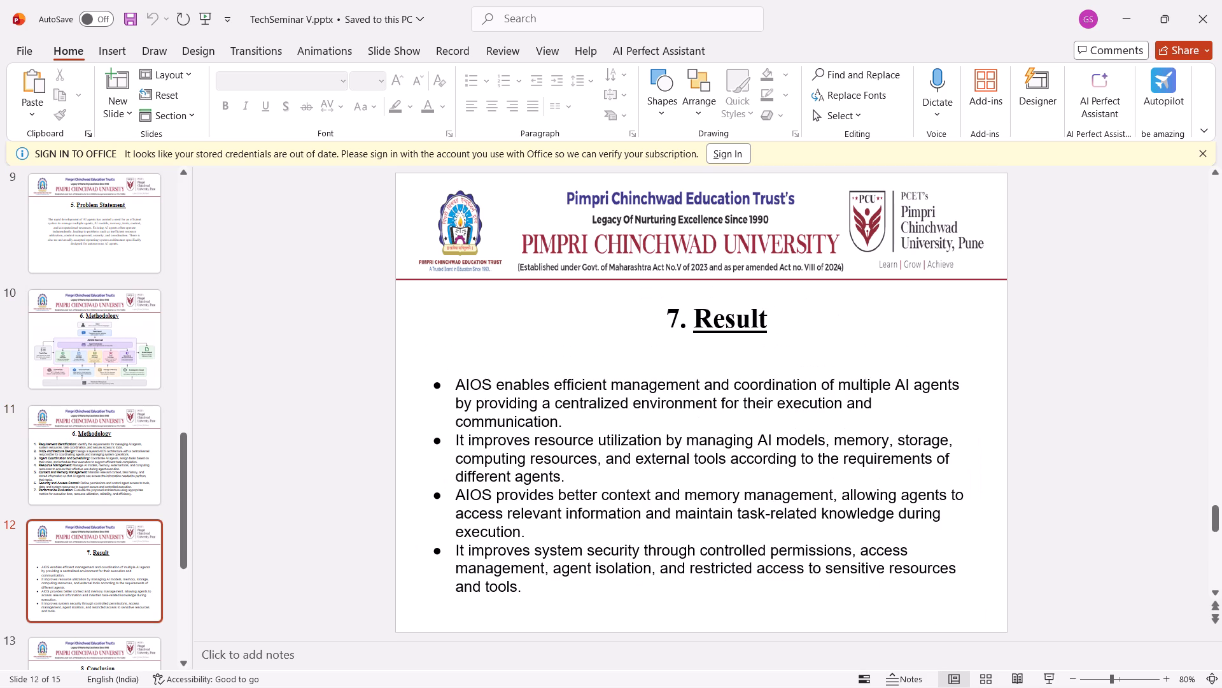
{"action": "key", "text": "Down"}
{"action": "key", "text": "Down"}
{"action": "key", "text": "Up"}
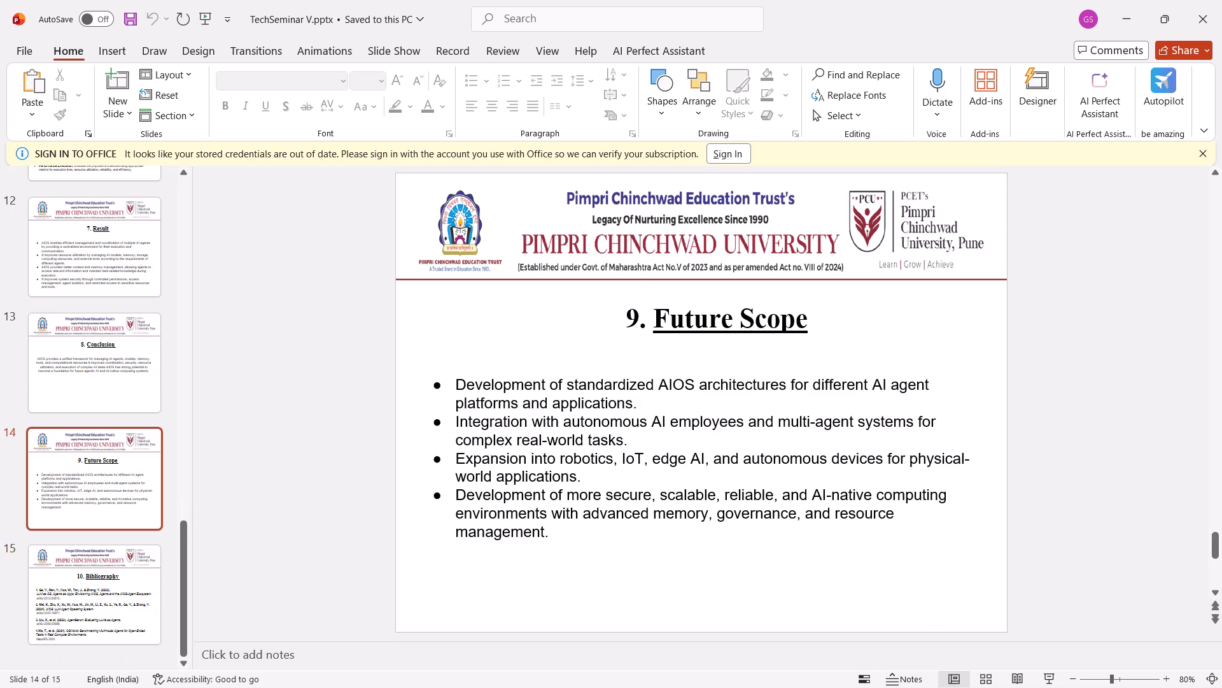
{"action": "key", "text": "Up"}
{"action": "key", "text": "Up"}
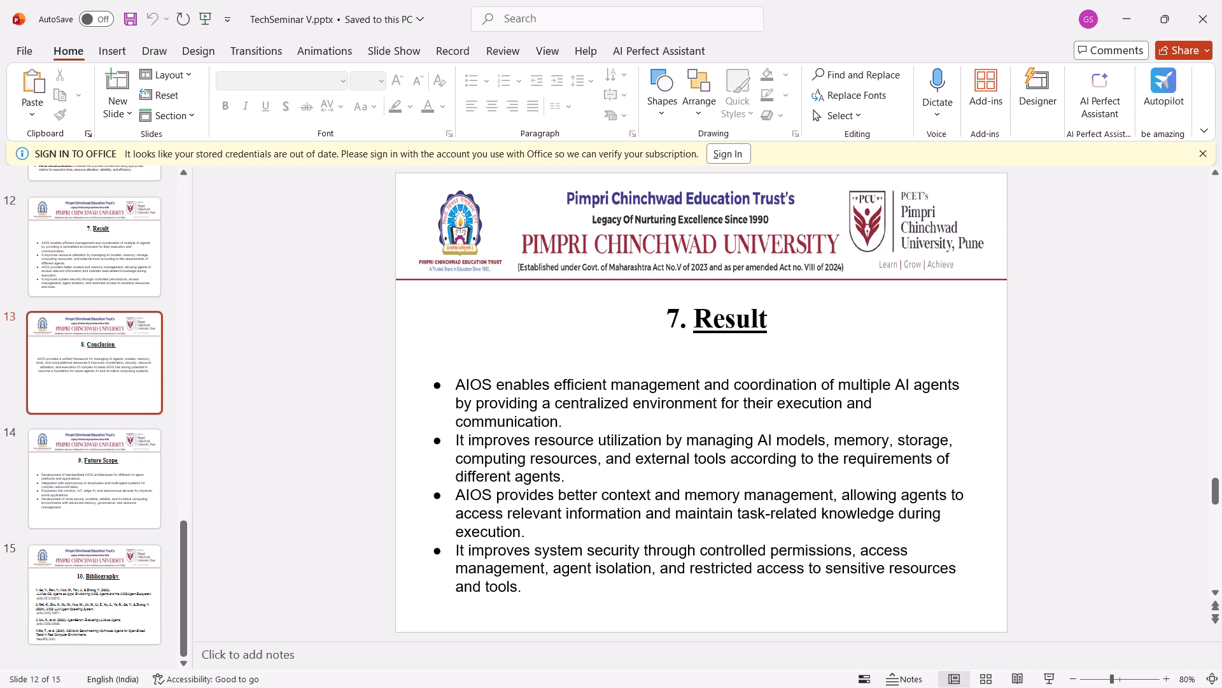
{"action": "key", "text": "Up"}
{"action": "key", "text": "Up"}
{"action": "key", "text": "Down"}
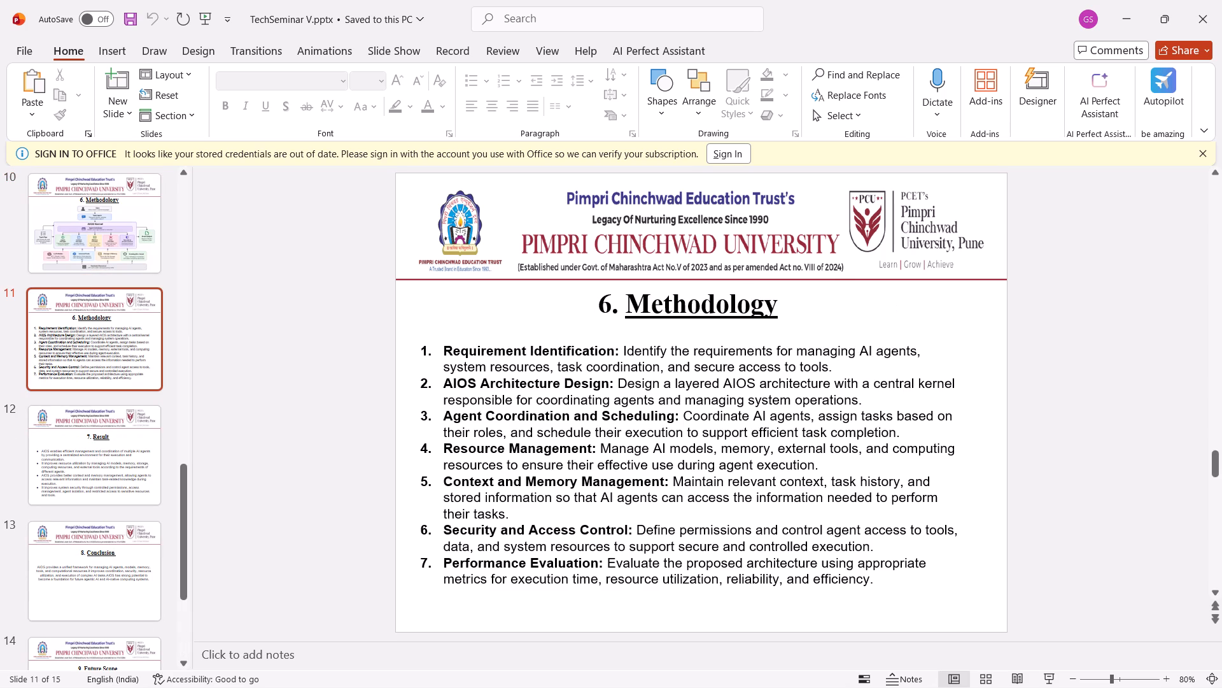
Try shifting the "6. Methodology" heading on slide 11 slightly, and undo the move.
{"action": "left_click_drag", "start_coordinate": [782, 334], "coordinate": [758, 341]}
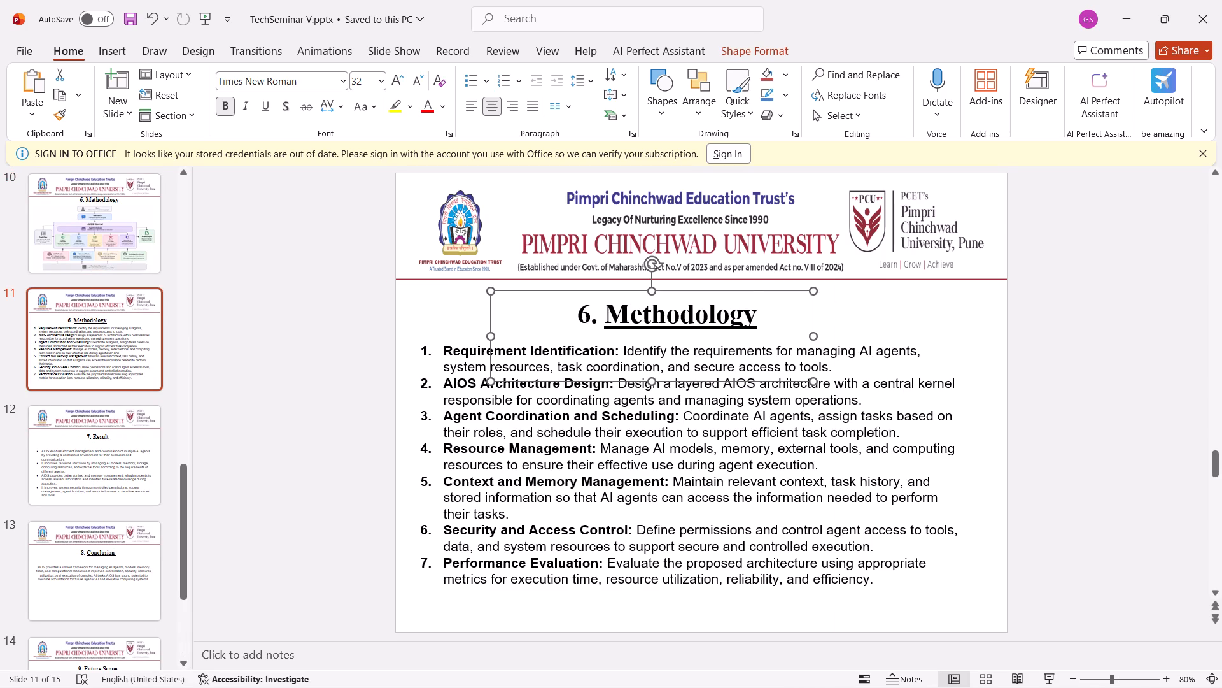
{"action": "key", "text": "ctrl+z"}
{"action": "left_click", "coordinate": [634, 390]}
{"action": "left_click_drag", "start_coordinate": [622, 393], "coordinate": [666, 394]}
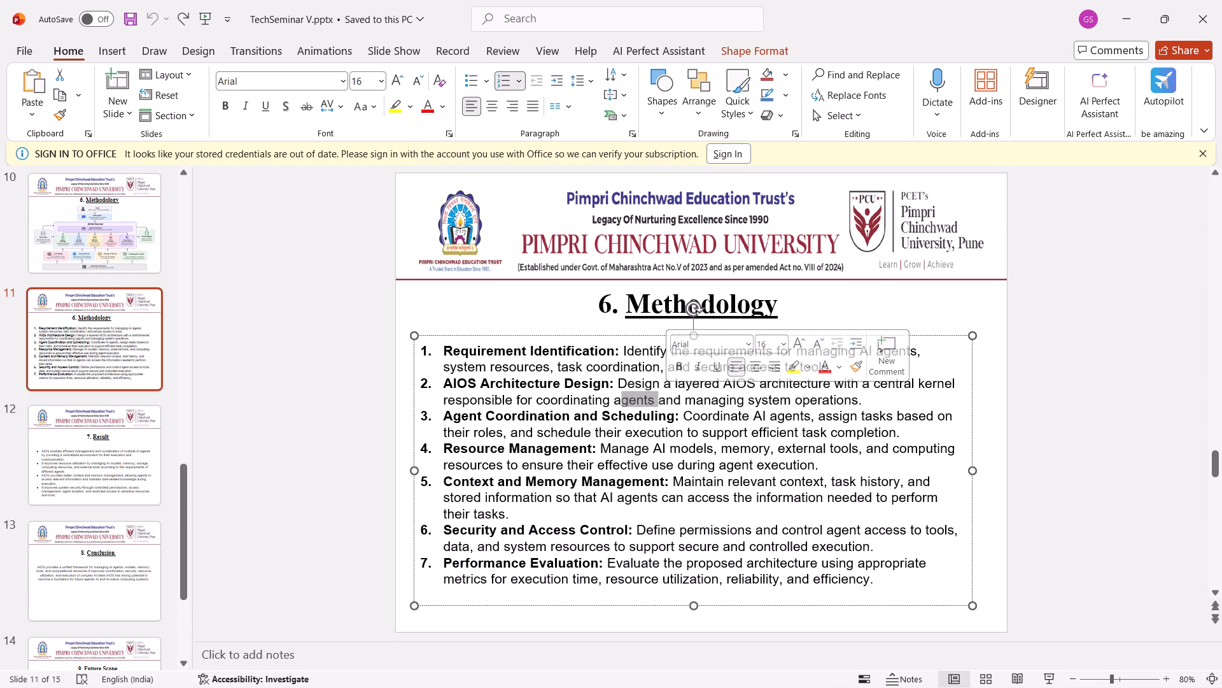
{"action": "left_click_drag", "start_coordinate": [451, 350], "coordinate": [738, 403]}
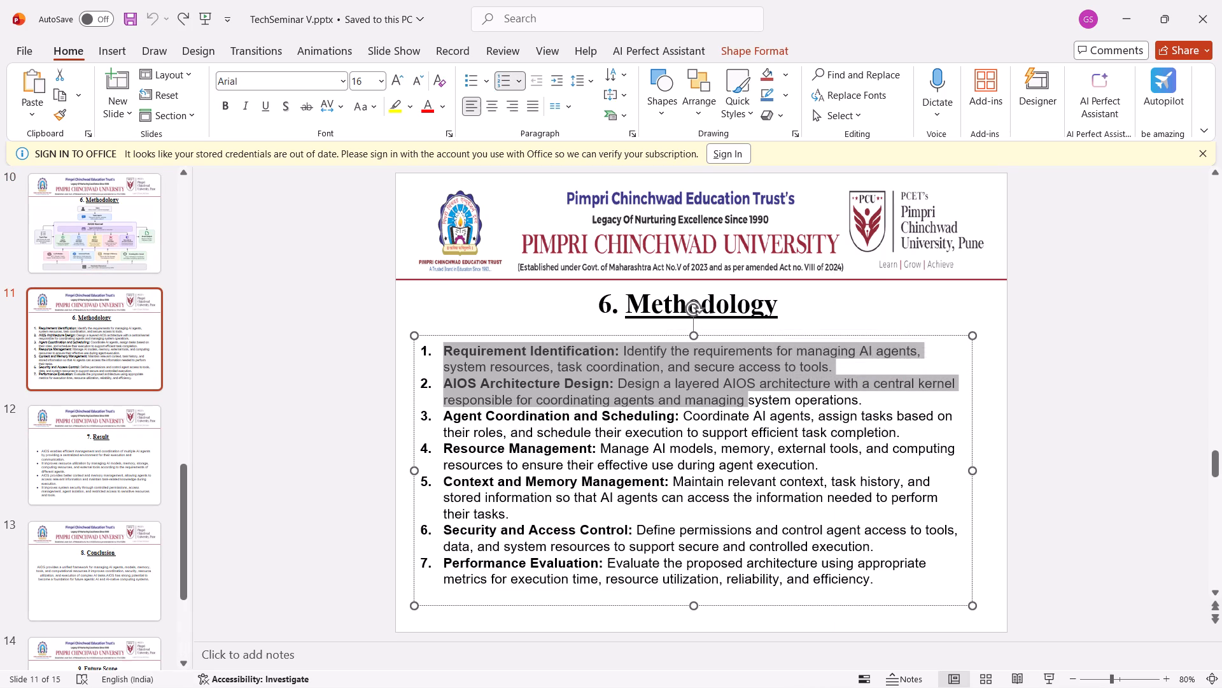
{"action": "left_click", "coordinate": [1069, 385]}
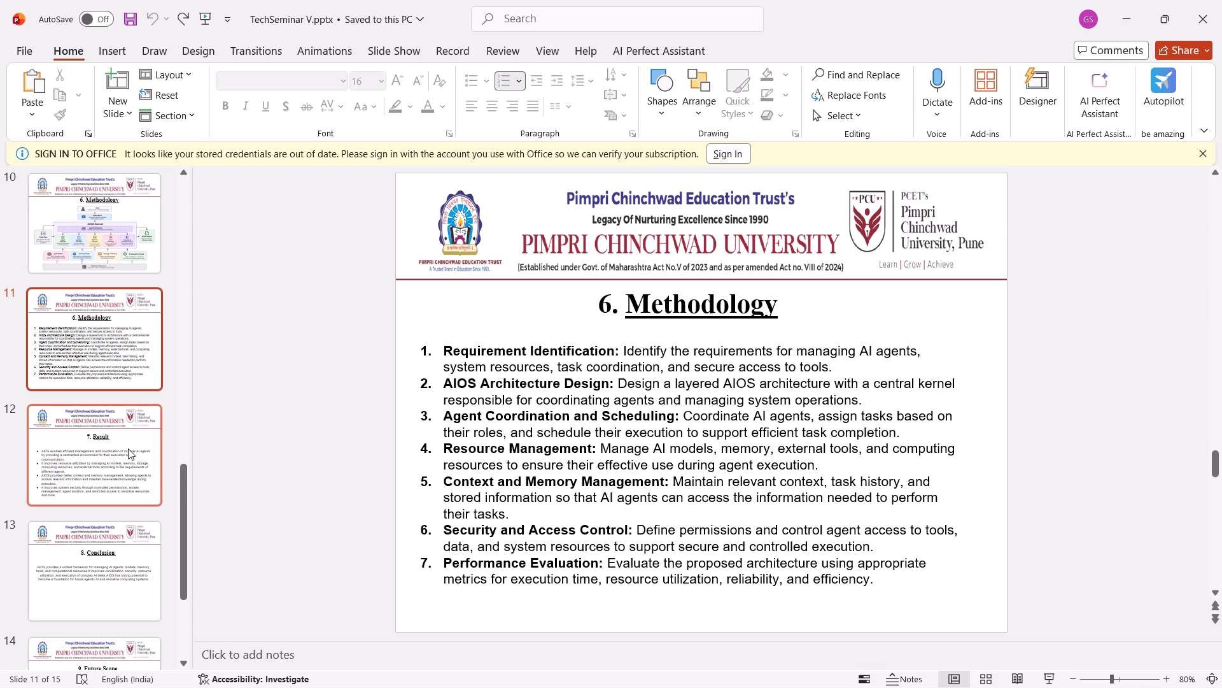
Review the TechSeminar V deck's order and content from the Contents slide through the two Methodology slides.
{"action": "left_click", "coordinate": [109, 250]}
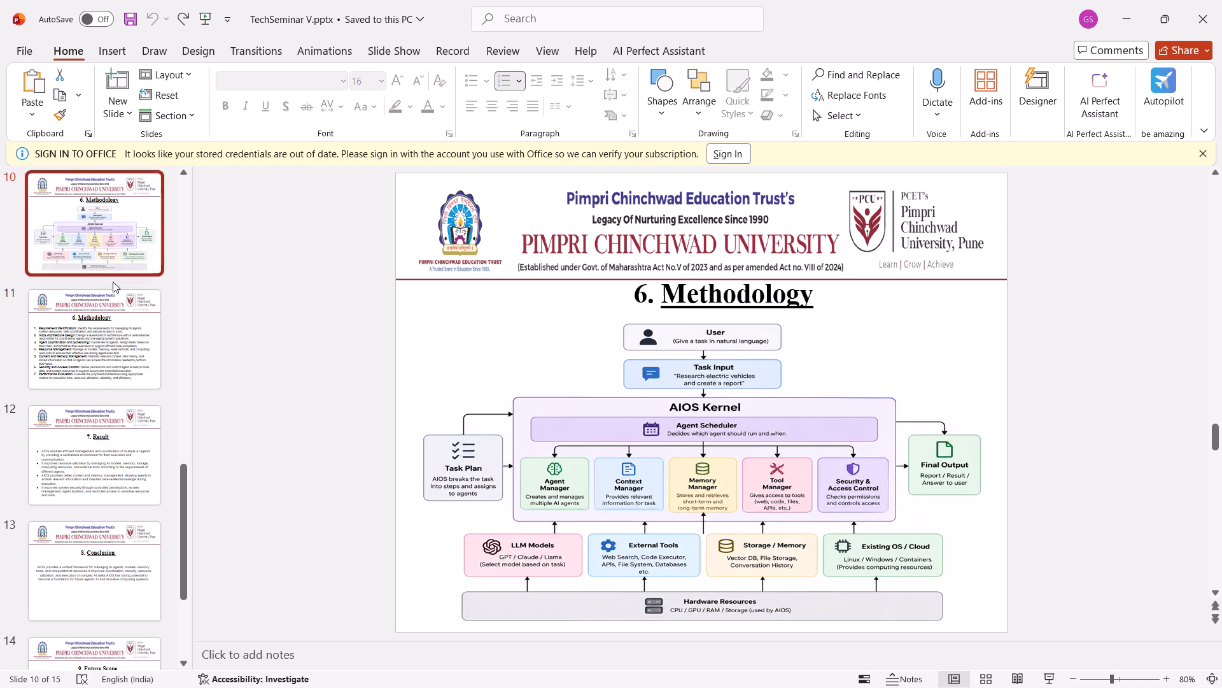
{"action": "scroll", "coordinate": [97, 378], "scroll_direction": "up", "scroll_amount": 3}
{"action": "scroll", "coordinate": [90, 308], "scroll_direction": "up", "scroll_amount": 12}
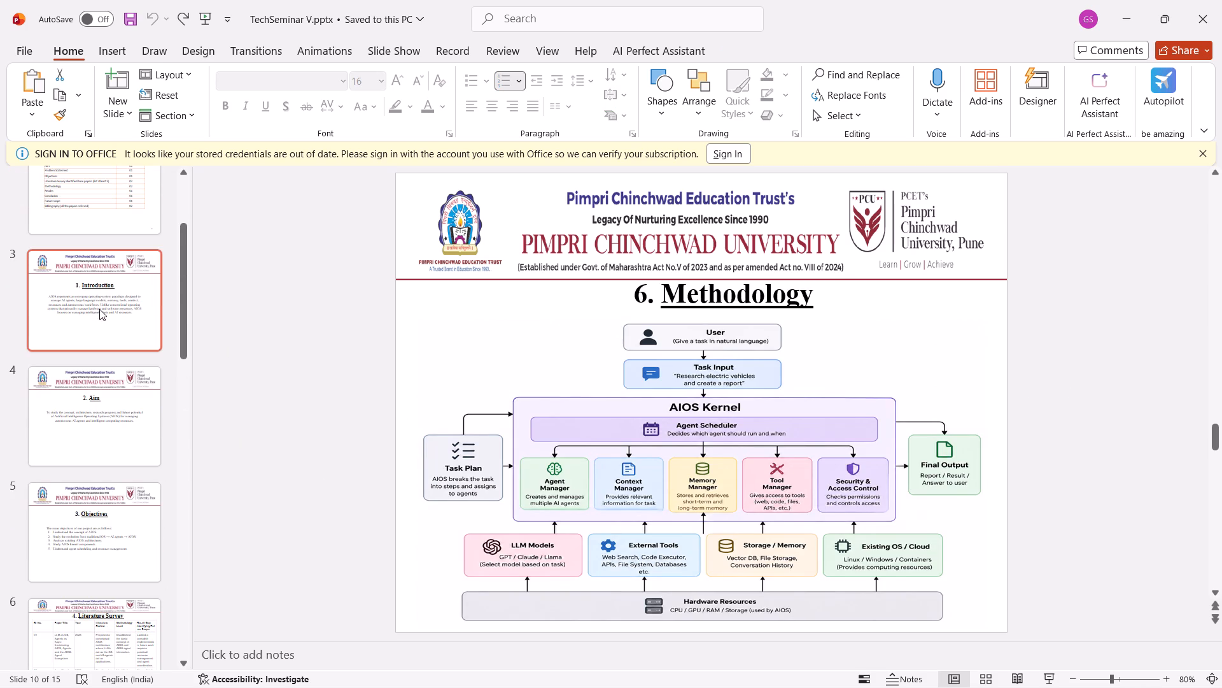
{"action": "left_click", "coordinate": [99, 304]}
{"action": "scroll", "coordinate": [99, 320], "scroll_direction": "up", "scroll_amount": 2}
{"action": "left_click_drag", "start_coordinate": [97, 300], "coordinate": [92, 300]}
{"action": "left_click", "coordinate": [94, 308]}
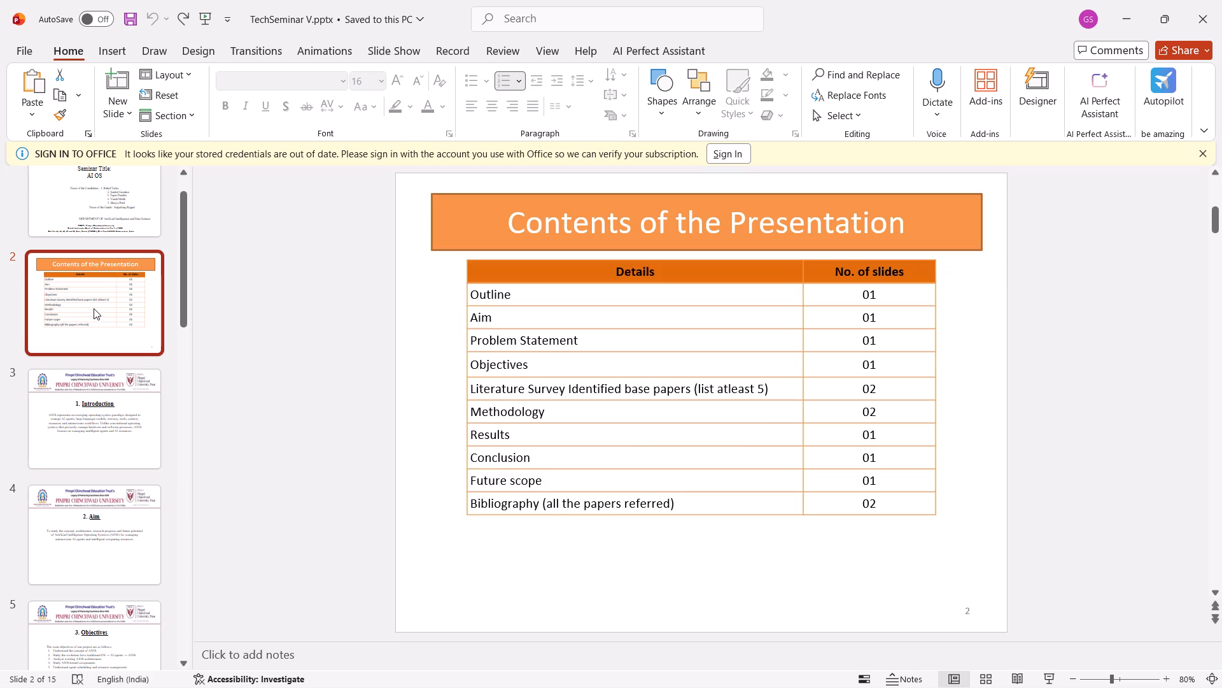
{"action": "key", "text": "Down"}
{"action": "key", "text": "Down"}
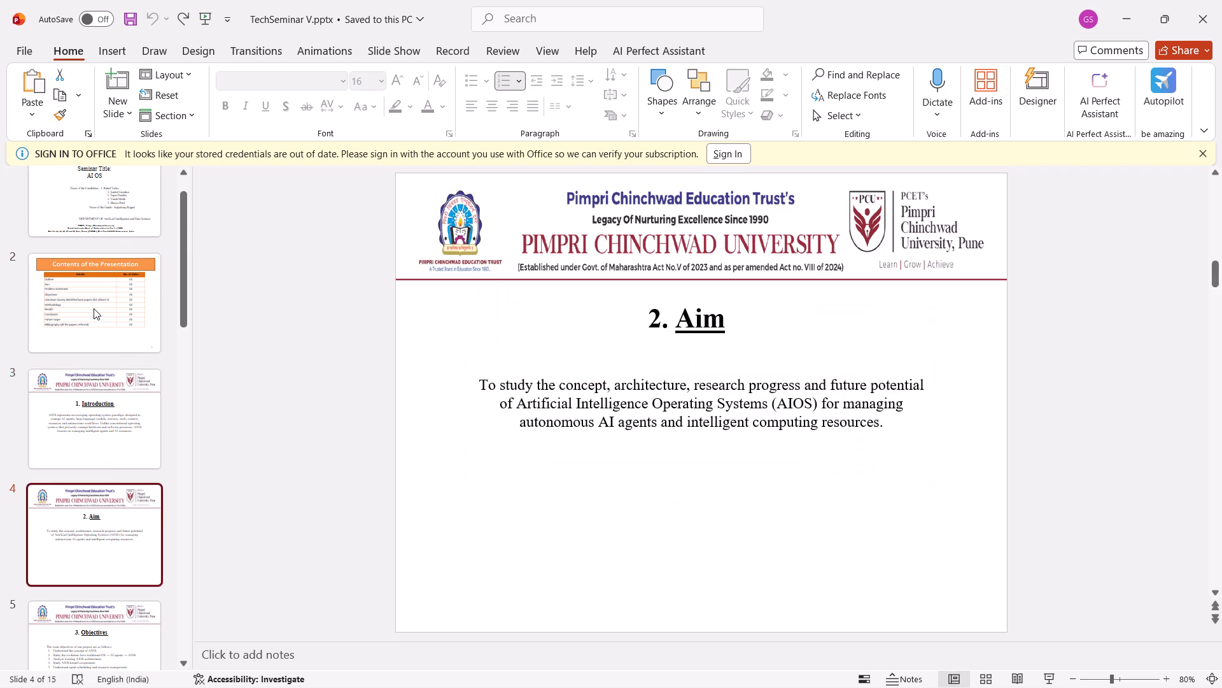
{"action": "key", "text": "Down"}
{"action": "key", "text": "Down"}
{"action": "key", "text": "Down"}
{"action": "key", "text": "Down"}
{"action": "key", "text": "Down"}
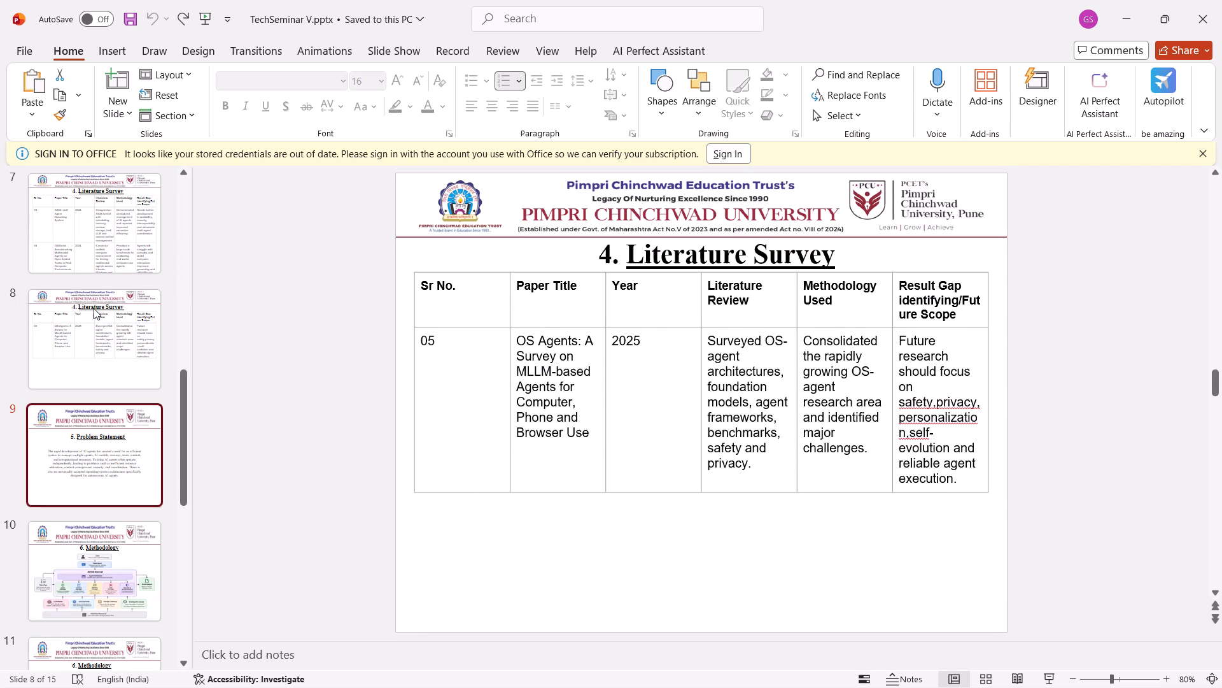
{"action": "key", "text": "Down"}
{"action": "key", "text": "Down"}
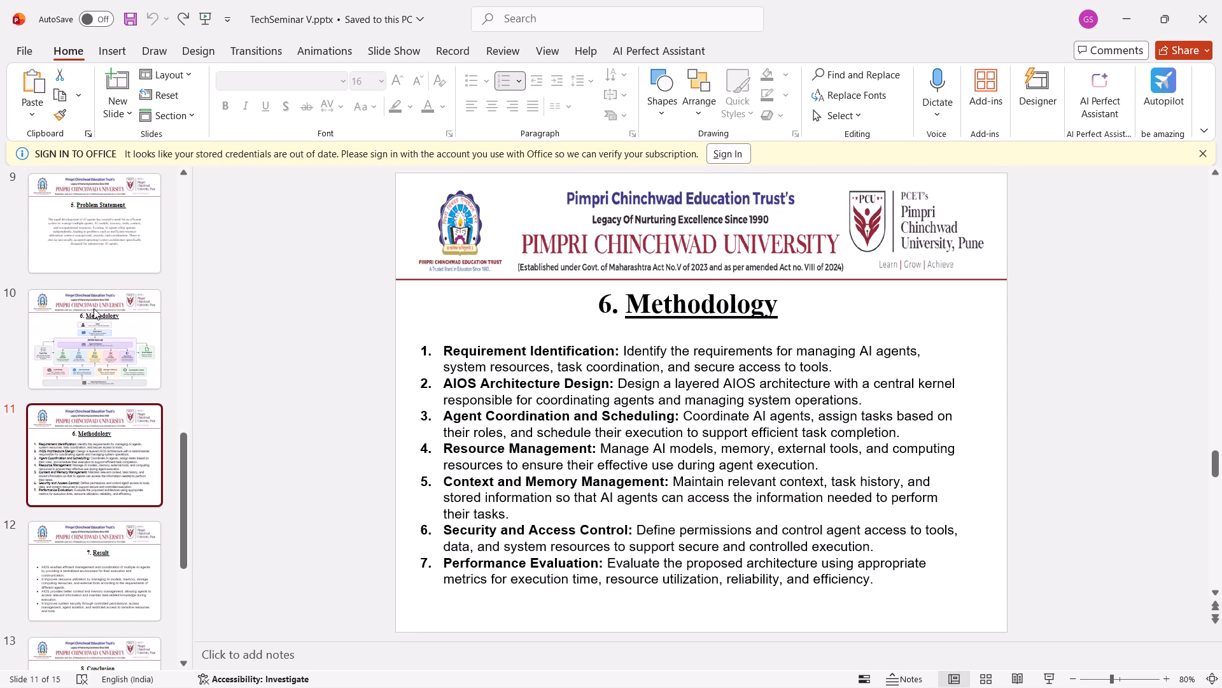
{"action": "key", "text": "Up"}
{"action": "key", "text": "Up"}
{"action": "key", "text": "Down"}
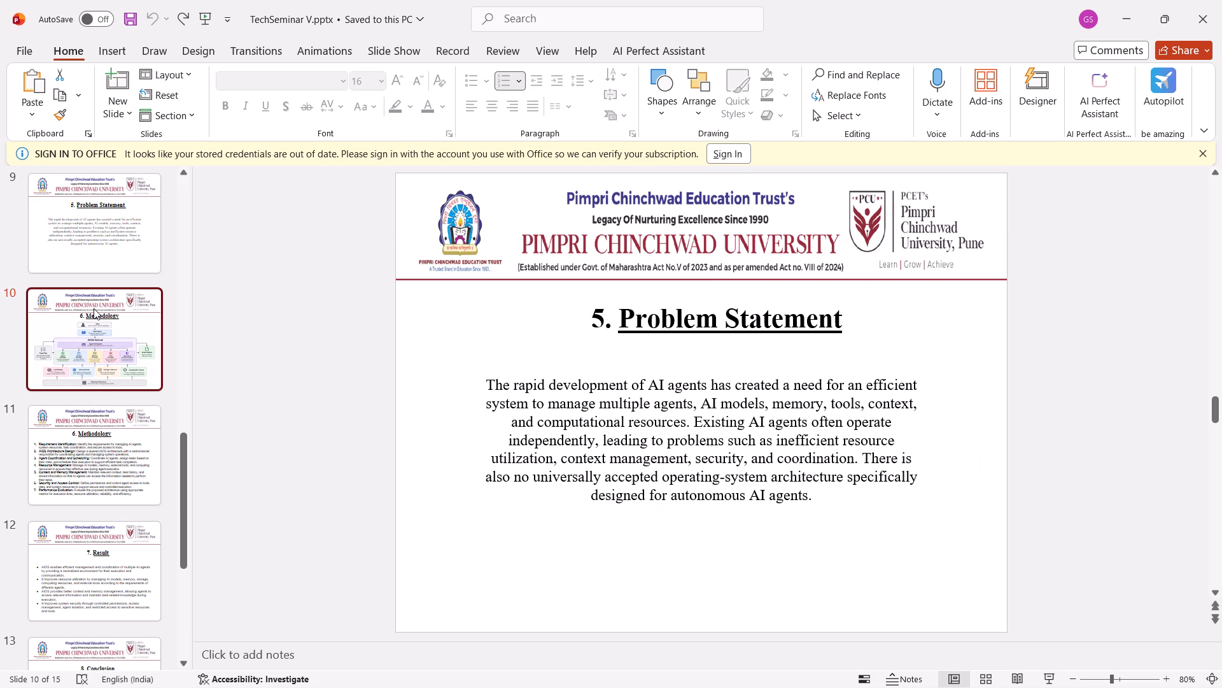
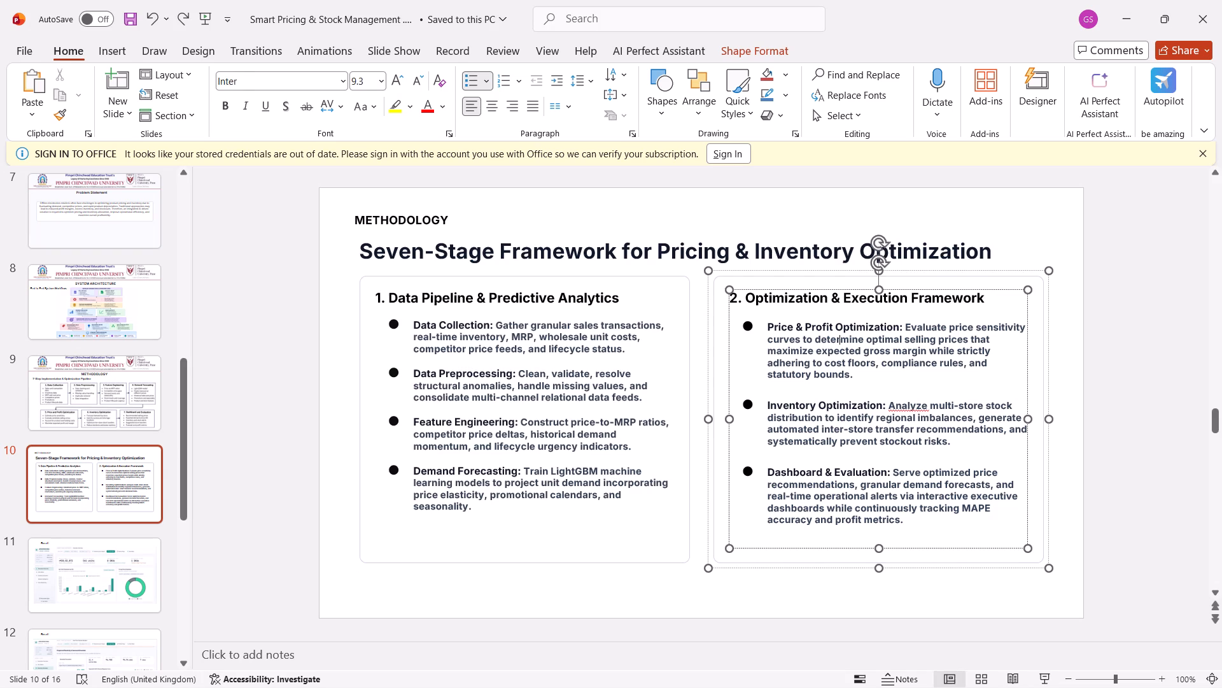
{"action": "key", "text": "Delete"}
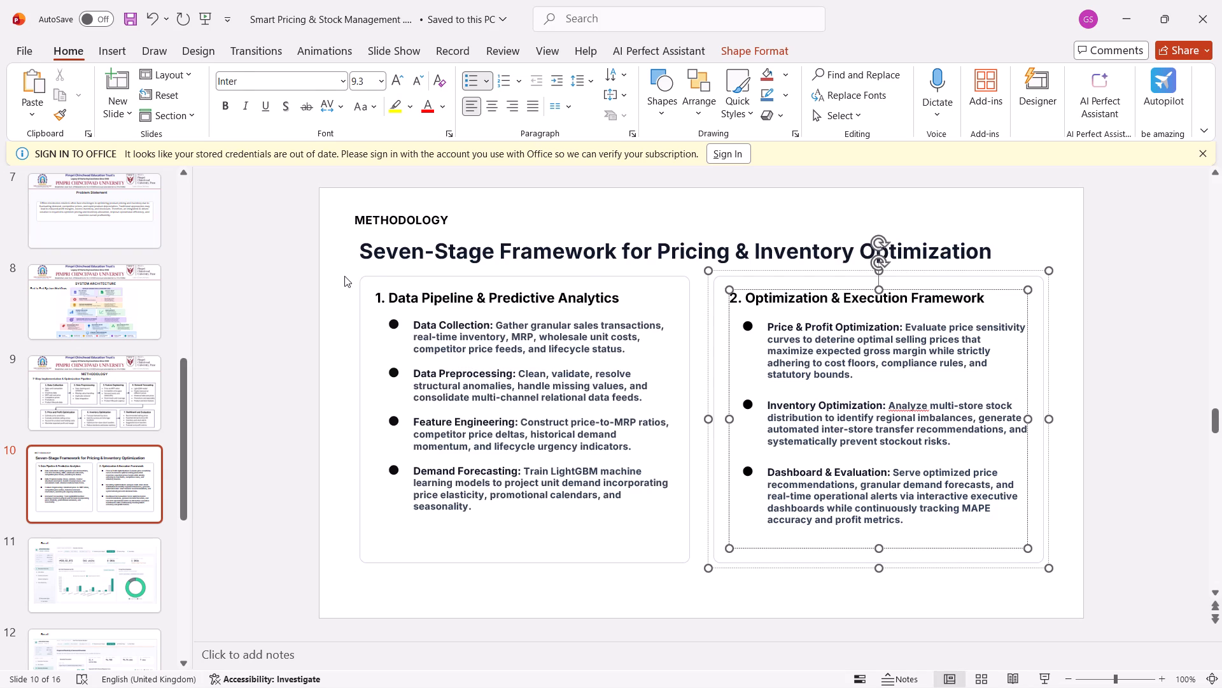
{"action": "left_click_drag", "start_coordinate": [344, 276], "coordinate": [1093, 611]}
{"action": "key", "text": "Delete"}
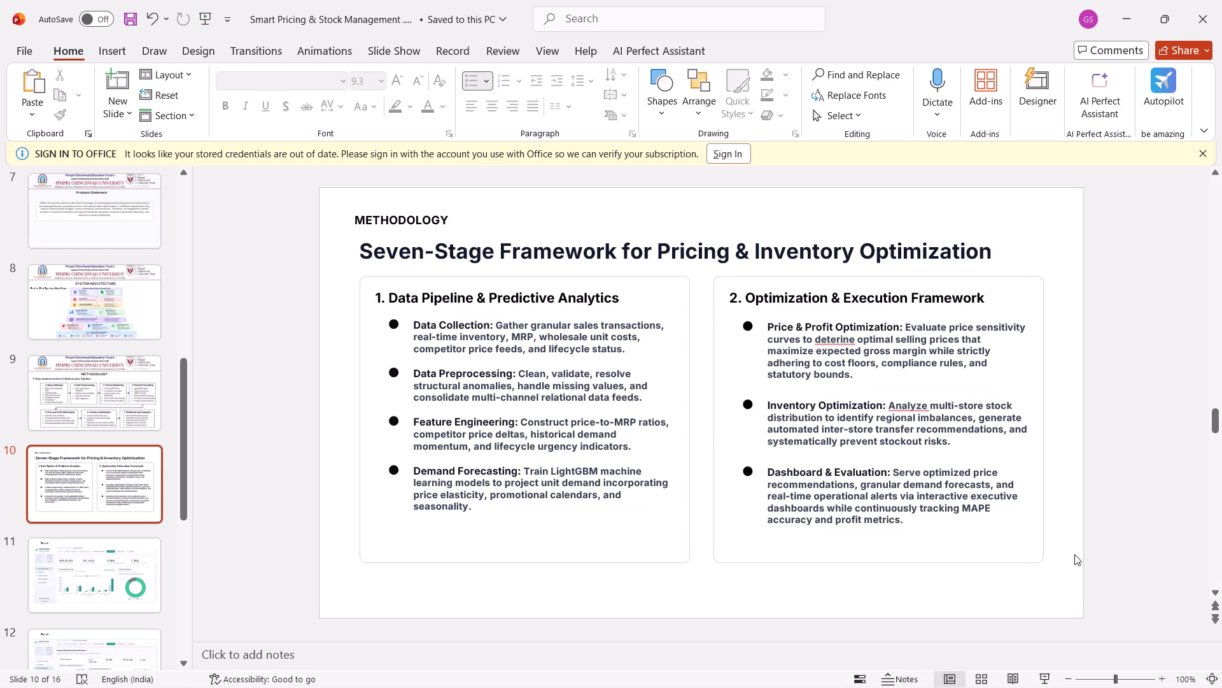
{"action": "left_click", "coordinate": [474, 268]}
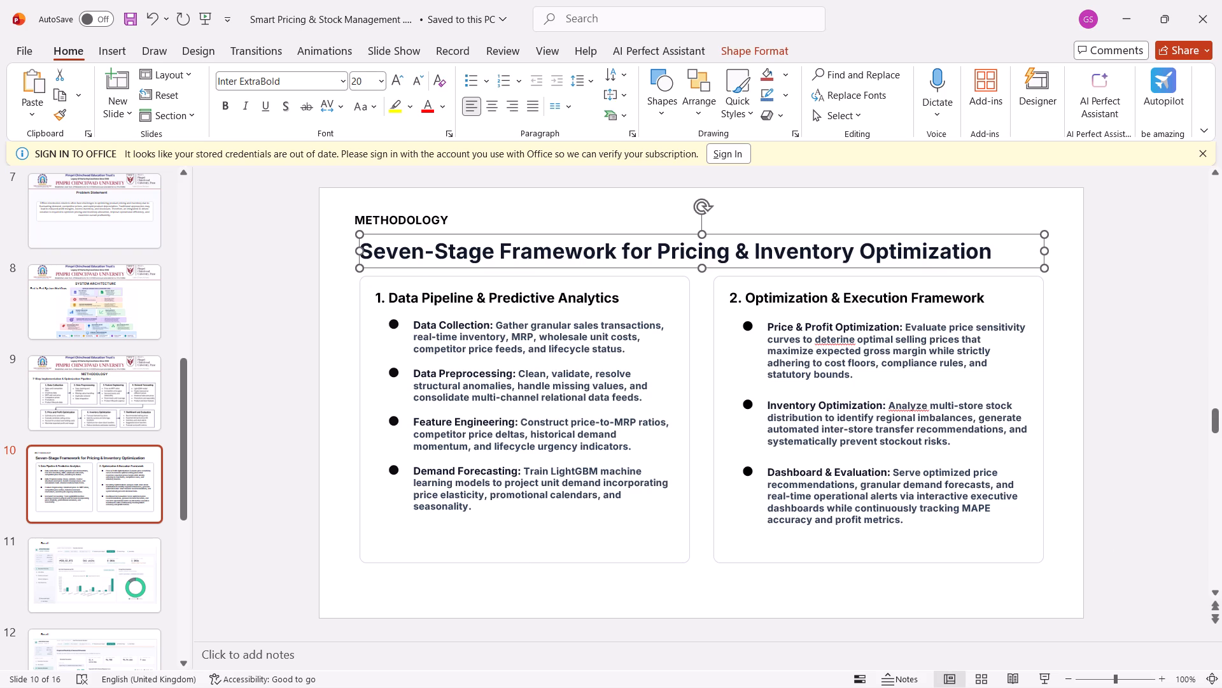
{"action": "left_click", "coordinate": [380, 296]}
{"action": "key", "text": "Delete"}
{"action": "key", "text": "Delete"}
{"action": "left_click", "coordinate": [348, 264]}
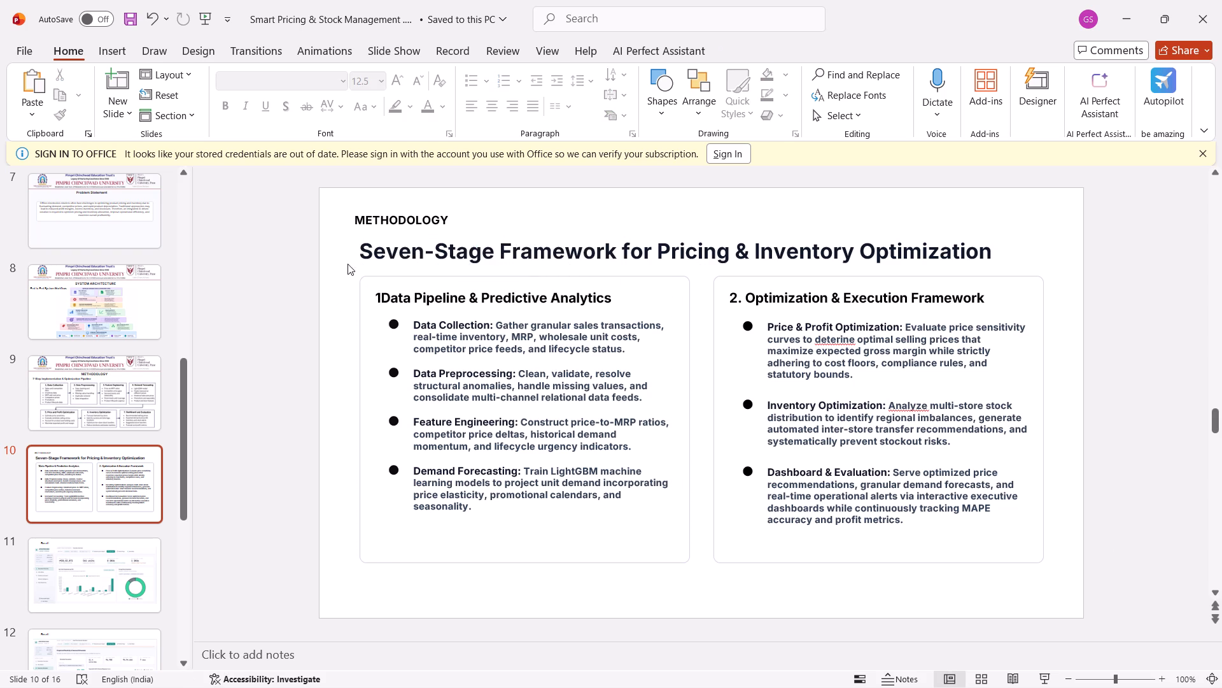
{"action": "left_click_drag", "start_coordinate": [349, 264], "coordinate": [1149, 607]}
{"action": "key", "text": "Delete"}
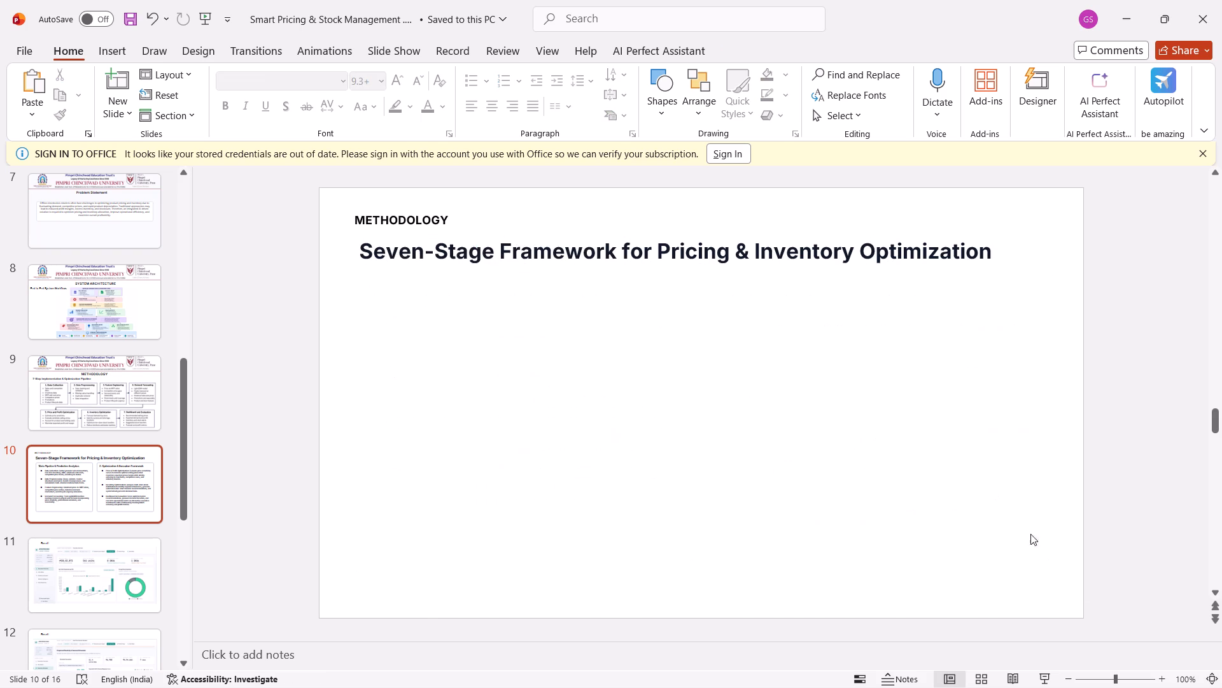
Shrink the "Seven-Stage Framework for Pricing & Inventory Optimization" title box slightly and set its text to 14 pt.
{"action": "left_click", "coordinate": [838, 261]}
{"action": "left_click_drag", "start_coordinate": [1043, 234], "coordinate": [727, 245]}
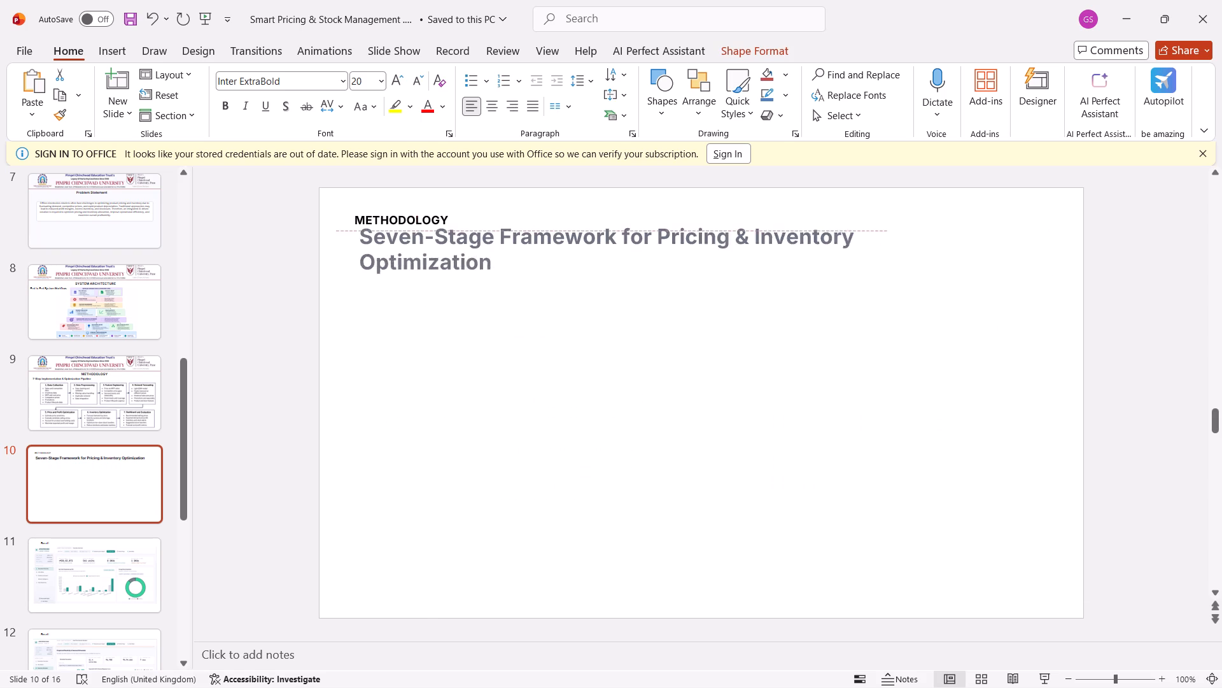
{"action": "left_click_drag", "start_coordinate": [727, 245], "coordinate": [1011, 268]}
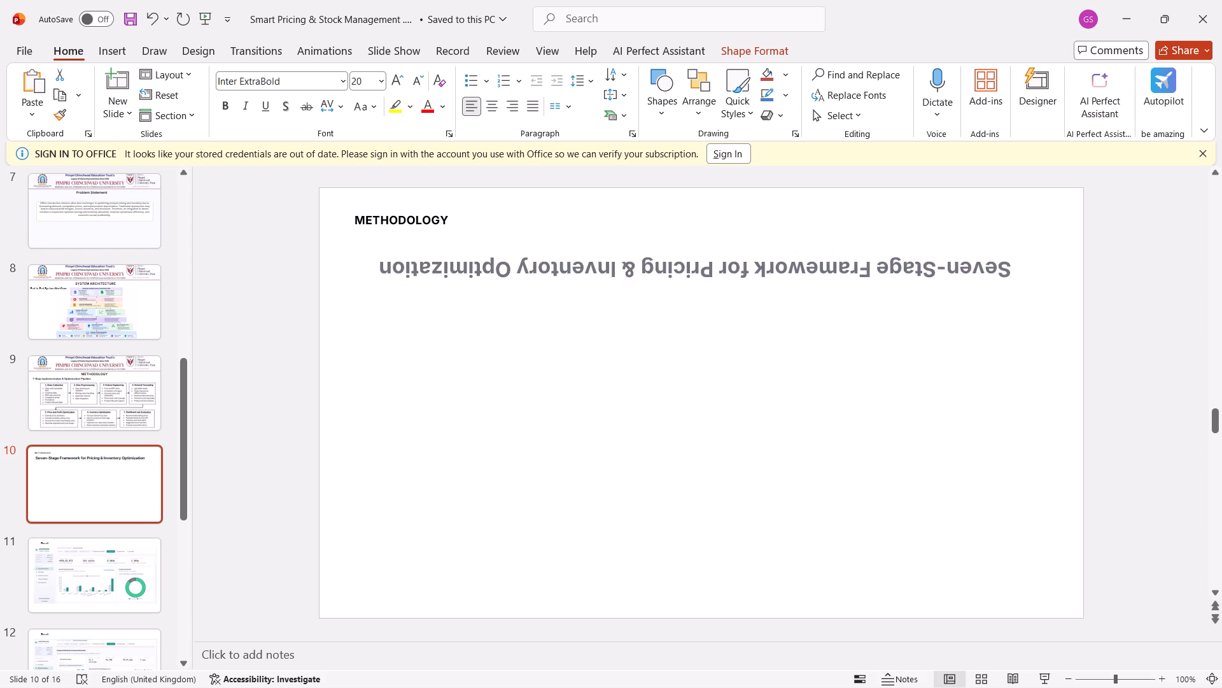
{"action": "left_click_drag", "start_coordinate": [1011, 268], "coordinate": [1010, 248]}
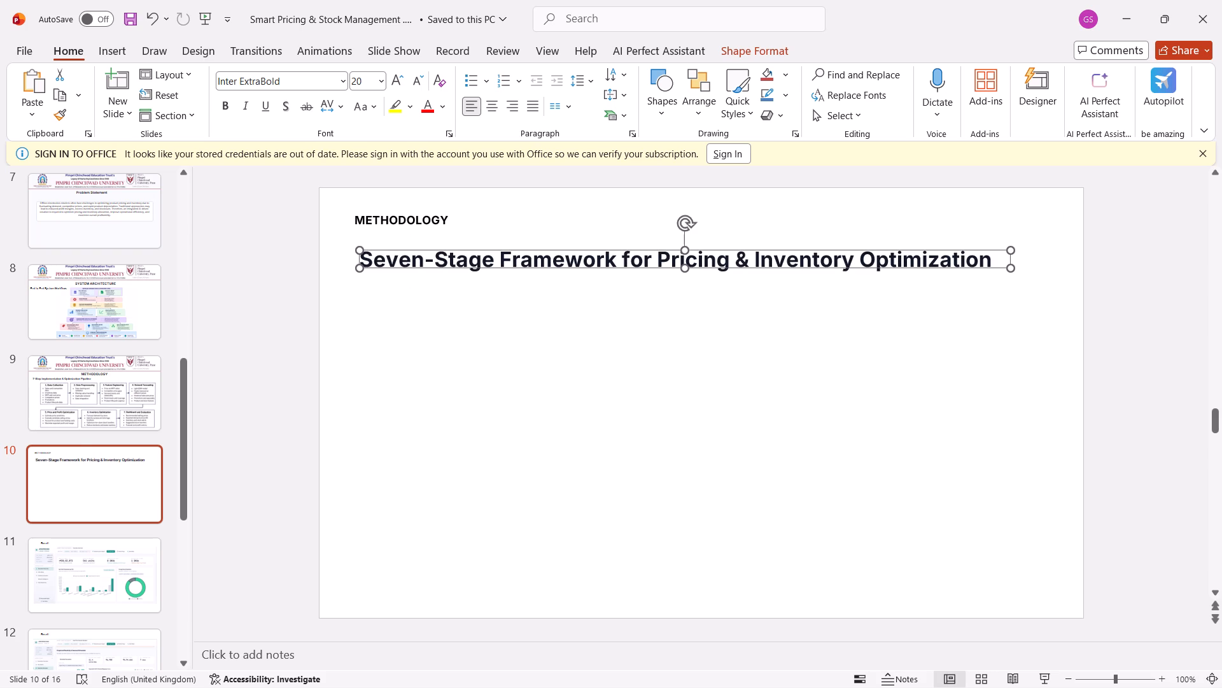
{"action": "left_click", "coordinate": [968, 265]}
{"action": "key", "text": "ctrl+a"}
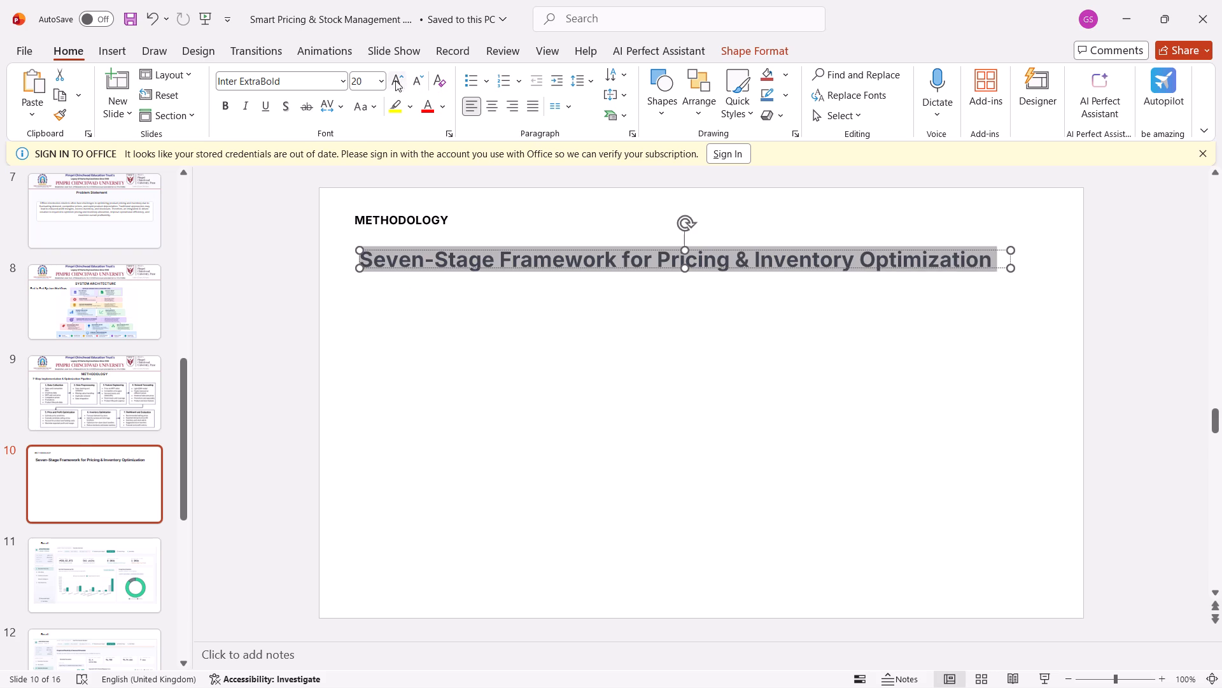
{"action": "left_click", "coordinate": [365, 85]}
{"action": "type", "text": "14"}
{"action": "key", "text": "Return"}
{"action": "left_click", "coordinate": [426, 357]}
Set the METHODOLOGY heading on slide 10 to 18 pt.
{"action": "left_click", "coordinate": [393, 224]}
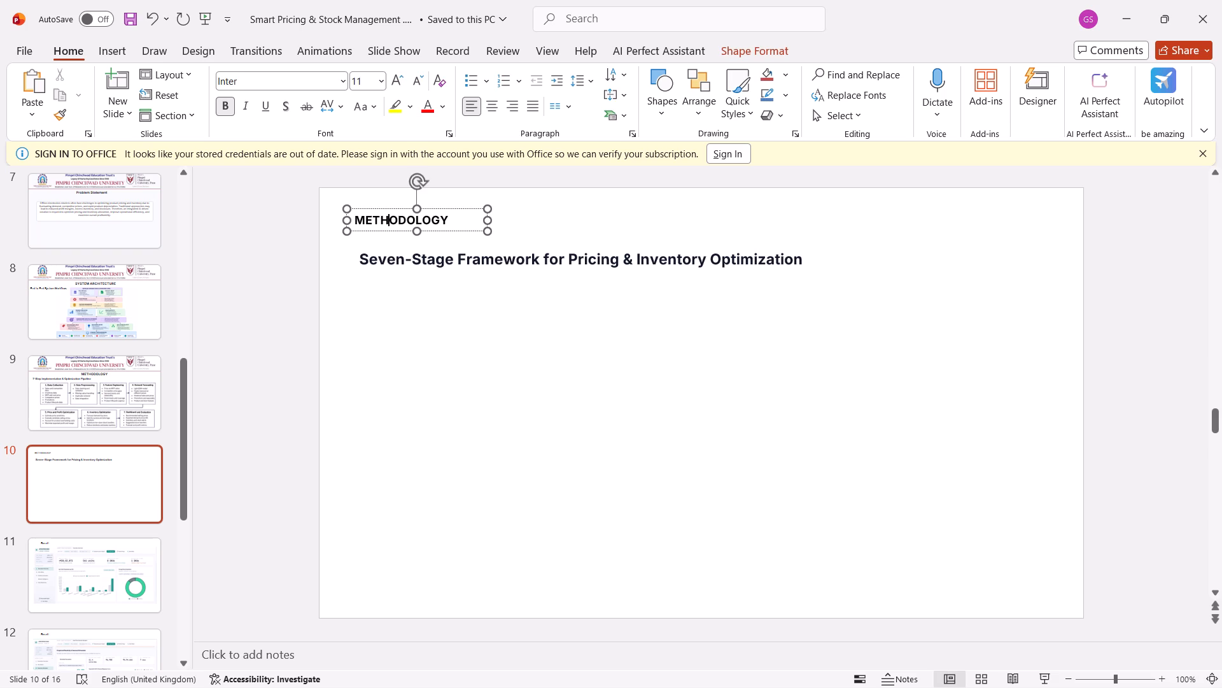
{"action": "left_click", "coordinate": [381, 219]}
{"action": "key", "text": "ctrl+a"}
{"action": "left_click", "coordinate": [365, 85]}
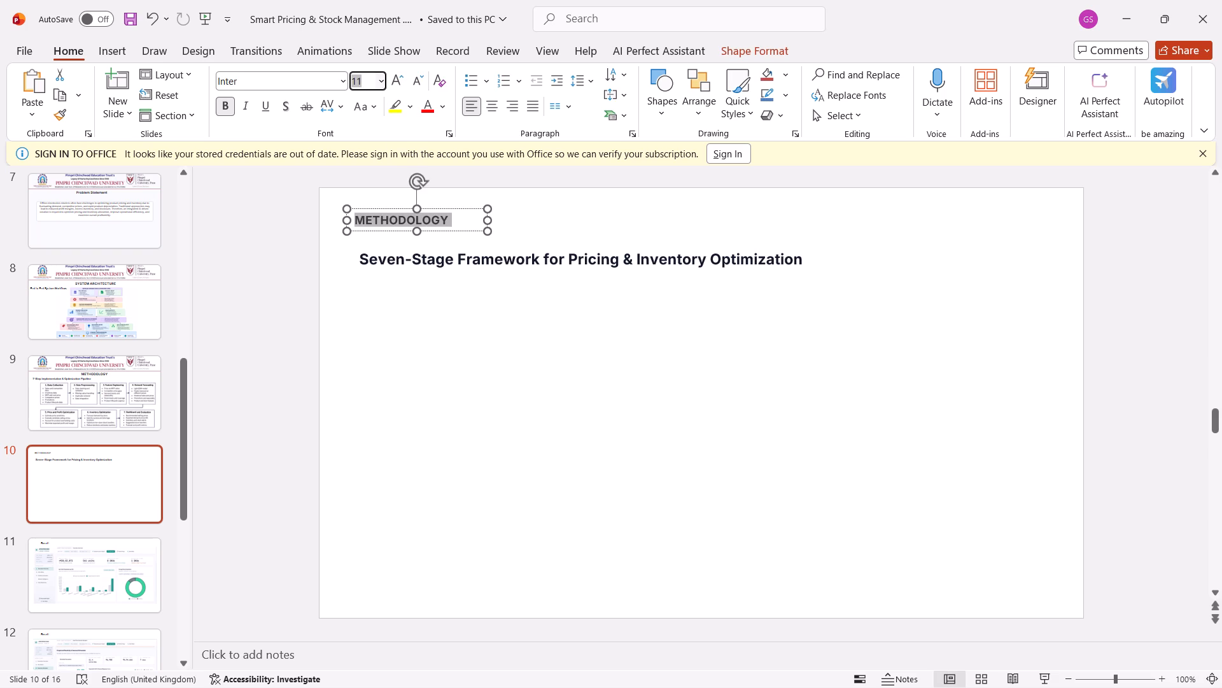
{"action": "type", "text": "18"}
{"action": "key", "text": "Return"}
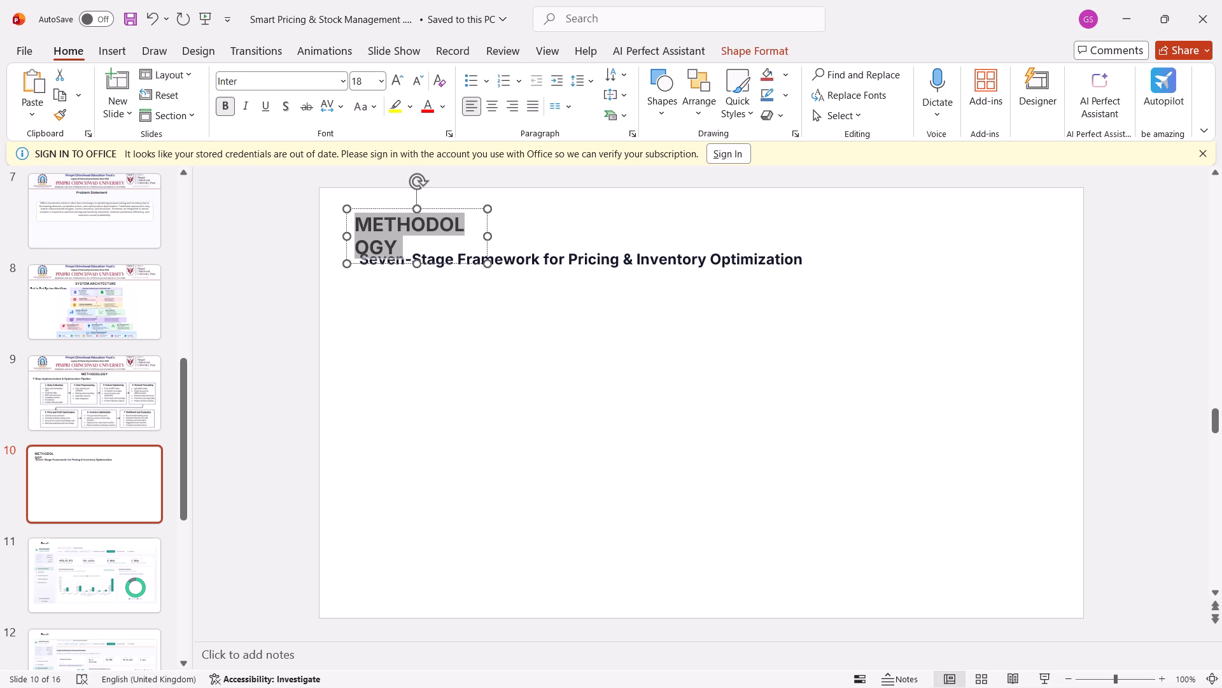
Stretch the METHODOLOGY text box across the full slide width and centre its text.
{"action": "left_click_drag", "start_coordinate": [488, 236], "coordinate": [1085, 229]}
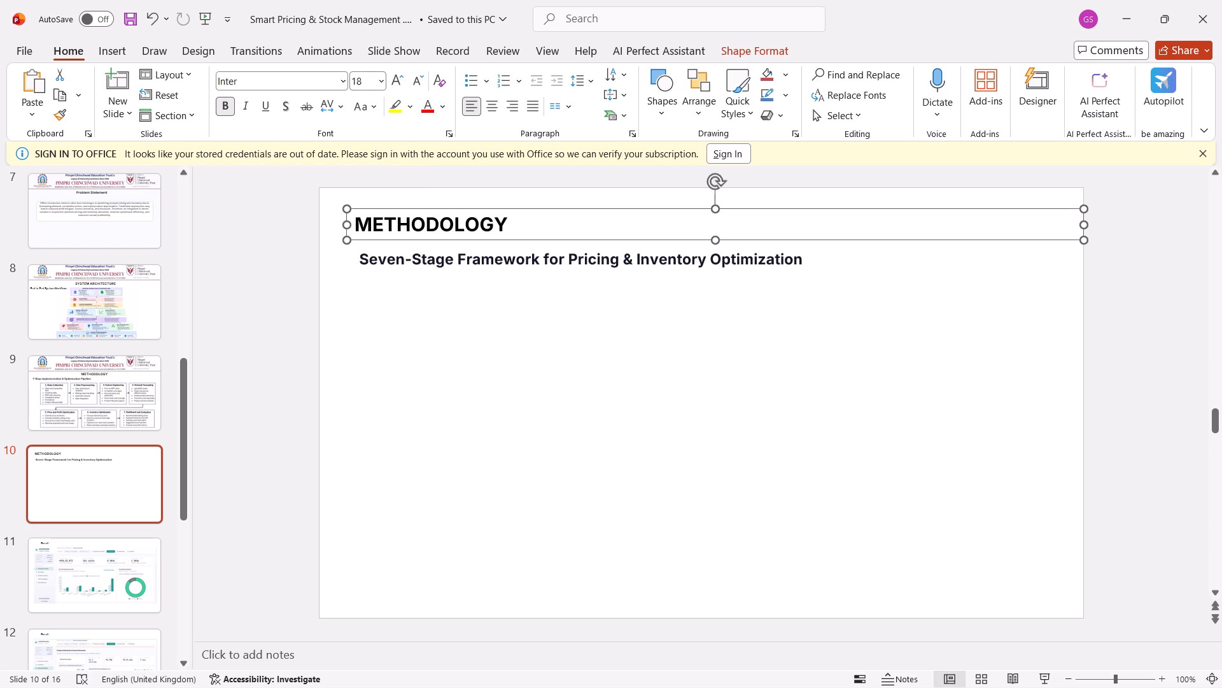
{"action": "left_click_drag", "start_coordinate": [346, 227], "coordinate": [317, 231]}
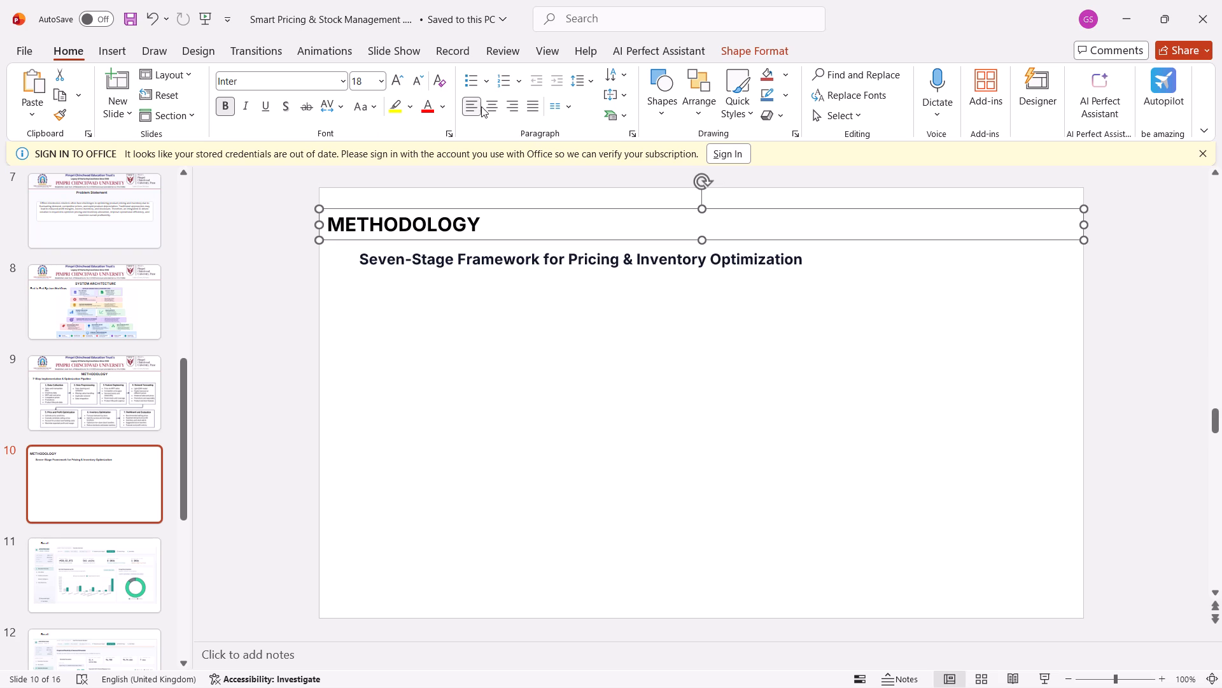
{"action": "left_click", "coordinate": [494, 106]}
Move the "Seven-Stage Framework" subtitle down and over to the slide's left edge, leaving header space above.
{"action": "left_click", "coordinate": [632, 268]}
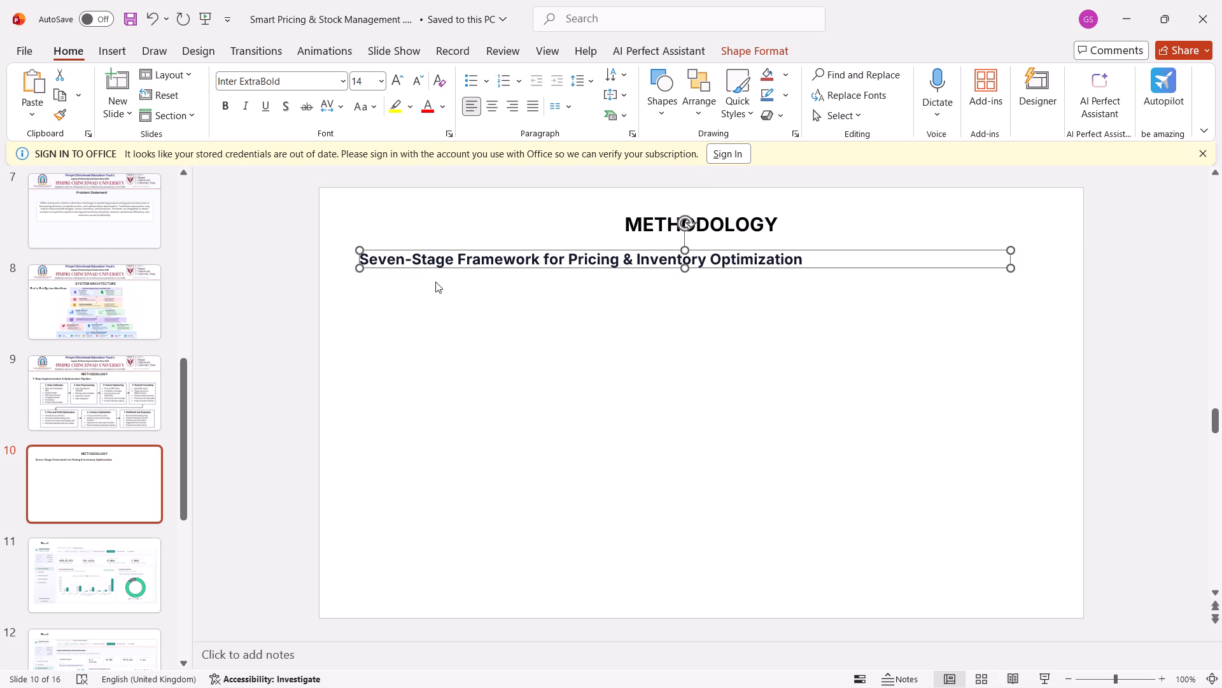
{"action": "left_click_drag", "start_coordinate": [405, 247], "coordinate": [367, 317]}
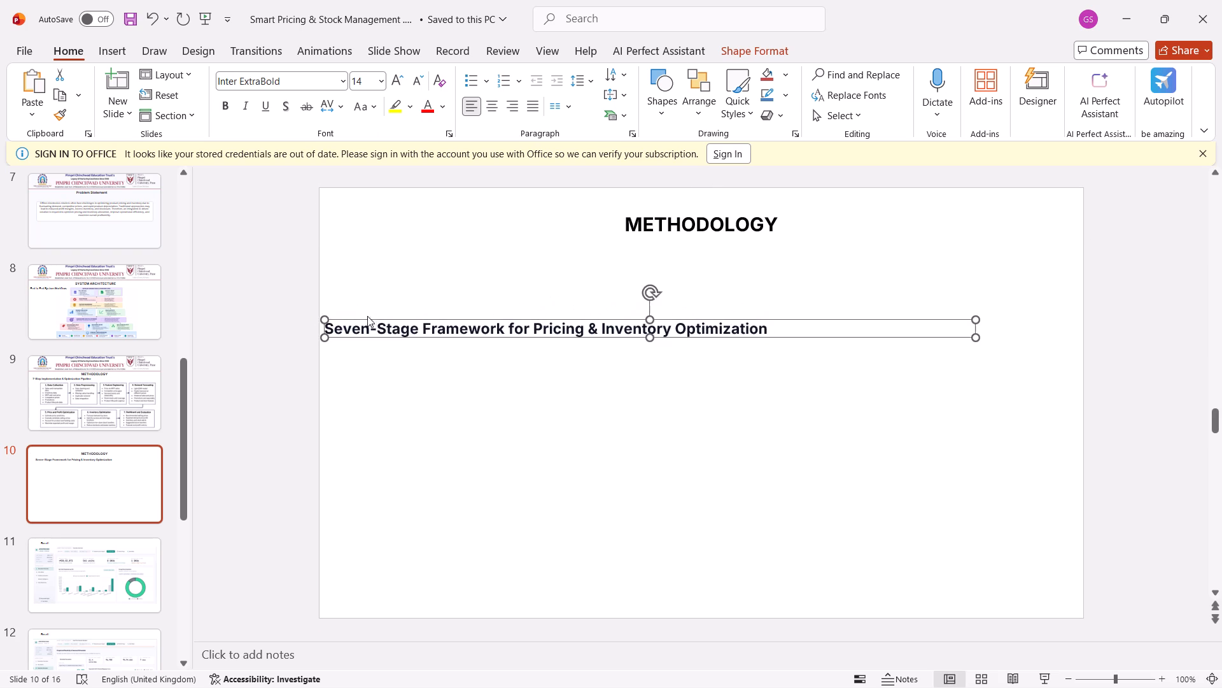
Move the METHODOLOGY heading down to just above the subtitle, keeping it horizontally centred on the slide.
{"action": "left_click", "coordinate": [645, 223]}
{"action": "left_click_drag", "start_coordinate": [520, 210], "coordinate": [511, 284]}
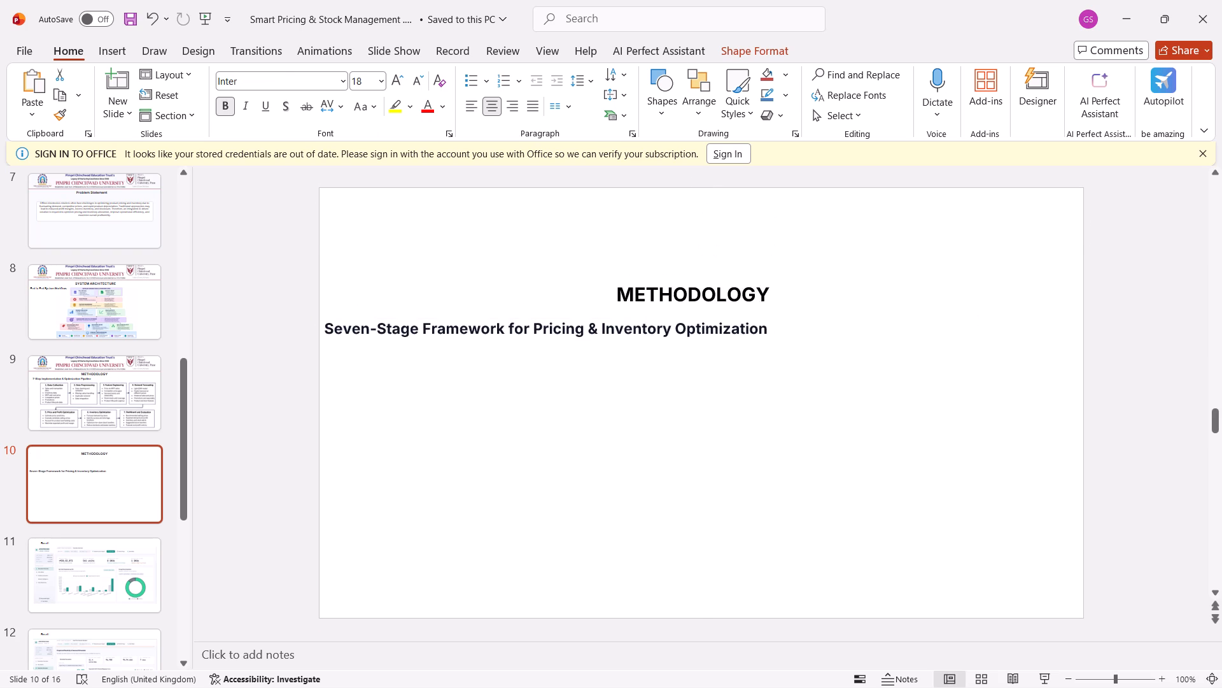
{"action": "left_click_drag", "start_coordinate": [511, 284], "coordinate": [510, 279]}
{"action": "left_click_drag", "start_coordinate": [516, 273], "coordinate": [537, 273]}
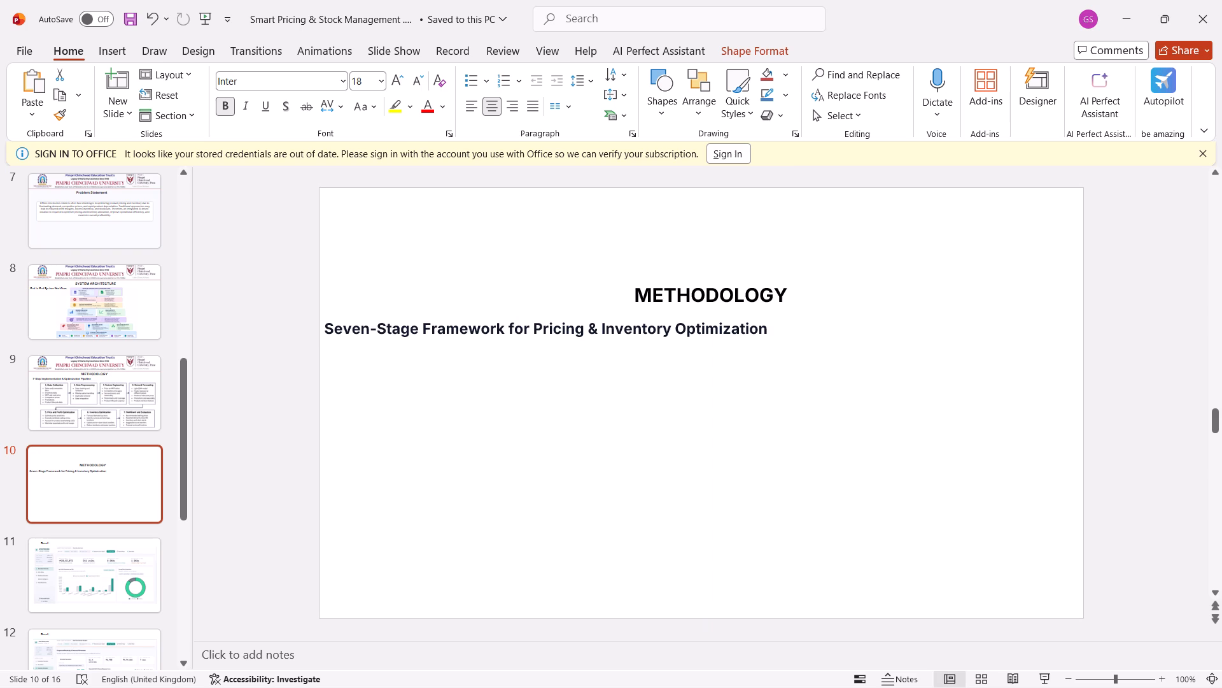
{"action": "left_click_drag", "start_coordinate": [537, 273], "coordinate": [528, 273]}
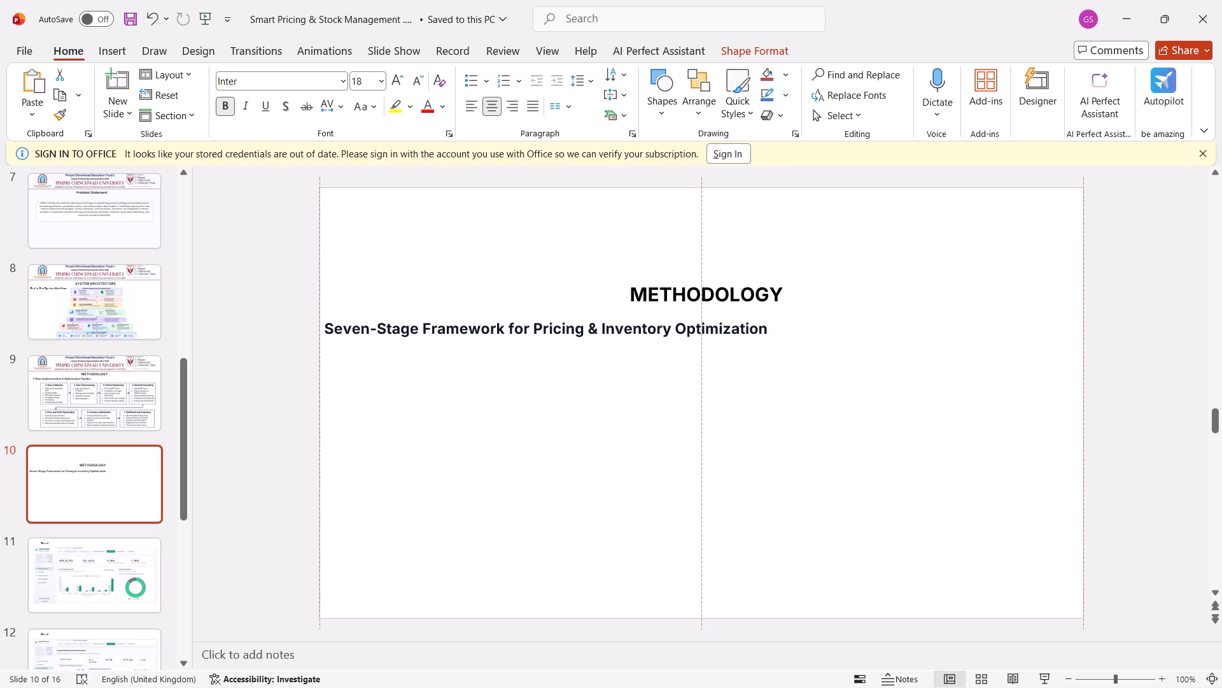
{"action": "left_click_drag", "start_coordinate": [528, 273], "coordinate": [524, 273]}
{"action": "left_click", "coordinate": [214, 346]}
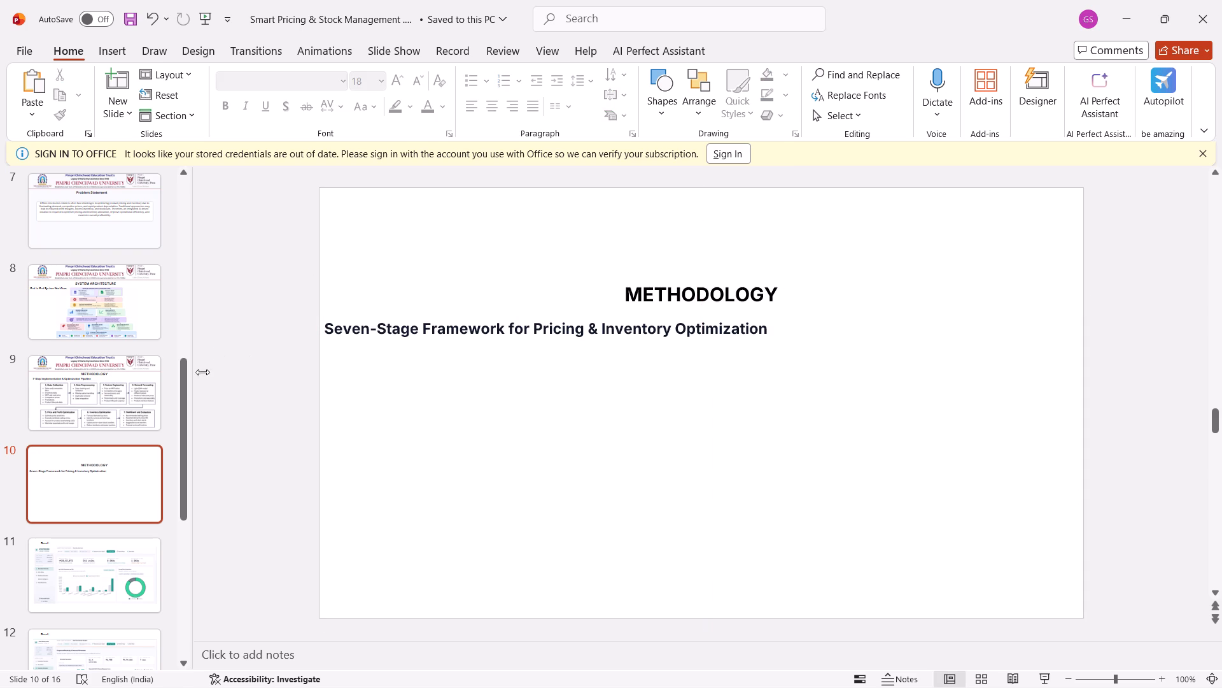
Copy the university header banner from slide 9 and paste it onto slide 10.
{"action": "left_click", "coordinate": [88, 391]}
{"action": "left_click", "coordinate": [583, 248]}
{"action": "key", "text": "ctrl+c"}
{"action": "left_click", "coordinate": [129, 458]}
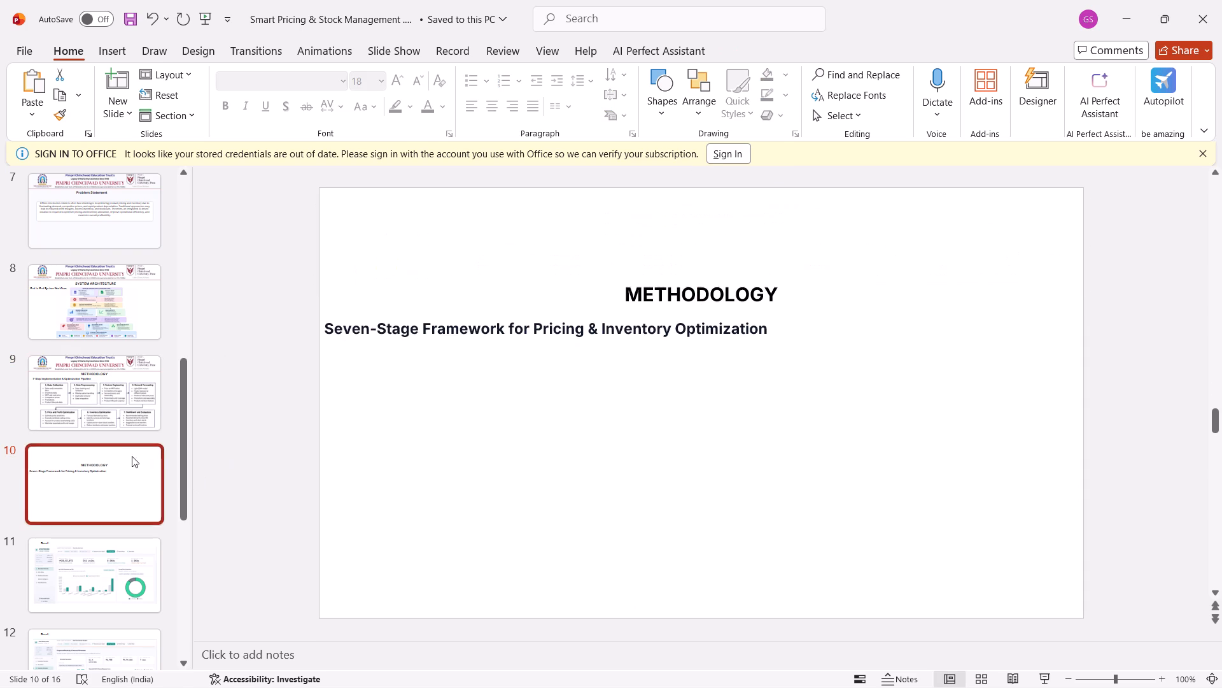
{"action": "key", "text": "ctrl+v"}
{"action": "left_click", "coordinate": [453, 419]}
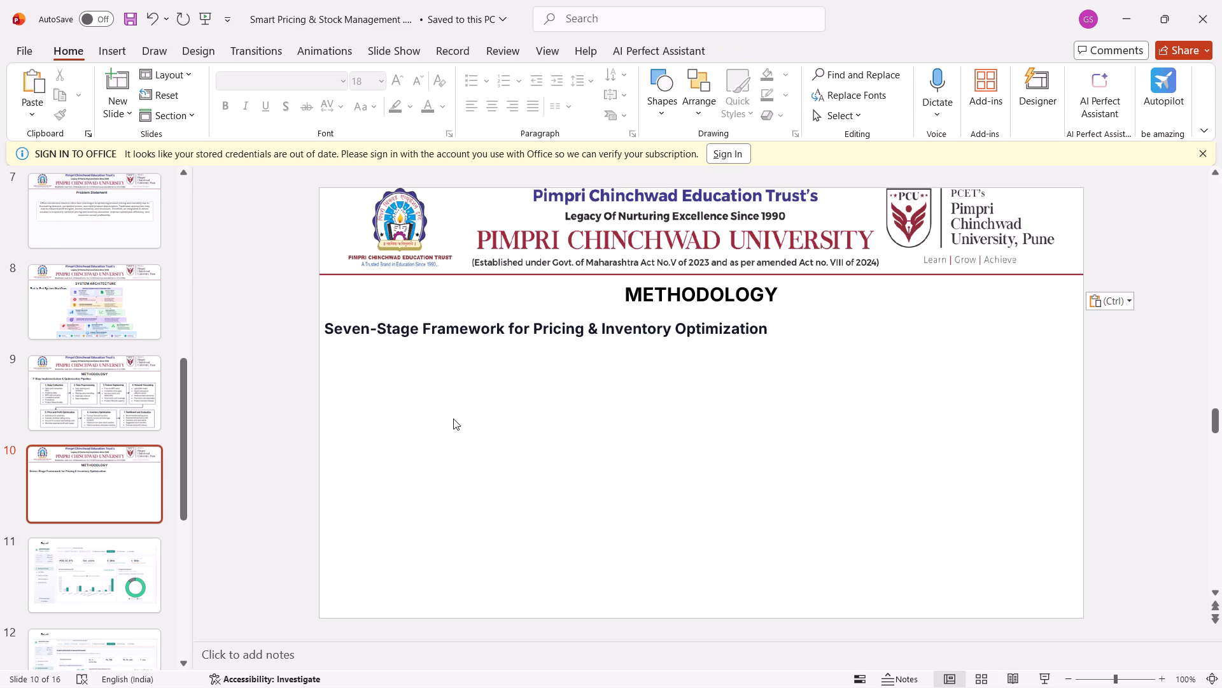
Copy the empty rounded frame from behind the Aim text on slide 2 and paste it onto slide 10.
{"action": "scroll", "coordinate": [63, 364], "scroll_direction": "up", "scroll_amount": 14}
{"action": "left_click", "coordinate": [86, 313]}
{"action": "triple_click", "coordinate": [511, 479]}
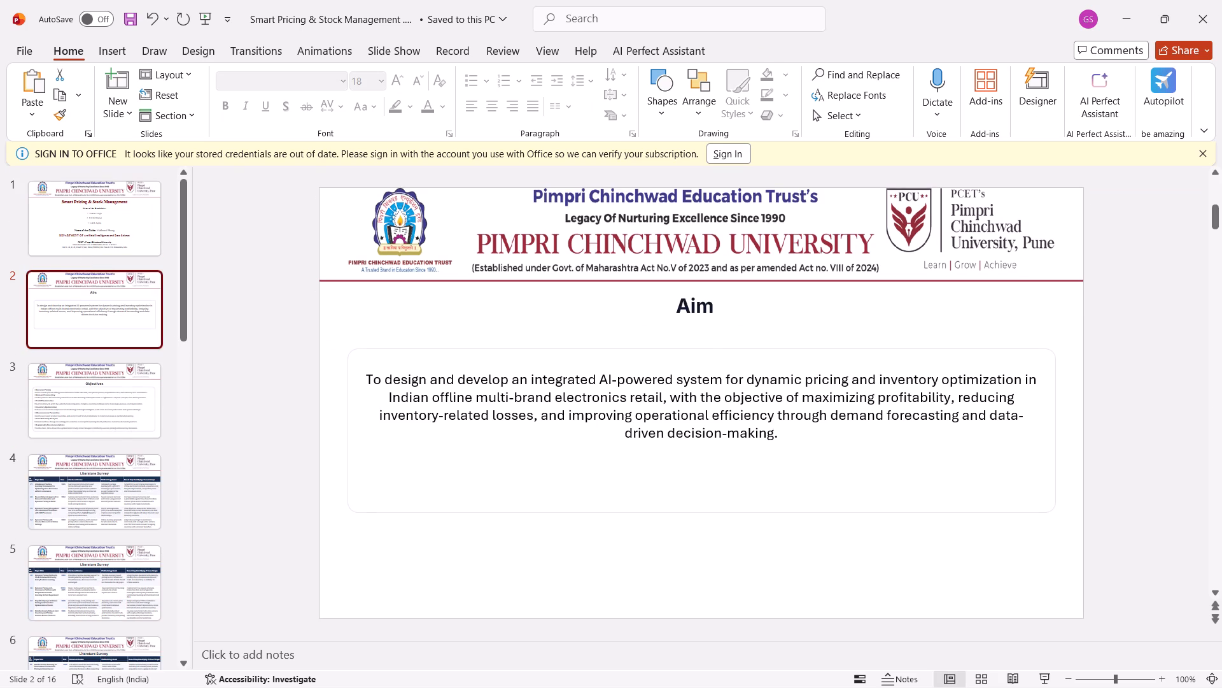
{"action": "left_click", "coordinate": [512, 480]}
{"action": "left_click", "coordinate": [512, 480]}
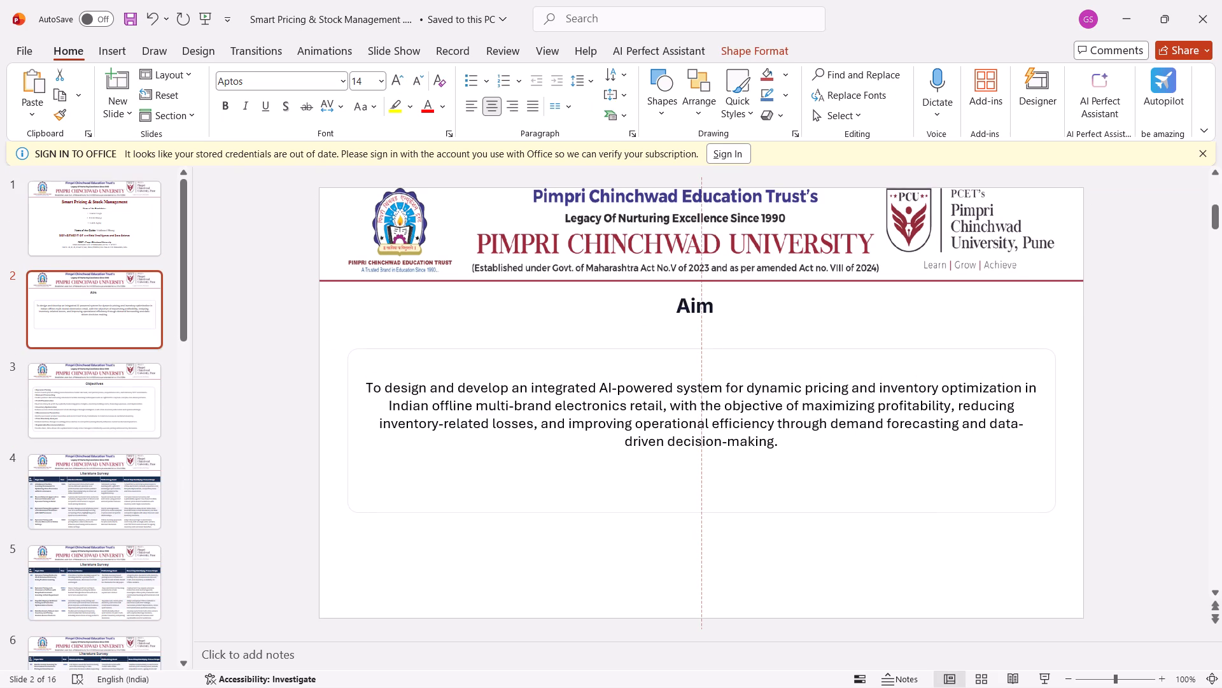
{"action": "left_click", "coordinate": [465, 356]}
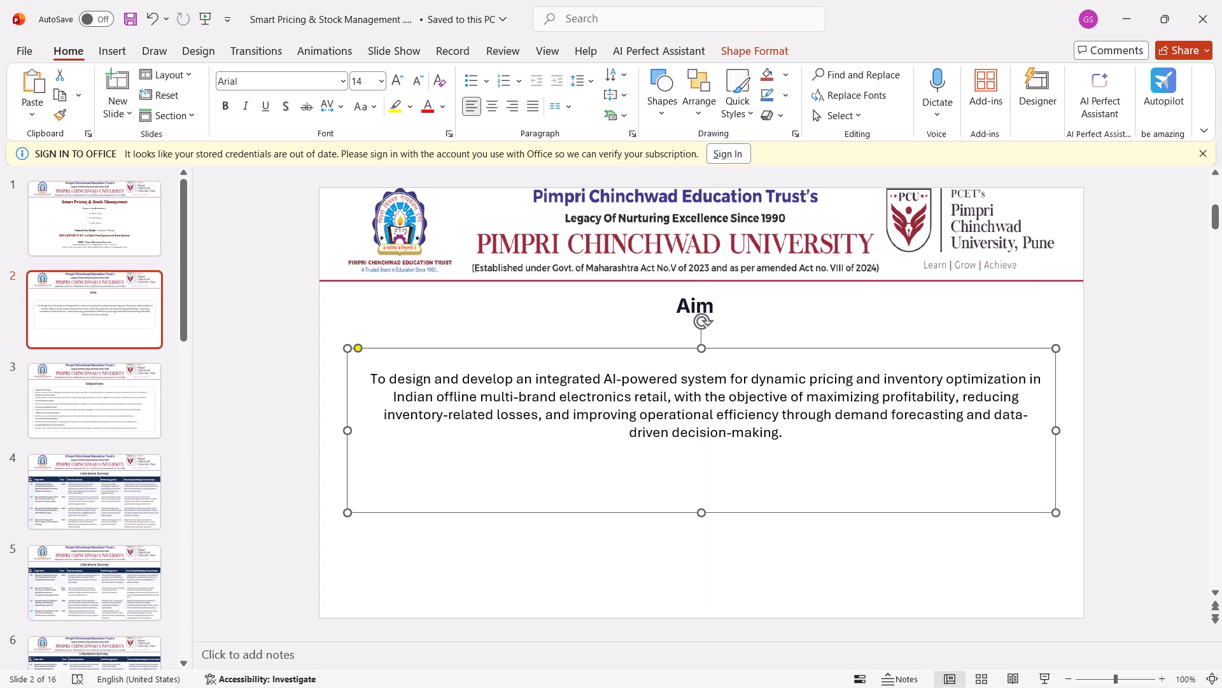
{"action": "key", "text": "ctrl+c"}
{"action": "scroll", "coordinate": [101, 464], "scroll_direction": "down", "scroll_amount": 12}
{"action": "left_click", "coordinate": [104, 538]}
{"action": "left_click", "coordinate": [569, 475]}
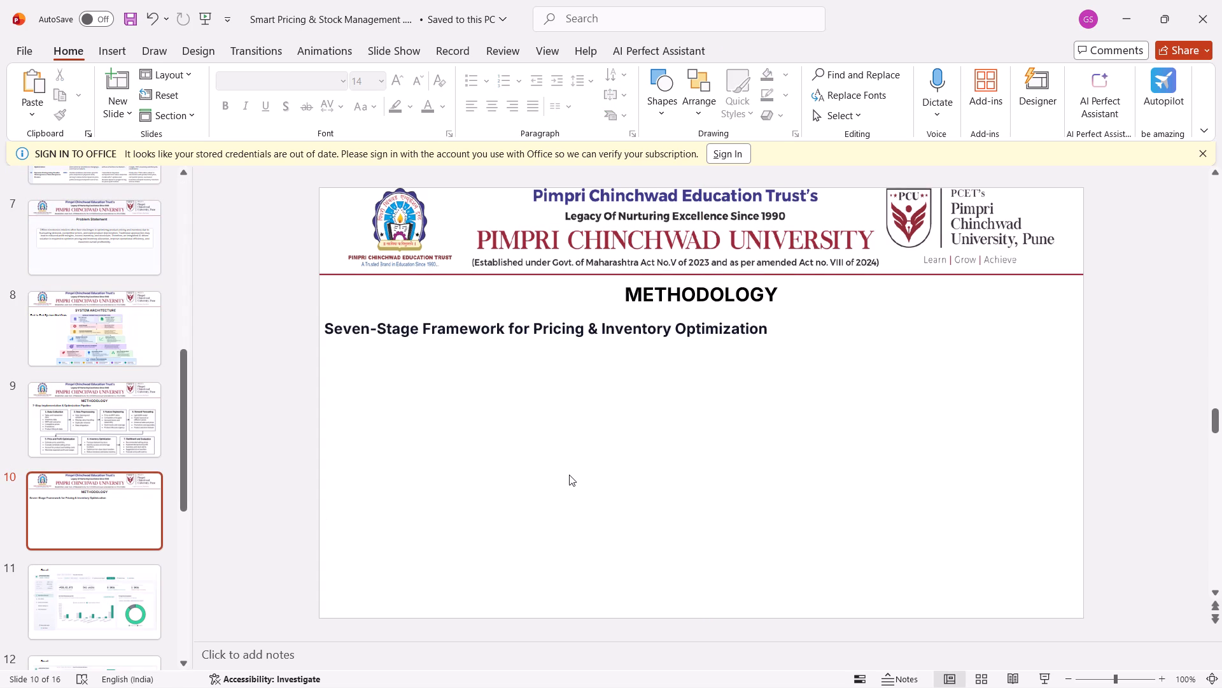
{"action": "key", "text": "ctrl+v"}
Position the rounded frame below the subtitle on slide 10 and enlarge it to about 24.9 cm wide by 8.24 cm high.
{"action": "left_click_drag", "start_coordinate": [577, 398], "coordinate": [564, 413]}
{"action": "left_click_drag", "start_coordinate": [1041, 440], "coordinate": [1066, 440]}
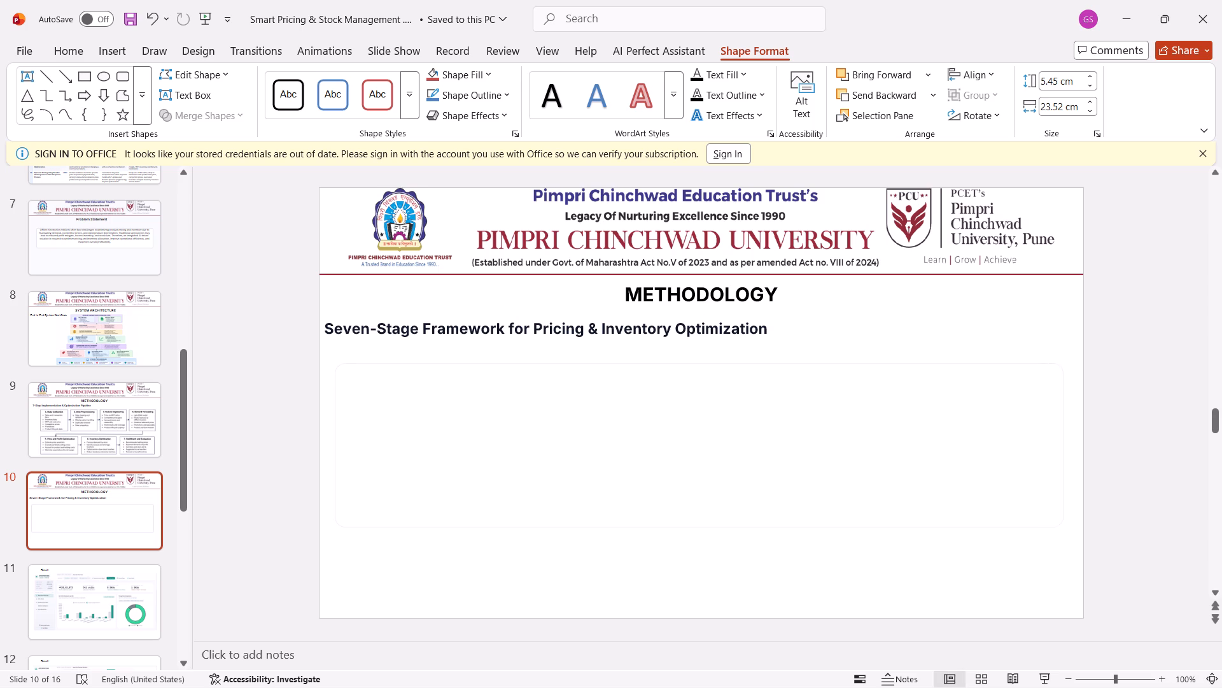
{"action": "left_click_drag", "start_coordinate": [1066, 440], "coordinate": [1073, 439]}
{"action": "left_click_drag", "start_coordinate": [703, 529], "coordinate": [703, 547]}
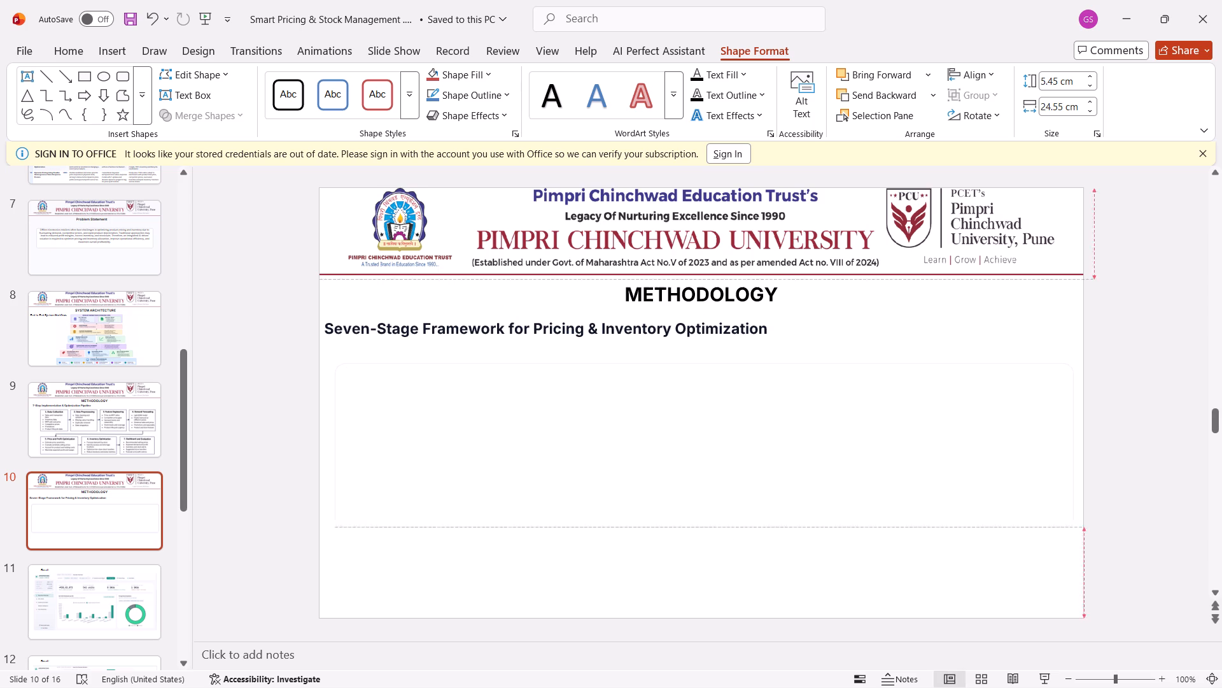
{"action": "left_click_drag", "start_coordinate": [703, 547], "coordinate": [692, 612]}
{"action": "left_click_drag", "start_coordinate": [334, 488], "coordinate": [319, 489]}
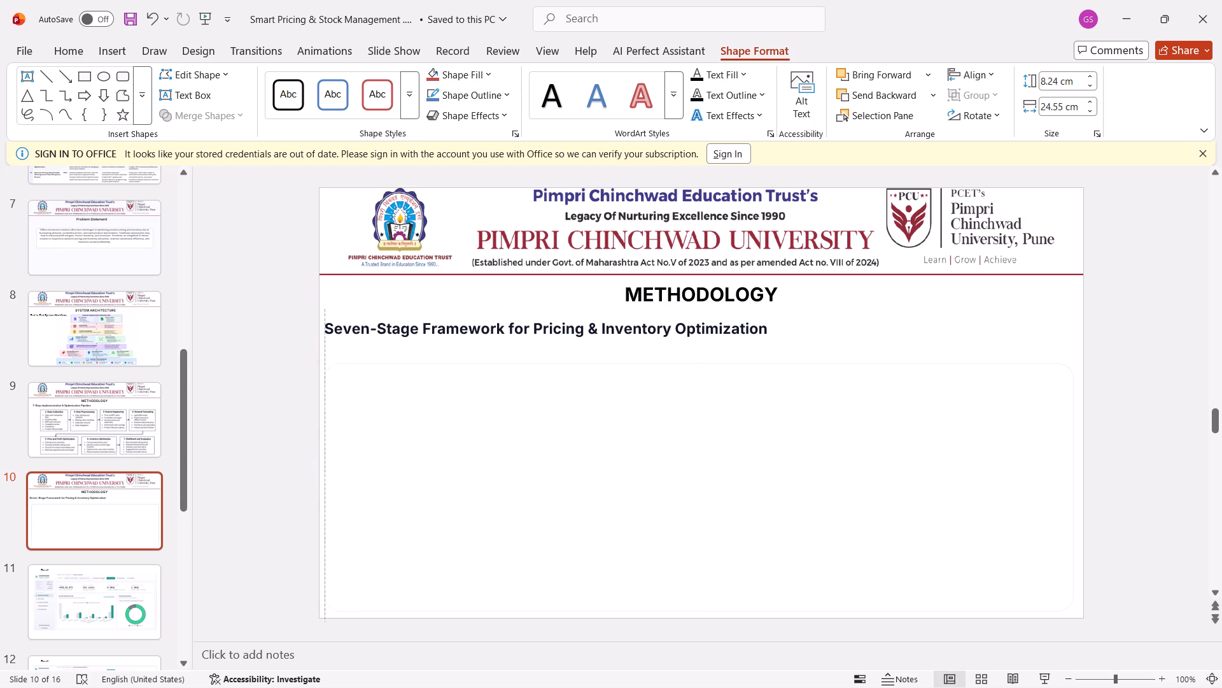
{"action": "left_click_drag", "start_coordinate": [319, 489], "coordinate": [325, 490]}
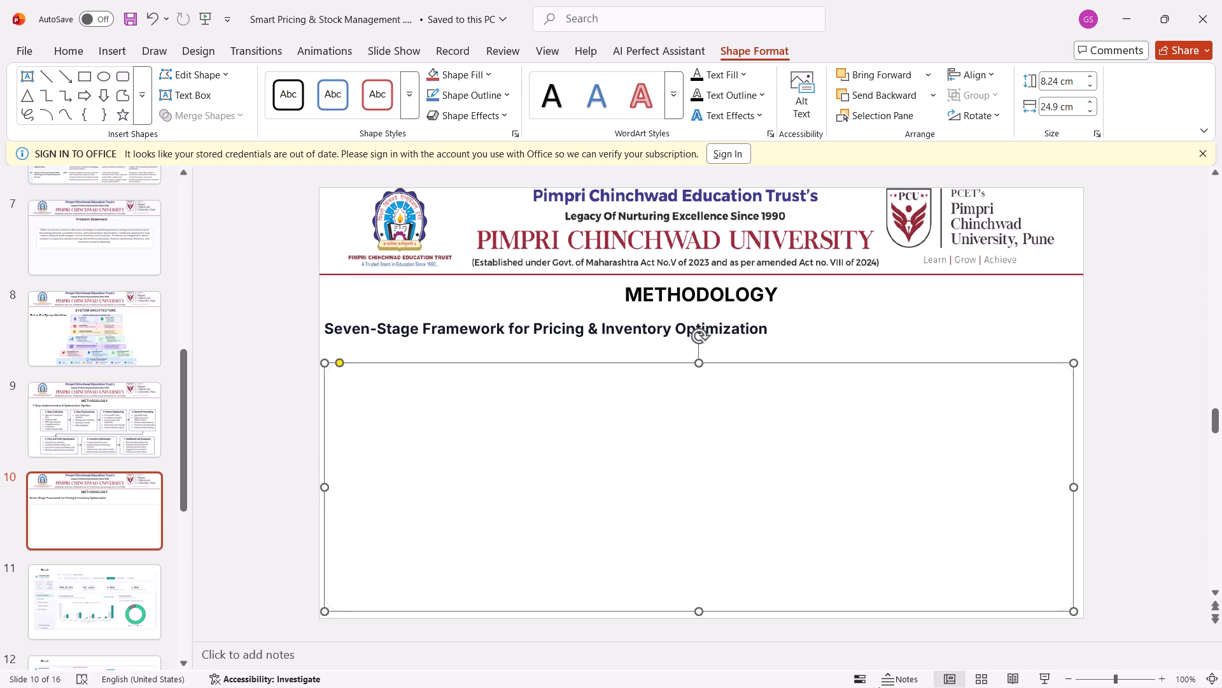
Copy the seven numbered methodology points from ChatGPT in the browser and paste them into the rounded frame on slide 10.
{"action": "left_click", "coordinate": [796, 680]}
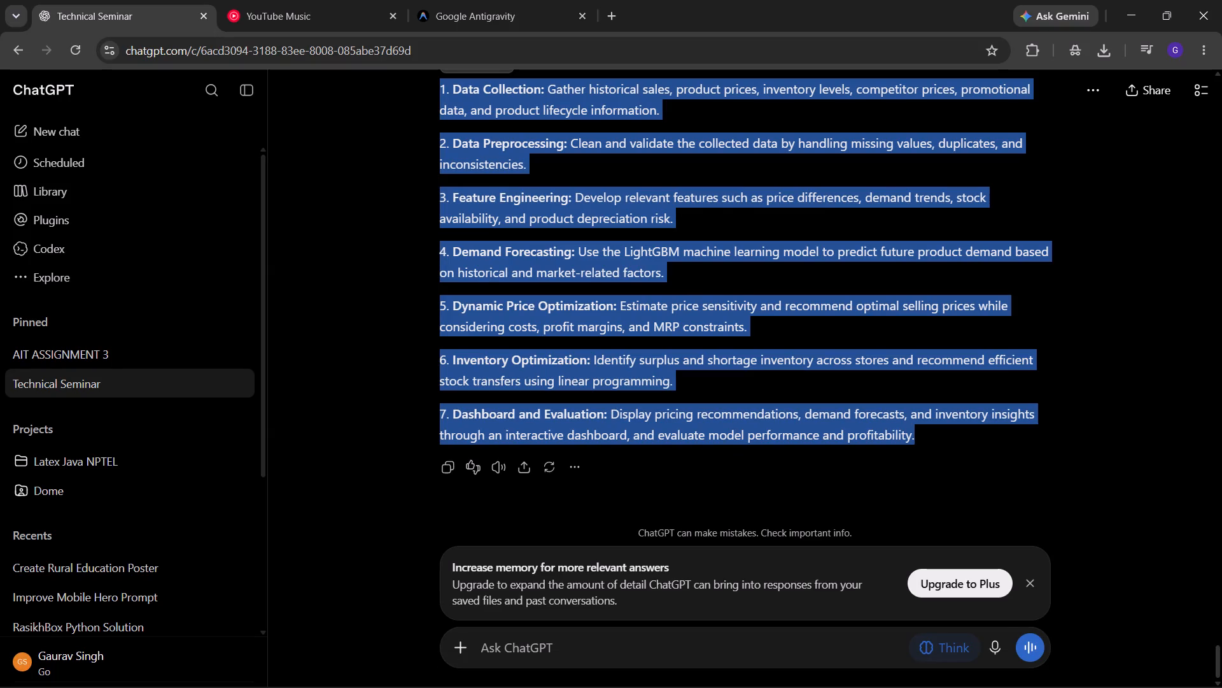
{"action": "key", "text": "ctrl+c"}
{"action": "left_click", "coordinate": [1132, 7]}
{"action": "double_click", "coordinate": [523, 449]}
{"action": "key", "text": "ctrl+v"}
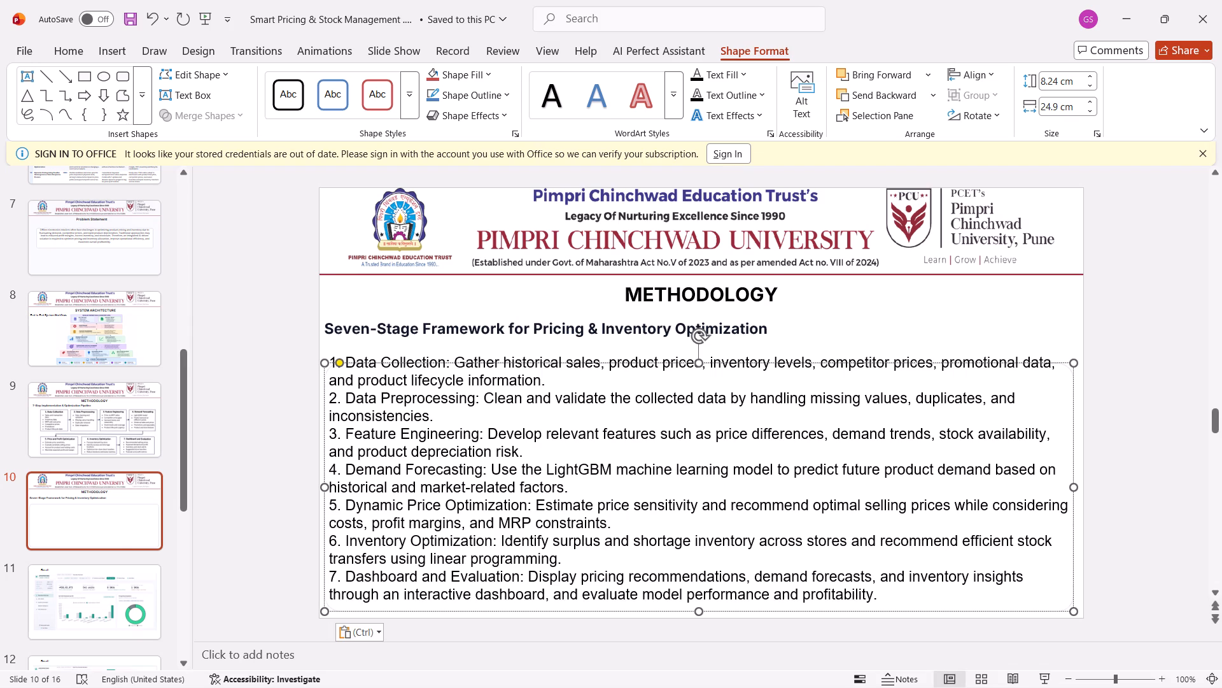
Try 10 pt on all seven pasted methodology points, settling on 12 pt.
{"action": "left_click_drag", "start_coordinate": [874, 584], "coordinate": [764, 538]}
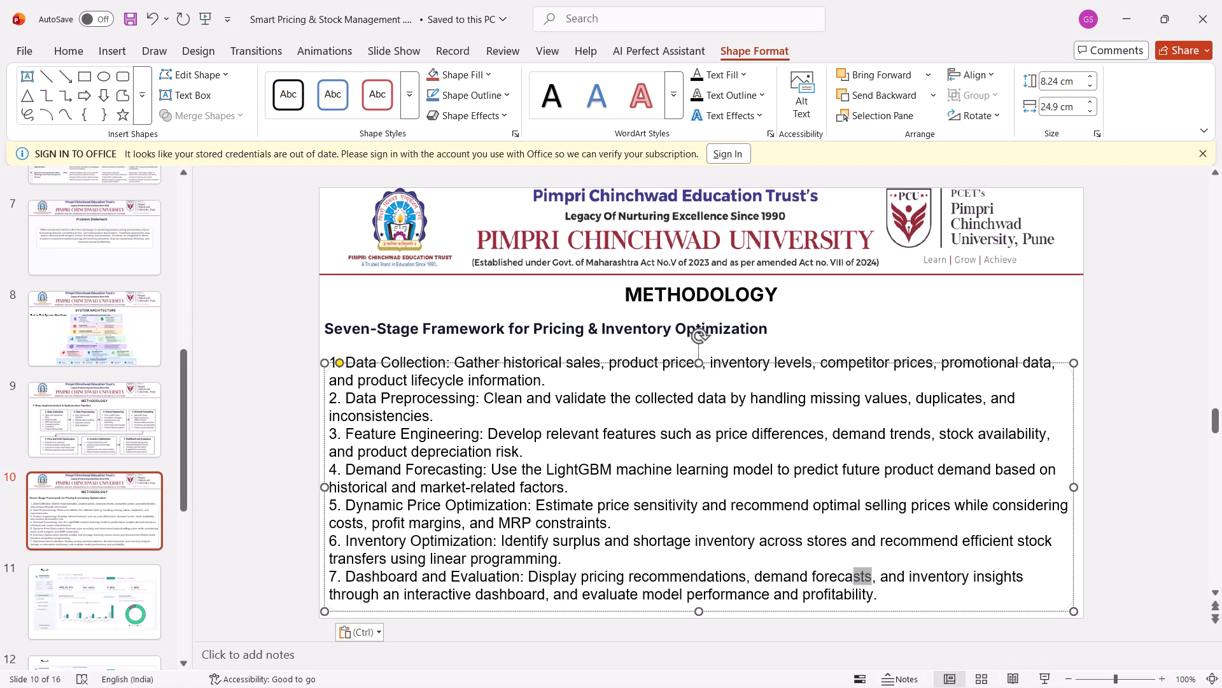
{"action": "left_click_drag", "start_coordinate": [764, 538], "coordinate": [295, 338]}
{"action": "left_click_drag", "start_coordinate": [881, 601], "coordinate": [297, 306]}
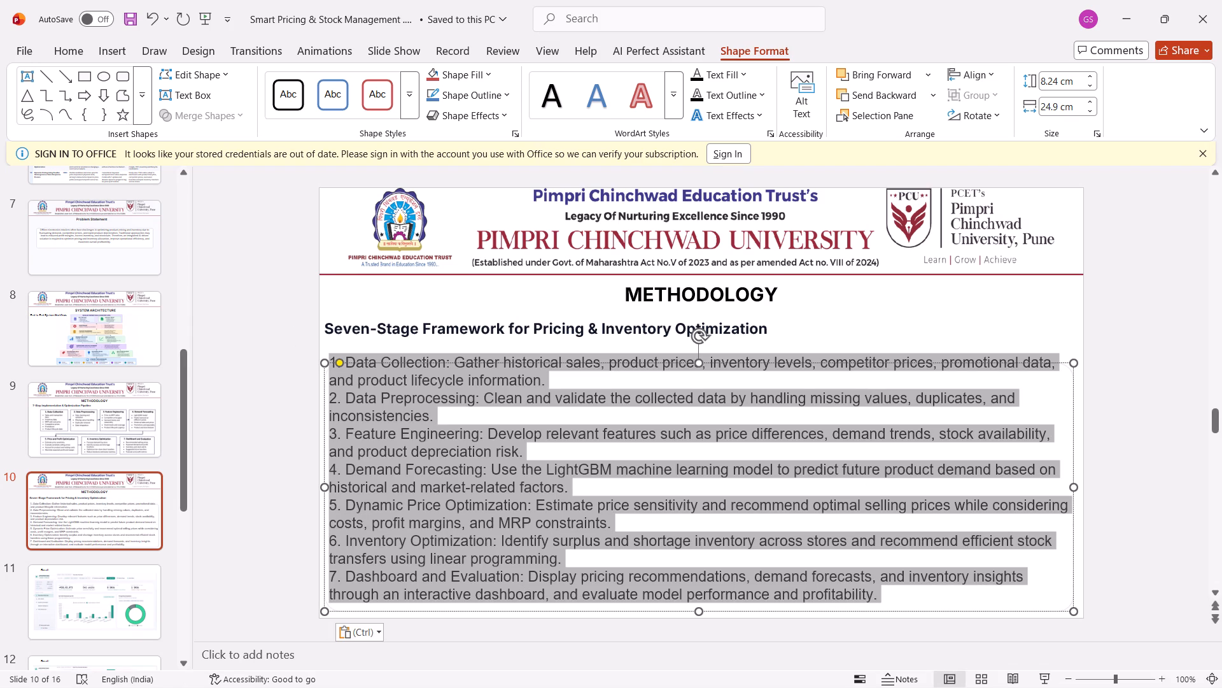
{"action": "left_click_drag", "start_coordinate": [297, 306], "coordinate": [288, 310]}
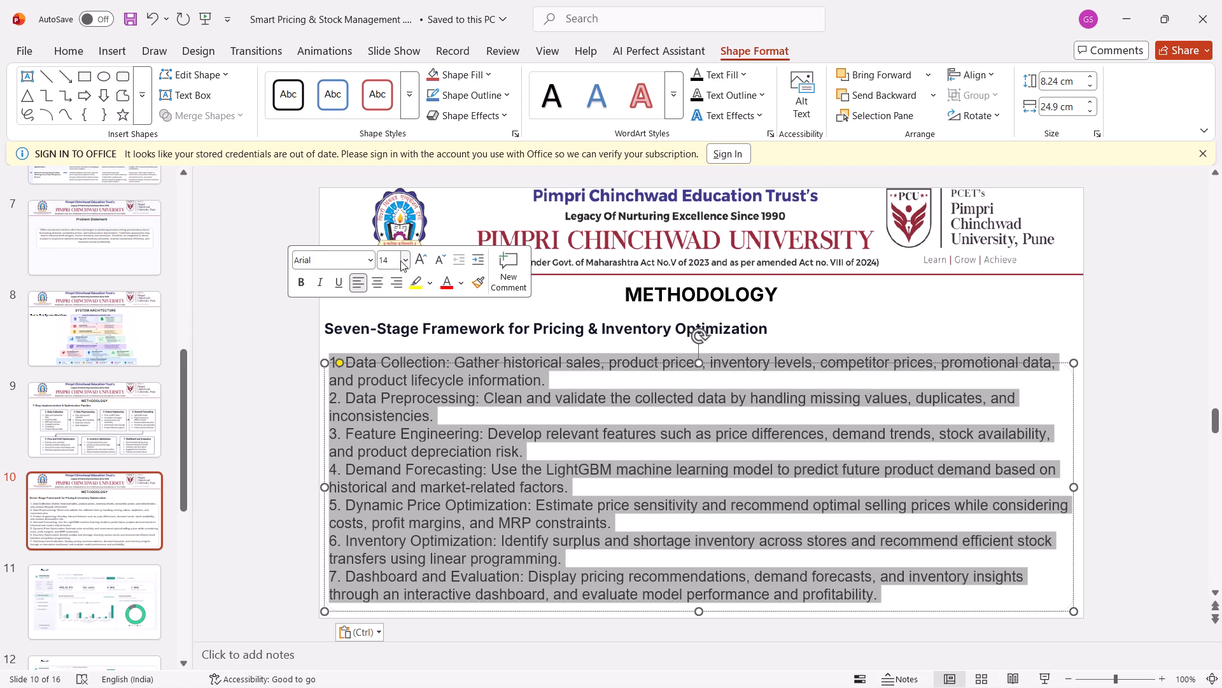
{"action": "left_click", "coordinate": [392, 262]}
{"action": "type", "text": "10"}
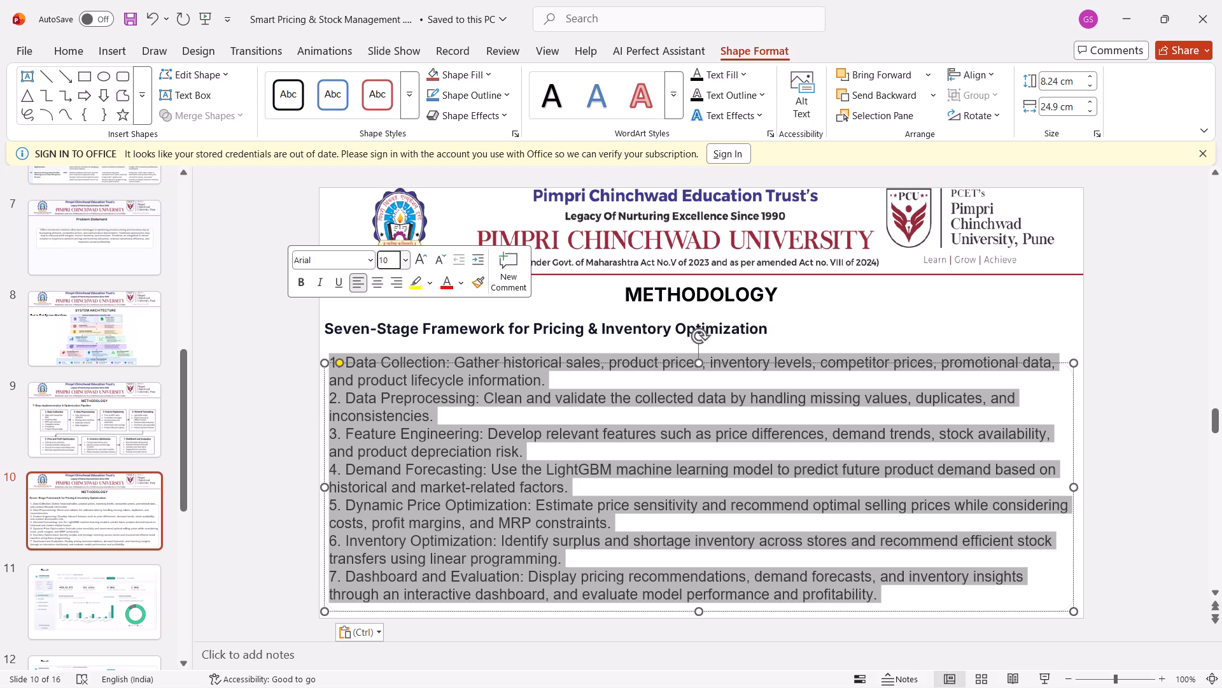
{"action": "key", "text": "Return"}
{"action": "left_click", "coordinate": [386, 262]}
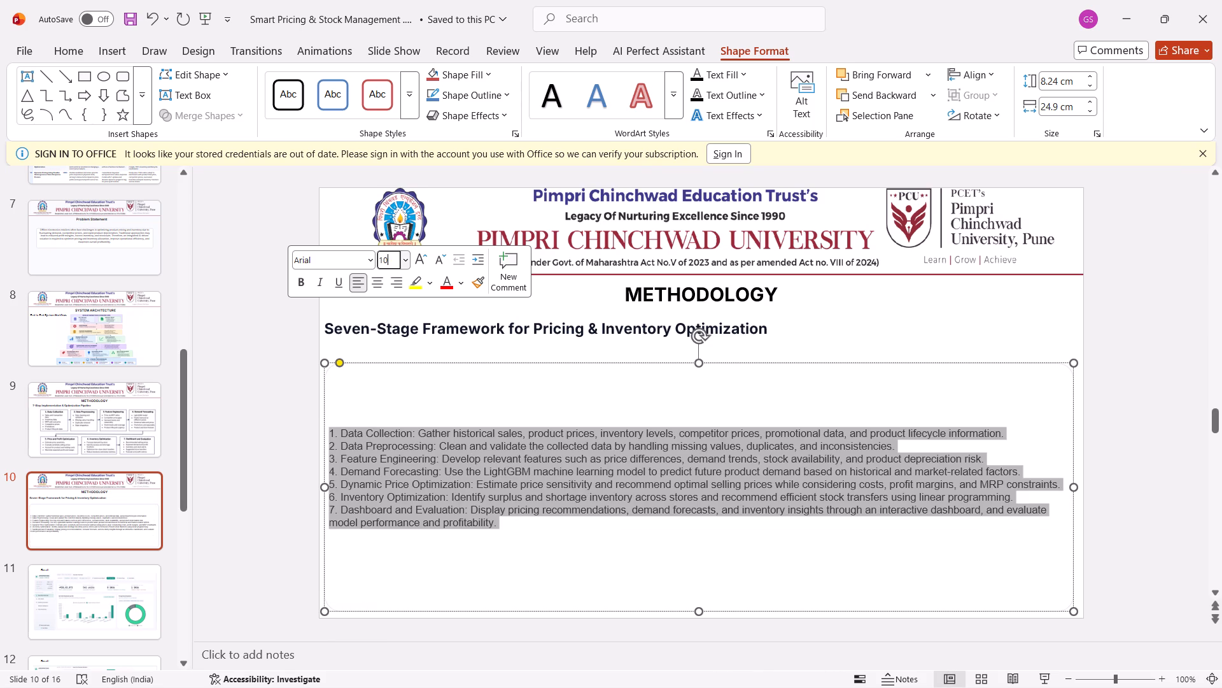
{"action": "left_click_drag", "start_coordinate": [386, 262], "coordinate": [378, 262]}
{"action": "type", "text": "12"}
{"action": "key", "text": "Return"}
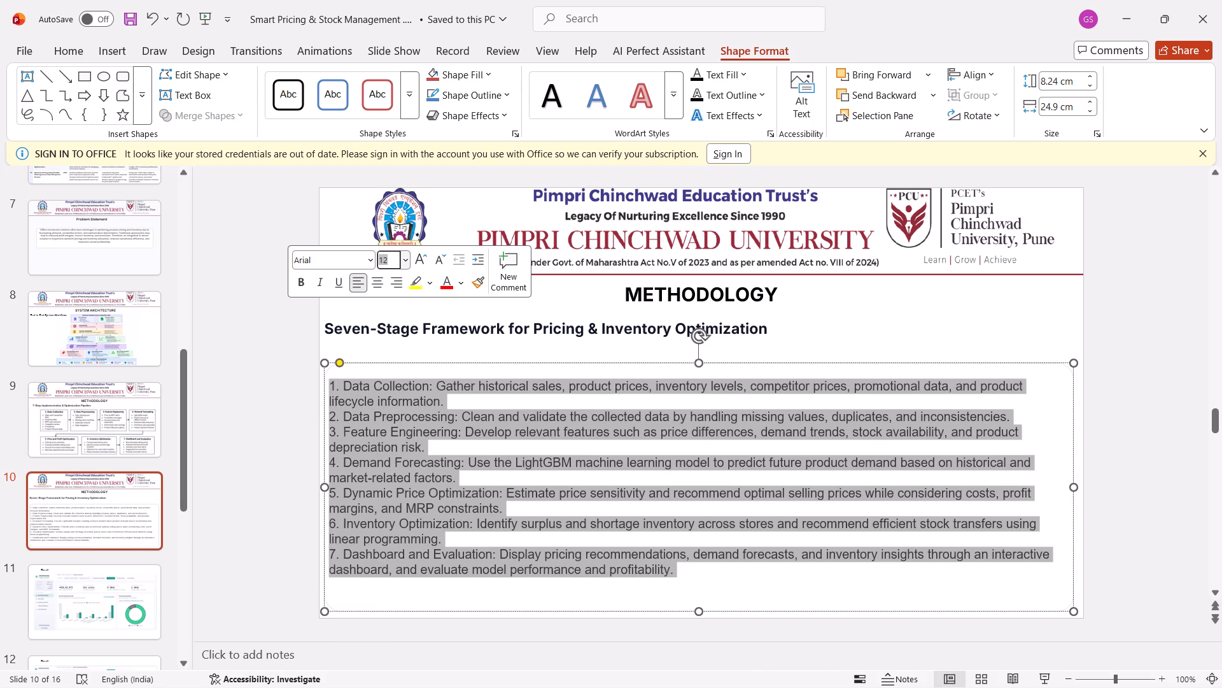
Change the font of all seven methodology points to Aptos.
{"action": "left_click", "coordinate": [334, 255]}
{"action": "type", "text": "apt"}
{"action": "key", "text": "Return"}
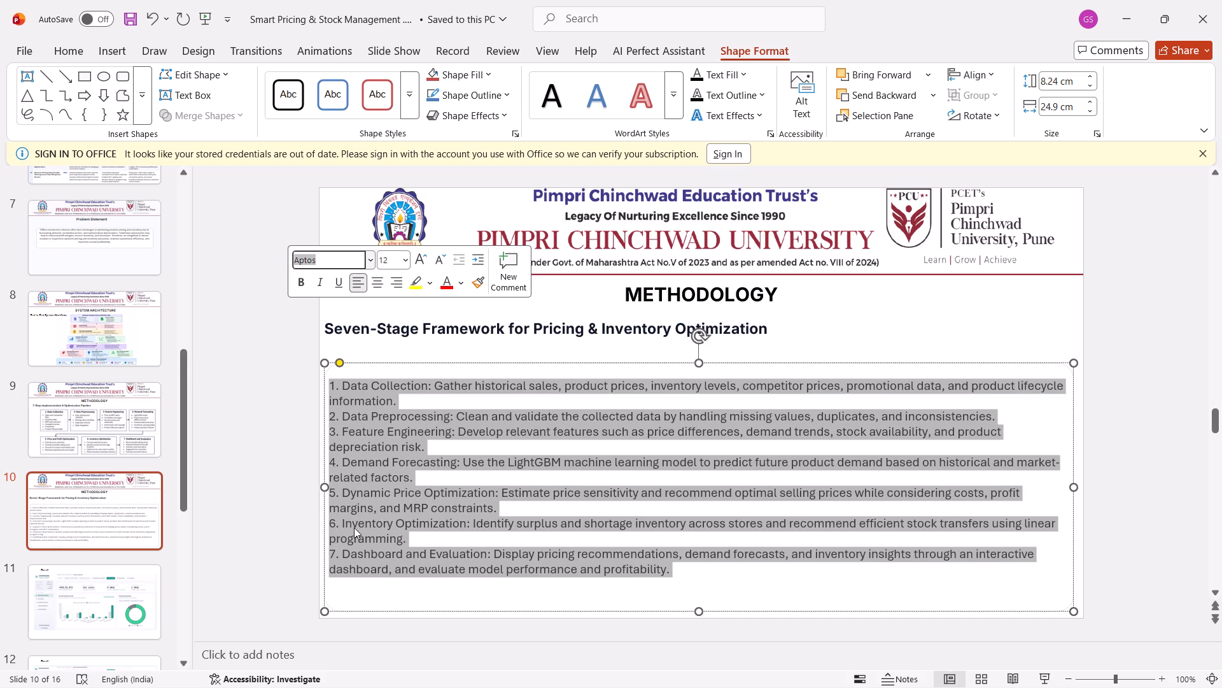
{"action": "left_click", "coordinate": [354, 527]}
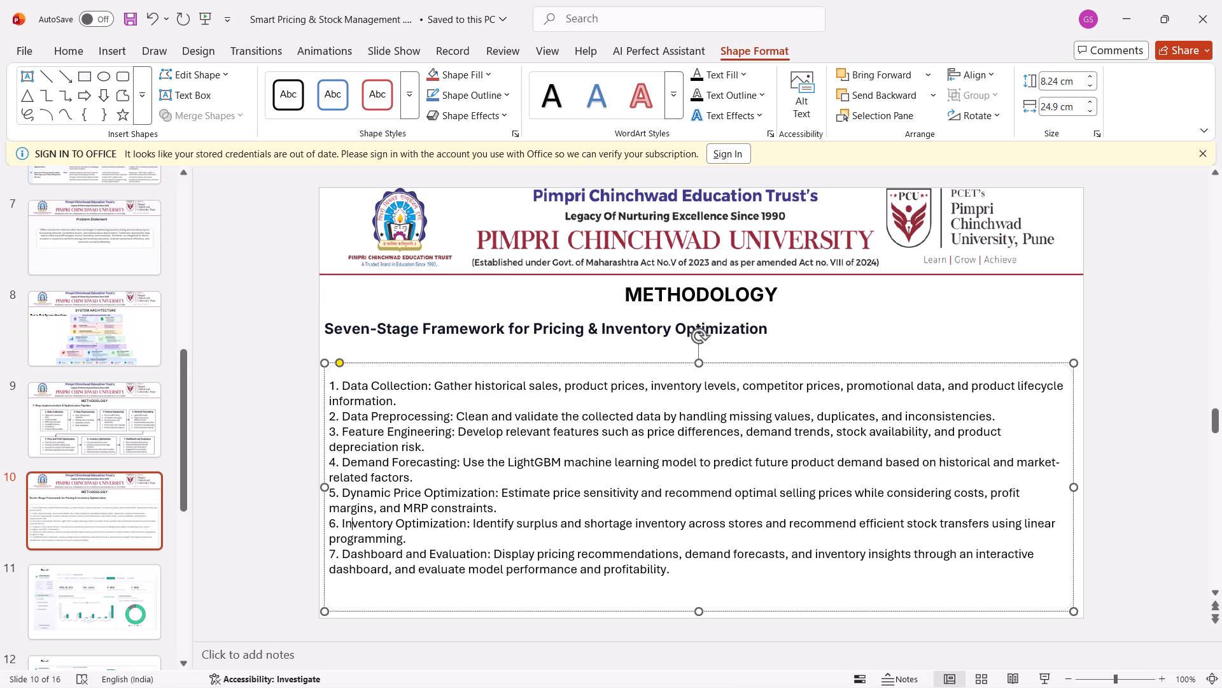
Bold the numbered titles of the first three points: Data Collection, Data Preprocessing and Feature Engineering.
{"action": "left_click_drag", "start_coordinate": [433, 389], "coordinate": [352, 388]}
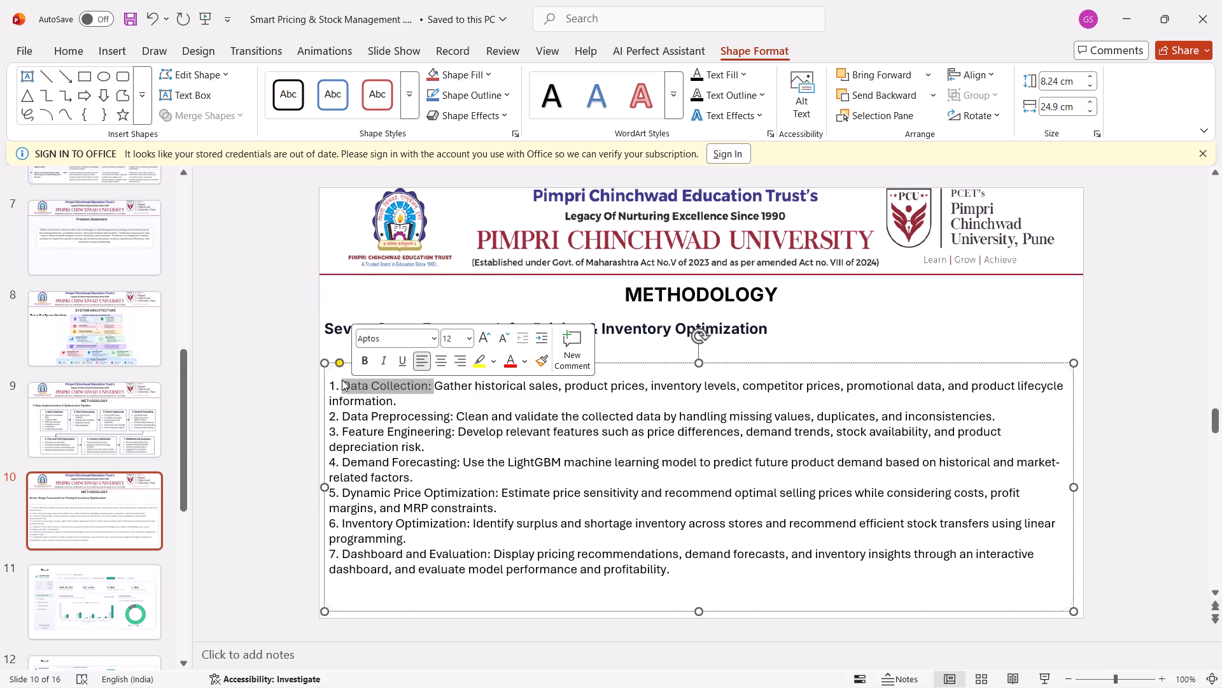
{"action": "left_click", "coordinate": [380, 382]}
{"action": "left_click_drag", "start_coordinate": [432, 389], "coordinate": [365, 387]}
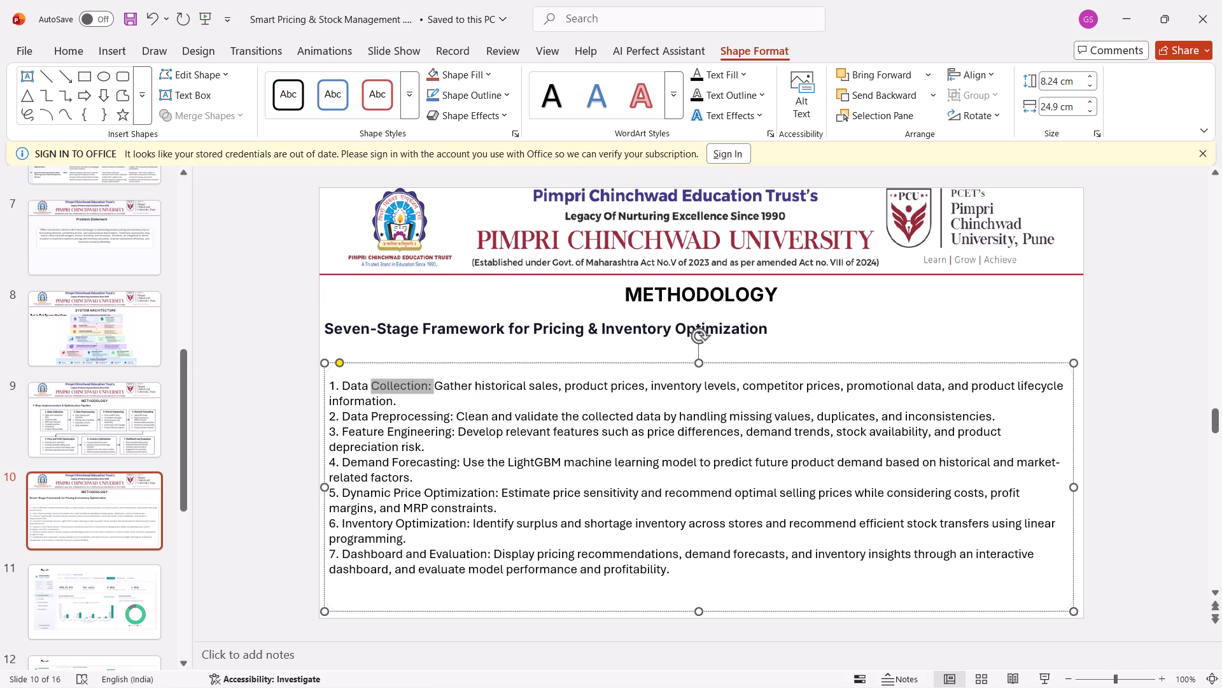
{"action": "left_click_drag", "start_coordinate": [365, 387], "coordinate": [328, 388]}
{"action": "left_click", "coordinate": [334, 358]}
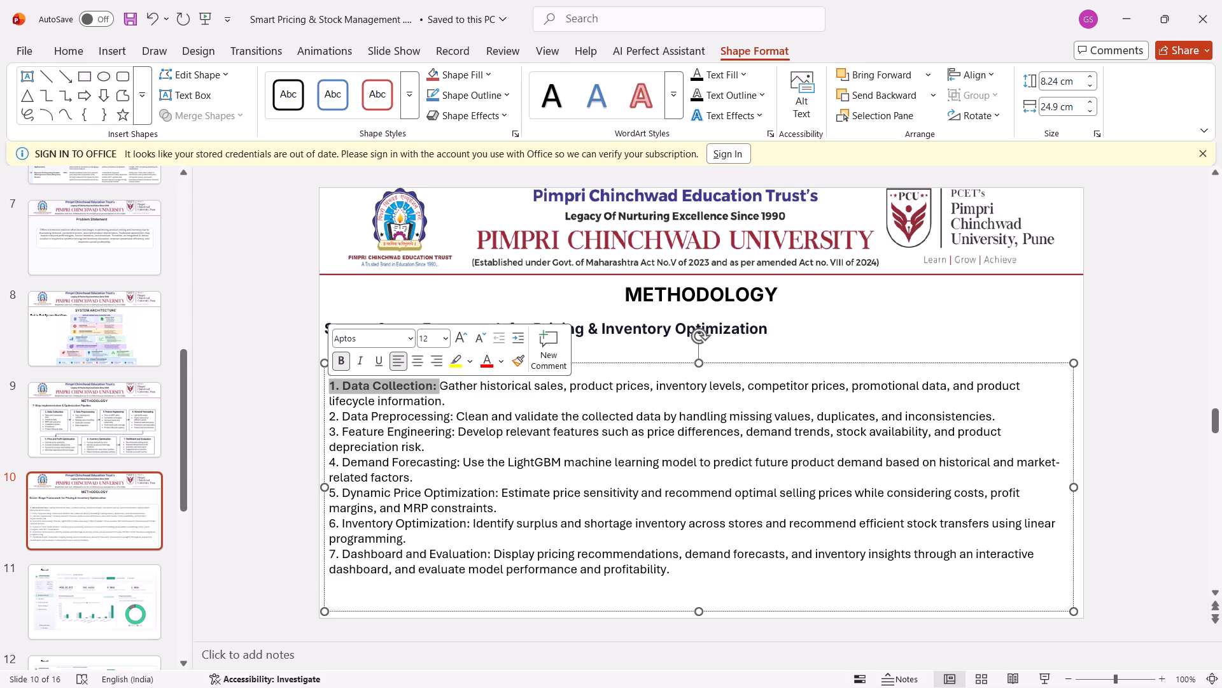
{"action": "left_click_drag", "start_coordinate": [454, 413], "coordinate": [323, 417]}
{"action": "left_click", "coordinate": [327, 391]}
{"action": "left_click_drag", "start_coordinate": [454, 434], "coordinate": [388, 430]}
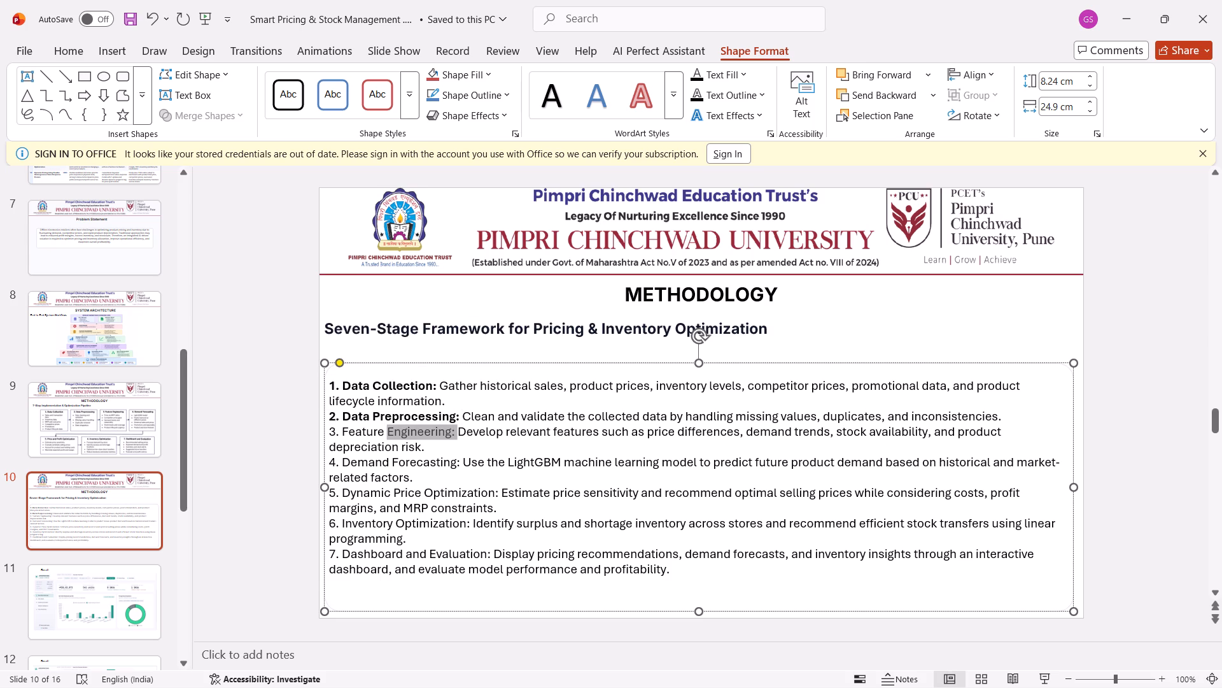
{"action": "left_click_drag", "start_coordinate": [388, 430], "coordinate": [330, 430]}
{"action": "left_click", "coordinate": [339, 396]}
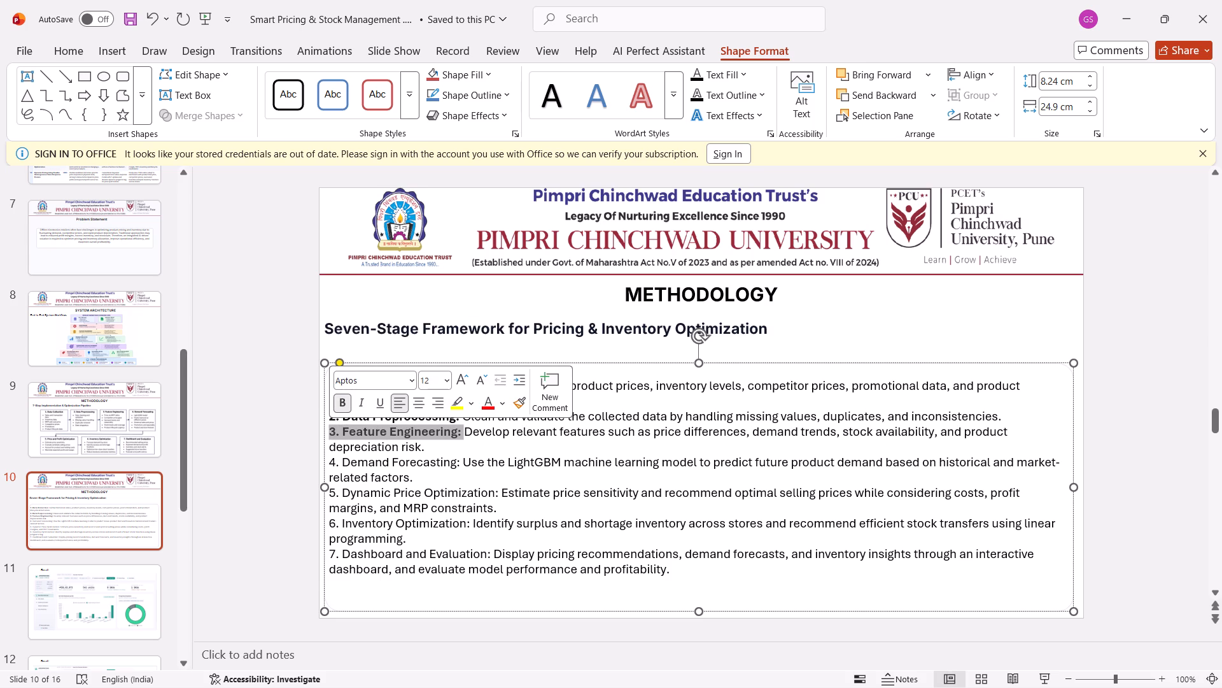
Bold the numbered titles of points 4 to 7: Demand Forecasting, Dynamic Price Optimization, Inventory Optimization, and Dashboard and Evaluation.
{"action": "left_click_drag", "start_coordinate": [460, 464], "coordinate": [333, 465]}
{"action": "left_click", "coordinate": [333, 465]}
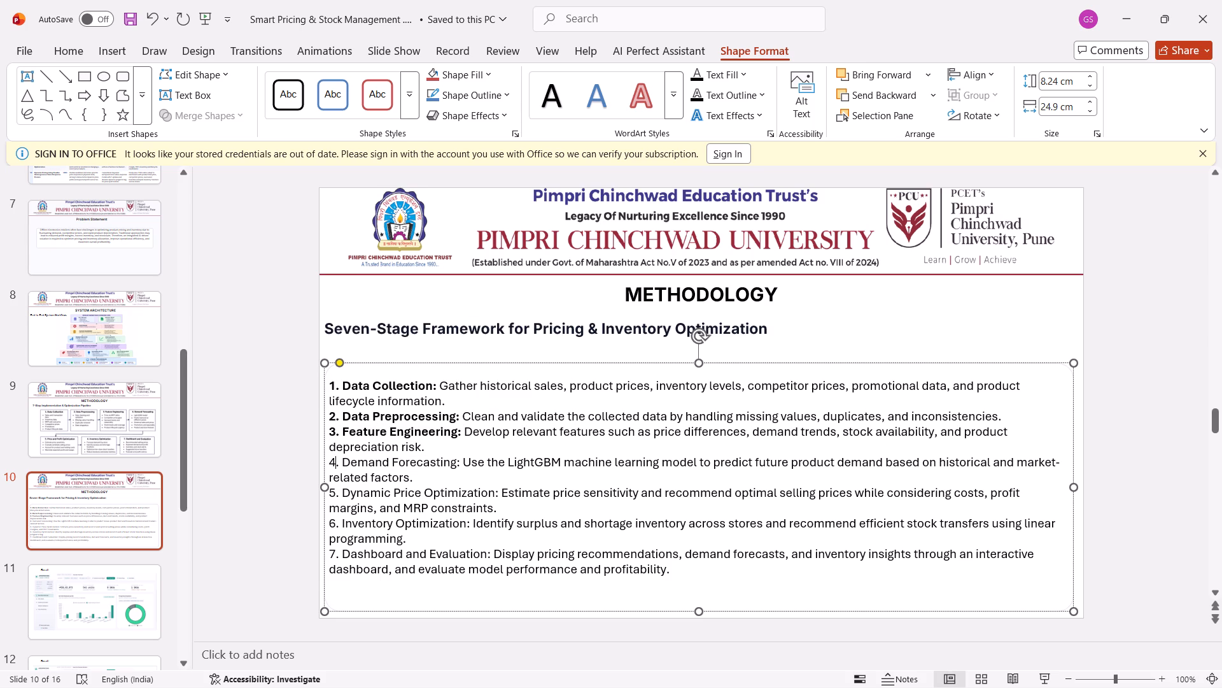
{"action": "left_click_drag", "start_coordinate": [328, 463], "coordinate": [460, 457]}
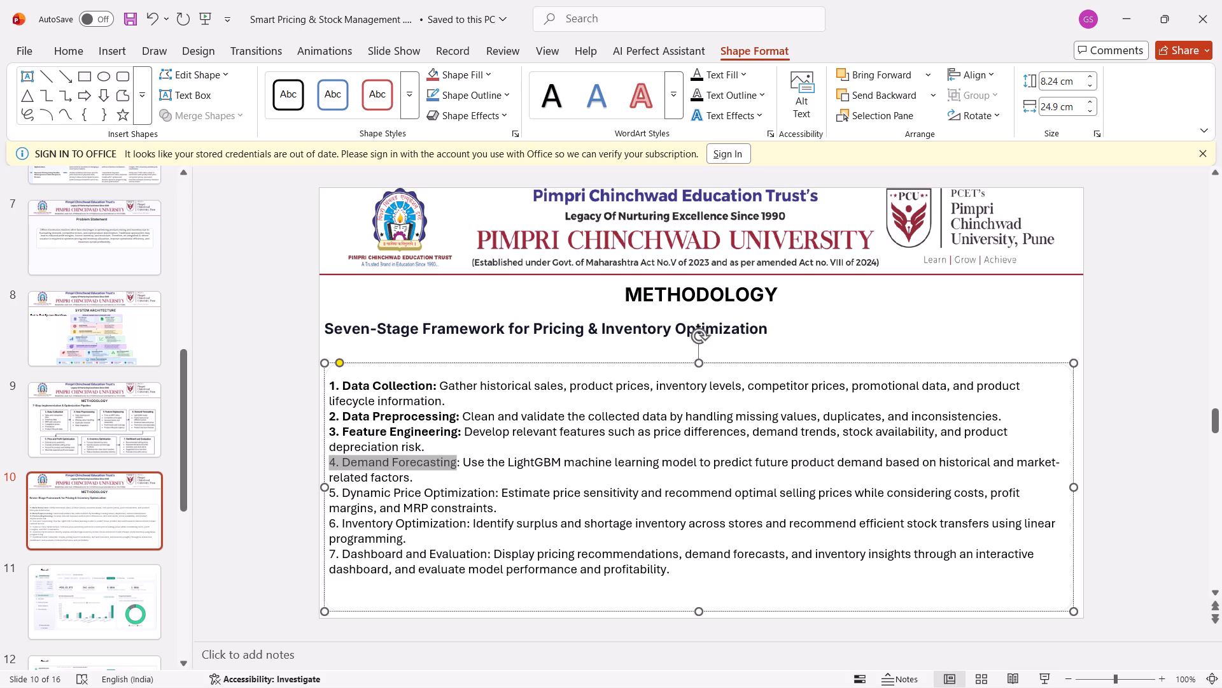
{"action": "left_click_drag", "start_coordinate": [460, 457], "coordinate": [460, 457]}
{"action": "left_click", "coordinate": [465, 435]}
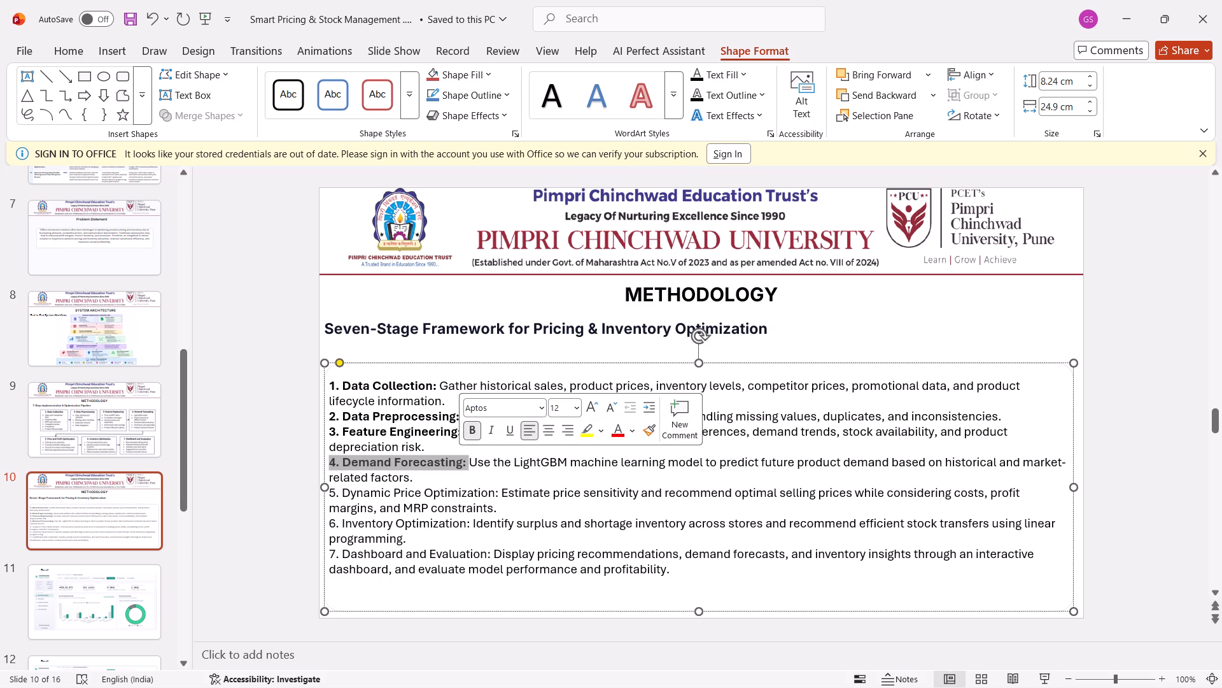
{"action": "left_click_drag", "start_coordinate": [498, 494], "coordinate": [330, 495]}
{"action": "left_click", "coordinate": [338, 473]}
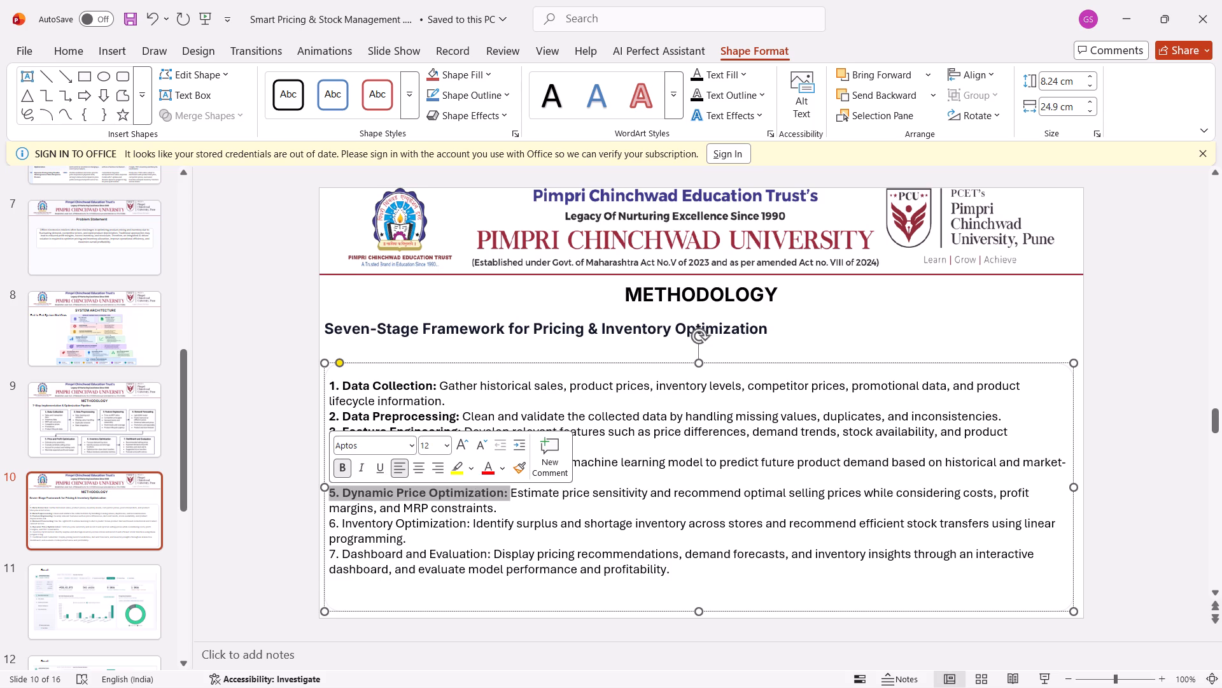
{"action": "left_click_drag", "start_coordinate": [472, 523], "coordinate": [329, 519]}
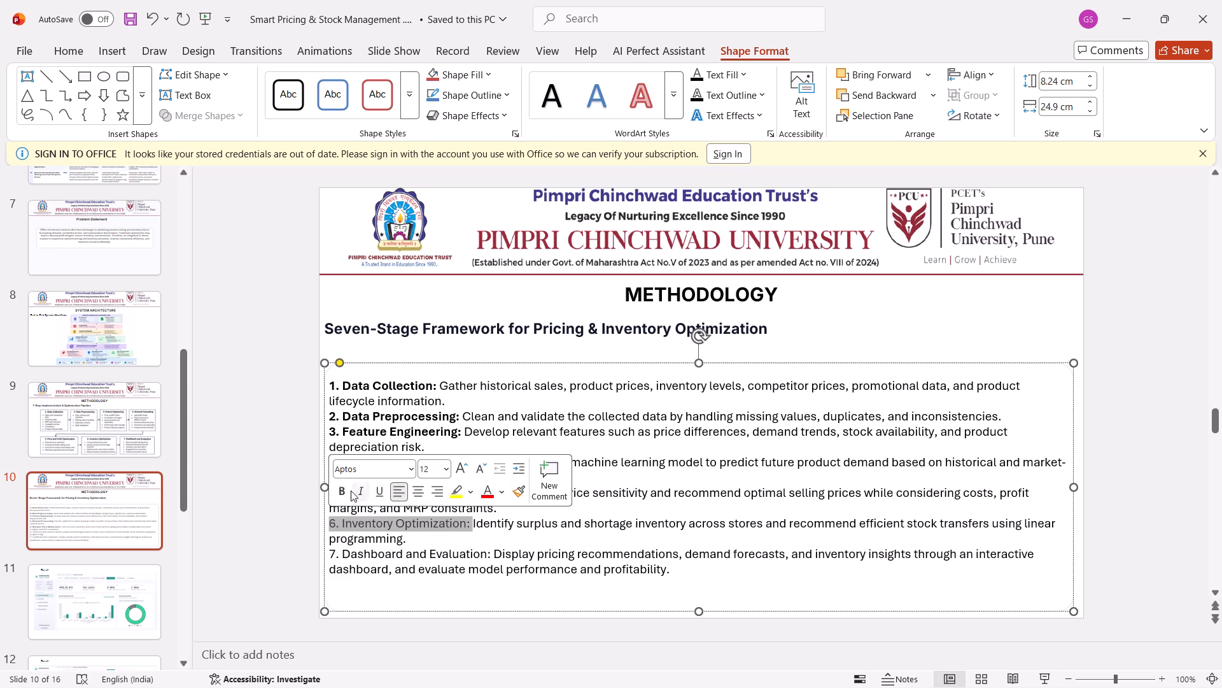
{"action": "left_click", "coordinate": [346, 492]}
{"action": "left_click_drag", "start_coordinate": [494, 558], "coordinate": [378, 555]}
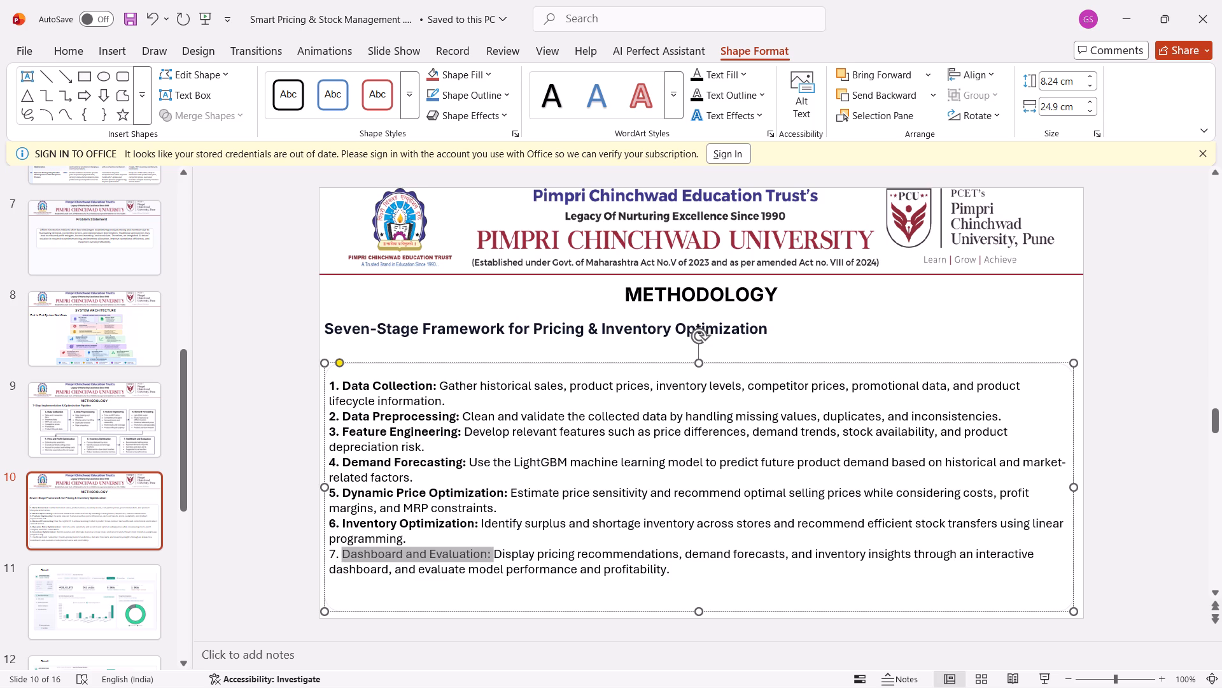
{"action": "left_click_drag", "start_coordinate": [378, 555], "coordinate": [329, 559]}
{"action": "left_click", "coordinate": [340, 526]}
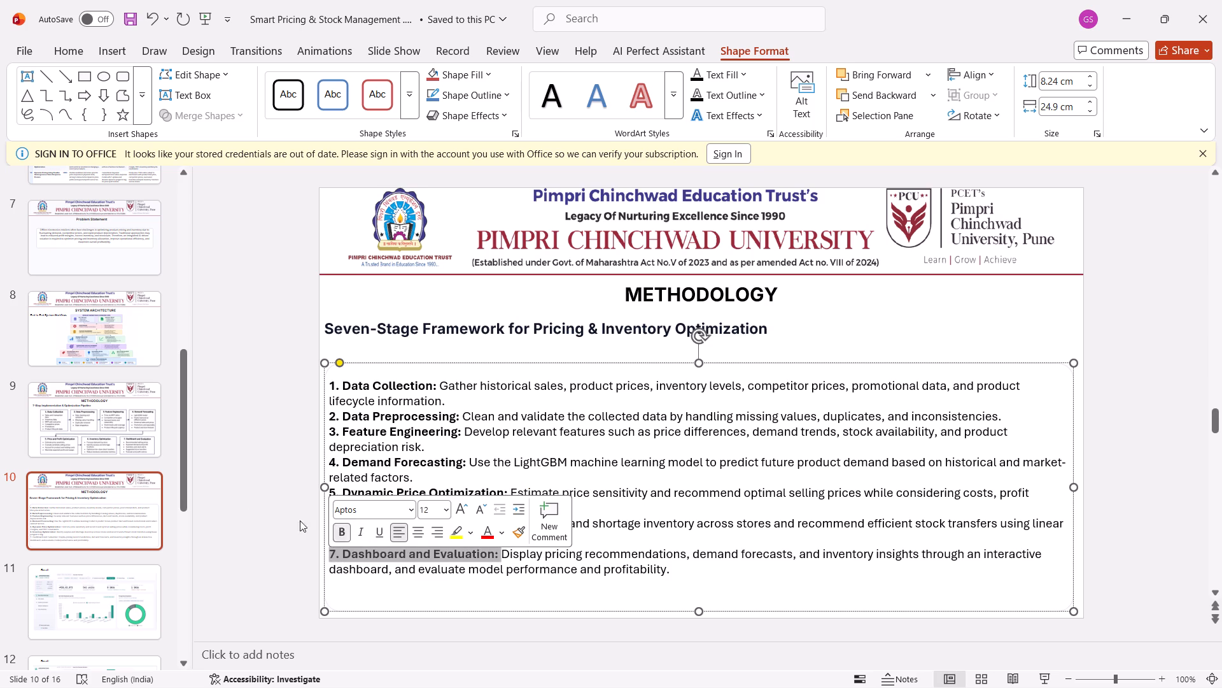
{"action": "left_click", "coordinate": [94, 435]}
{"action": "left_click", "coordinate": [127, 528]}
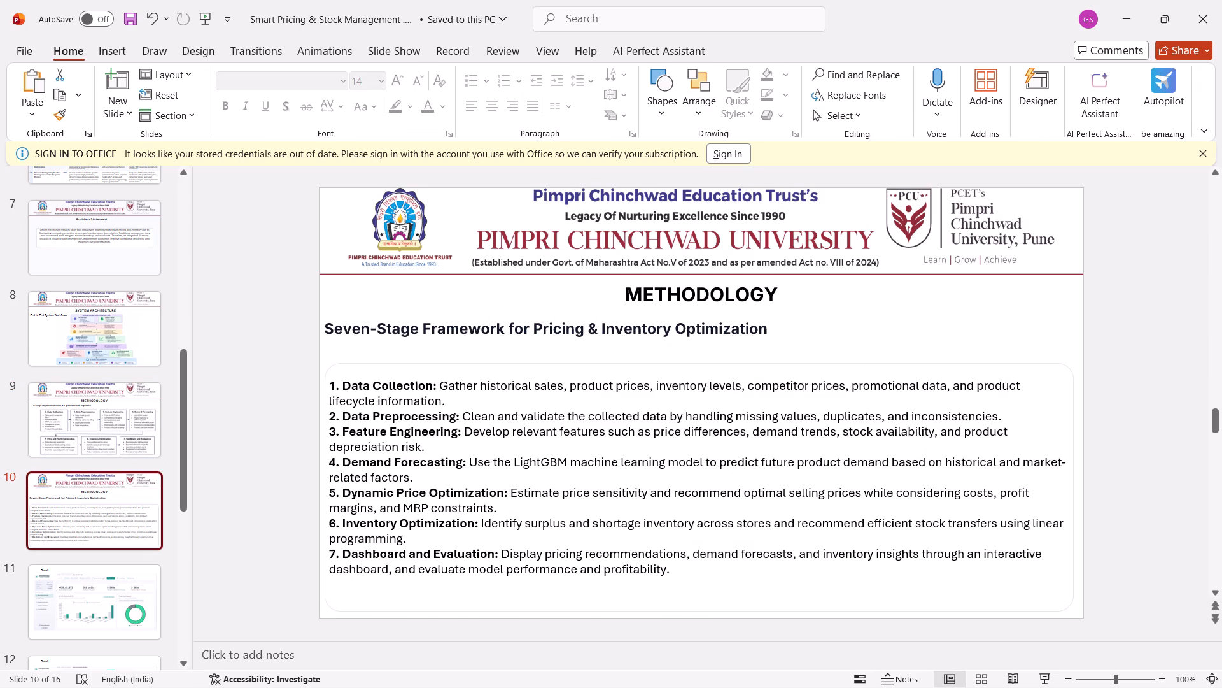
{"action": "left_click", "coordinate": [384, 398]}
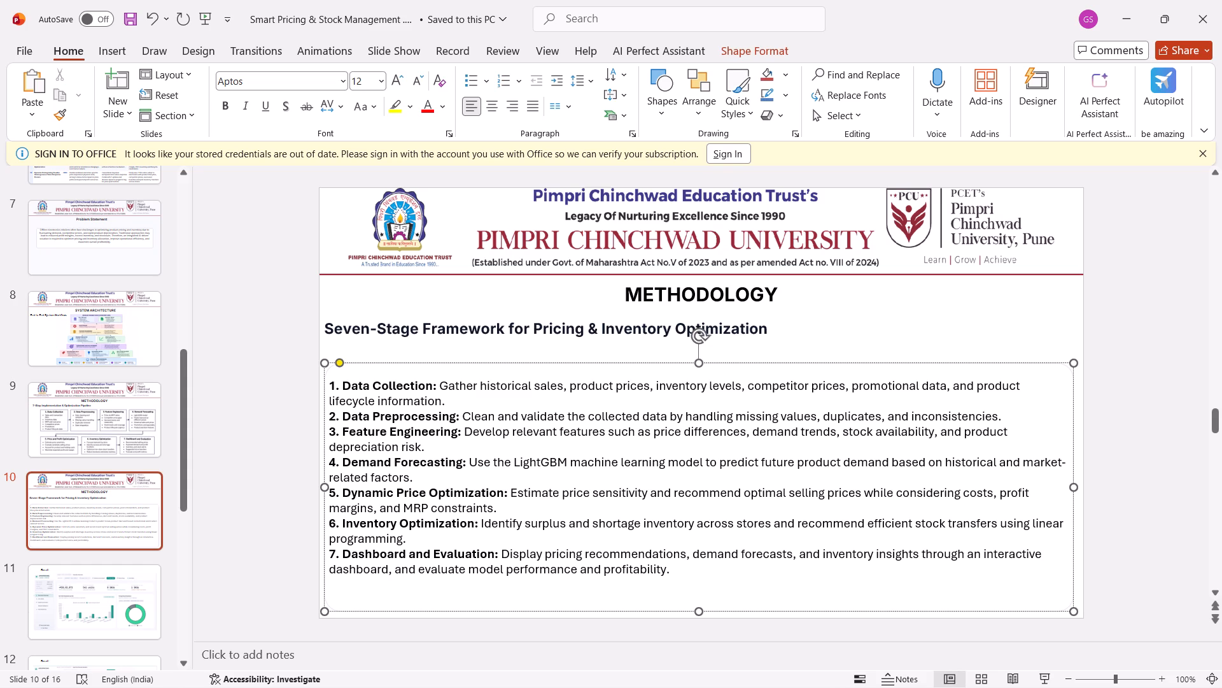
Move the methodology text box slightly up, closer to the Seven-Stage Framework subheading.
{"action": "left_click_drag", "start_coordinate": [385, 364], "coordinate": [386, 354]}
Justify the text of all seven methodology points on slide 10.
{"action": "left_click_drag", "start_coordinate": [679, 563], "coordinate": [460, 455]}
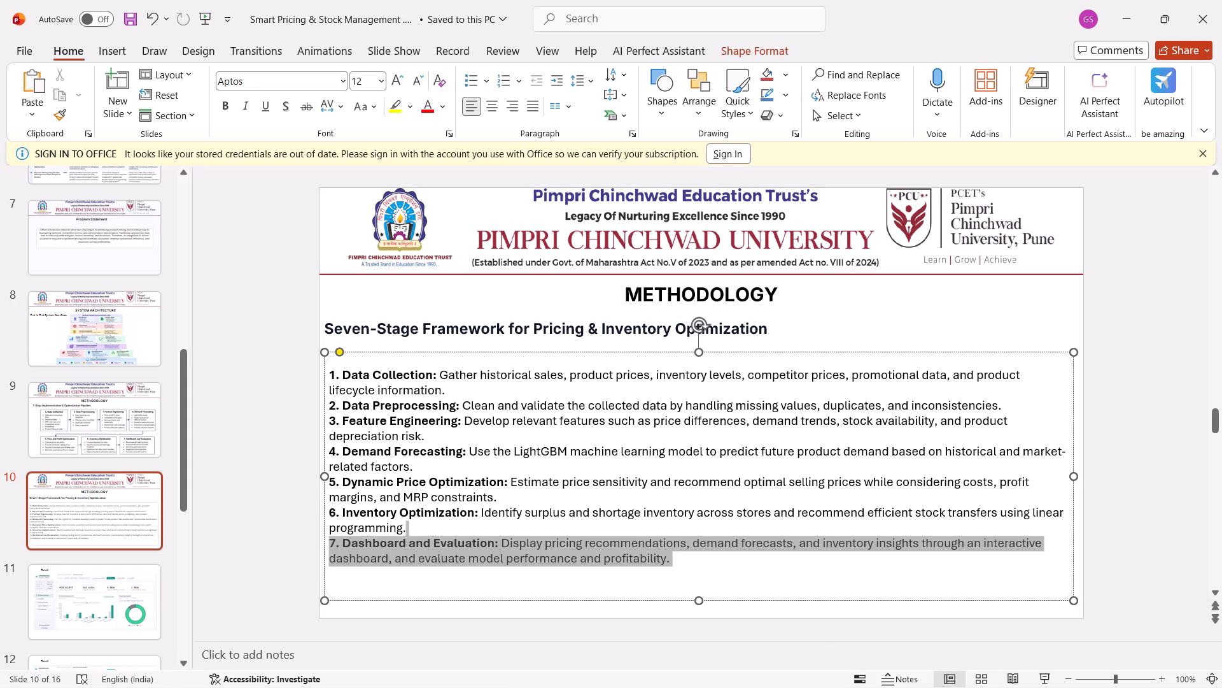
{"action": "left_click_drag", "start_coordinate": [460, 455], "coordinate": [323, 366]}
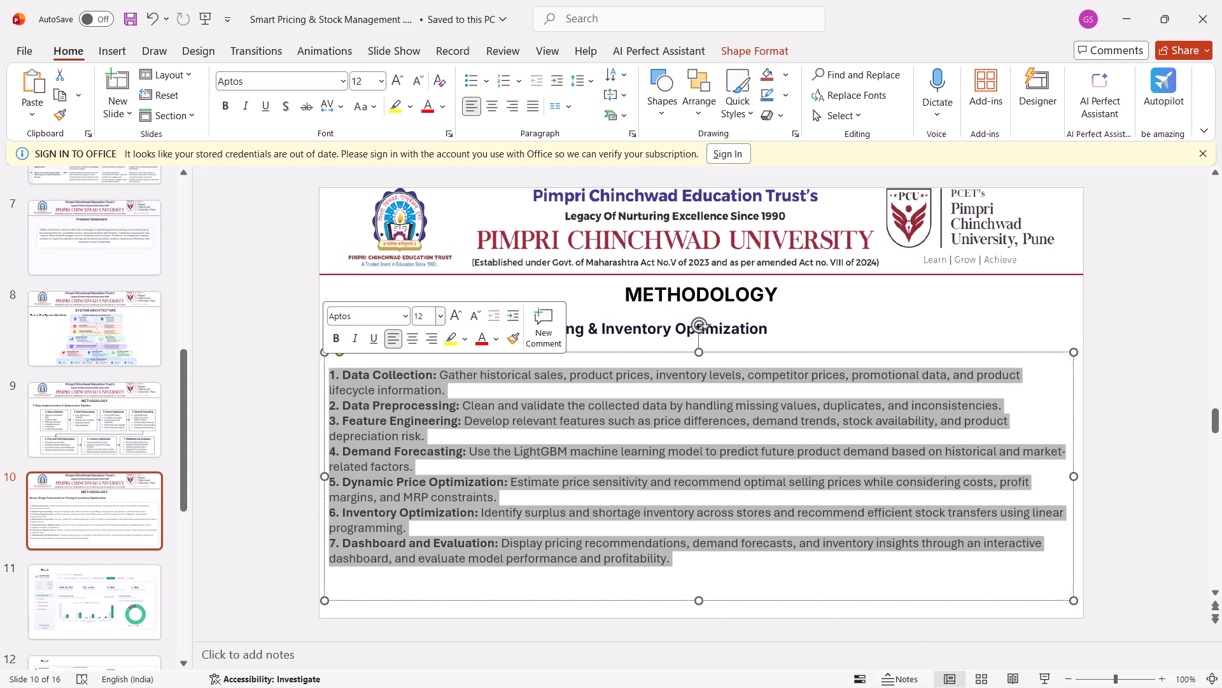
{"action": "left_click", "coordinate": [430, 321]}
{"action": "left_click", "coordinate": [528, 107]}
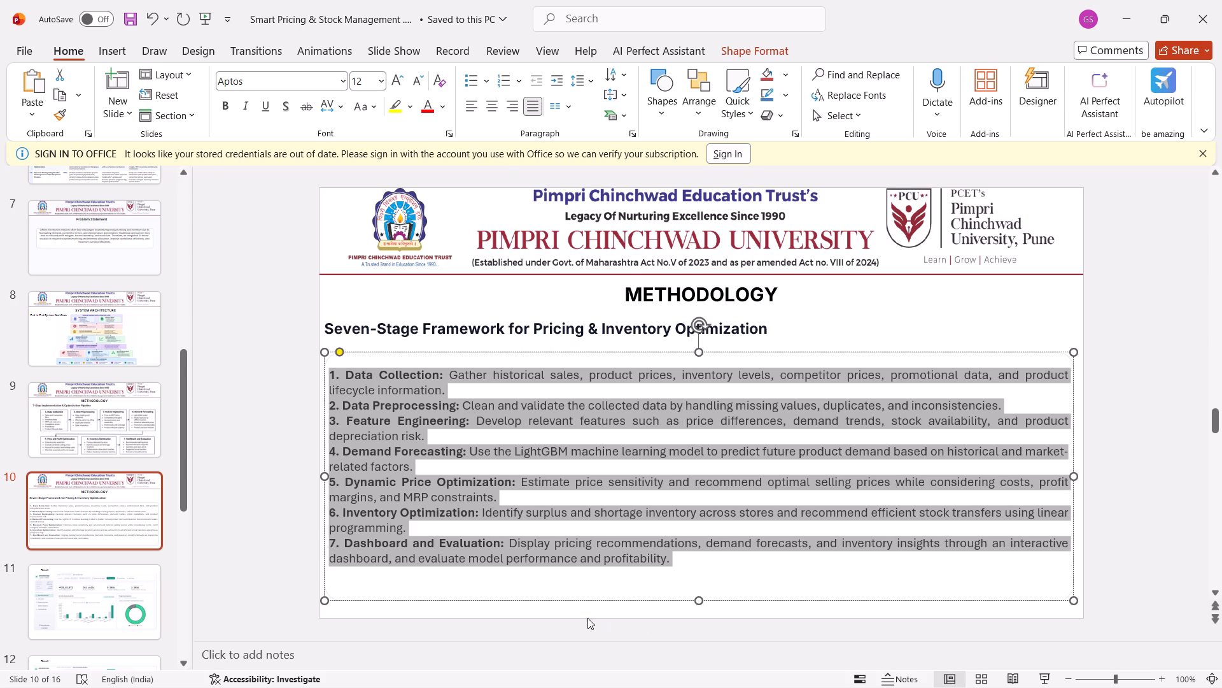
{"action": "left_click", "coordinate": [1098, 451]}
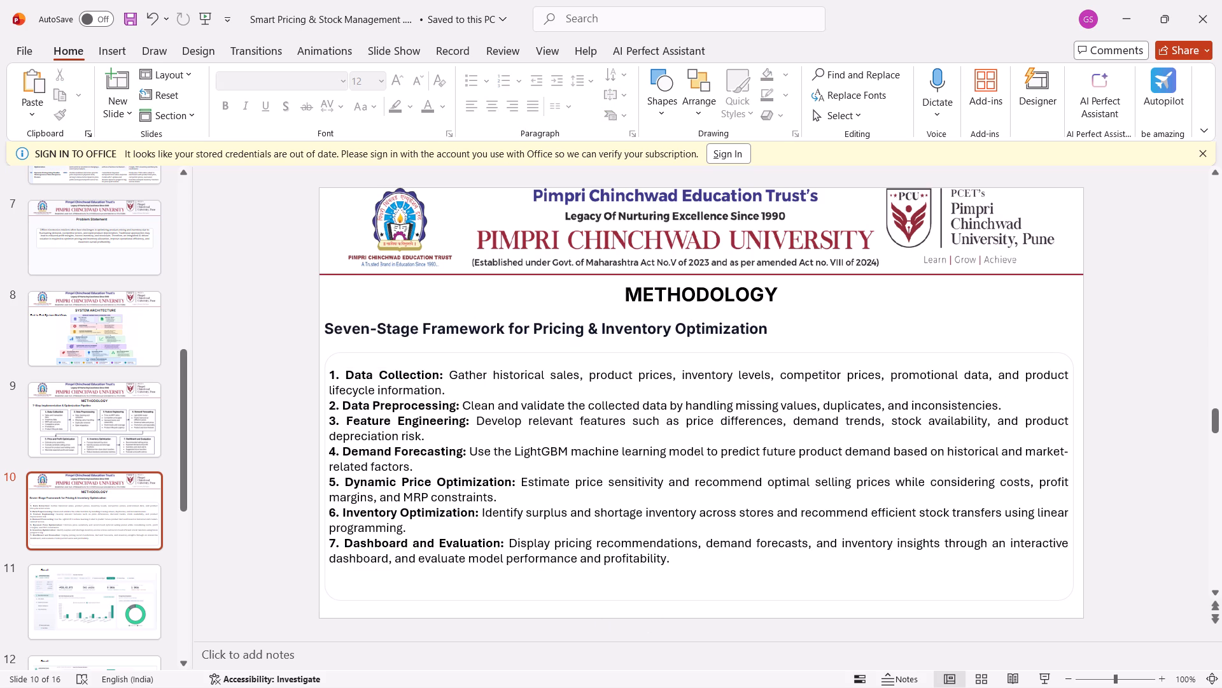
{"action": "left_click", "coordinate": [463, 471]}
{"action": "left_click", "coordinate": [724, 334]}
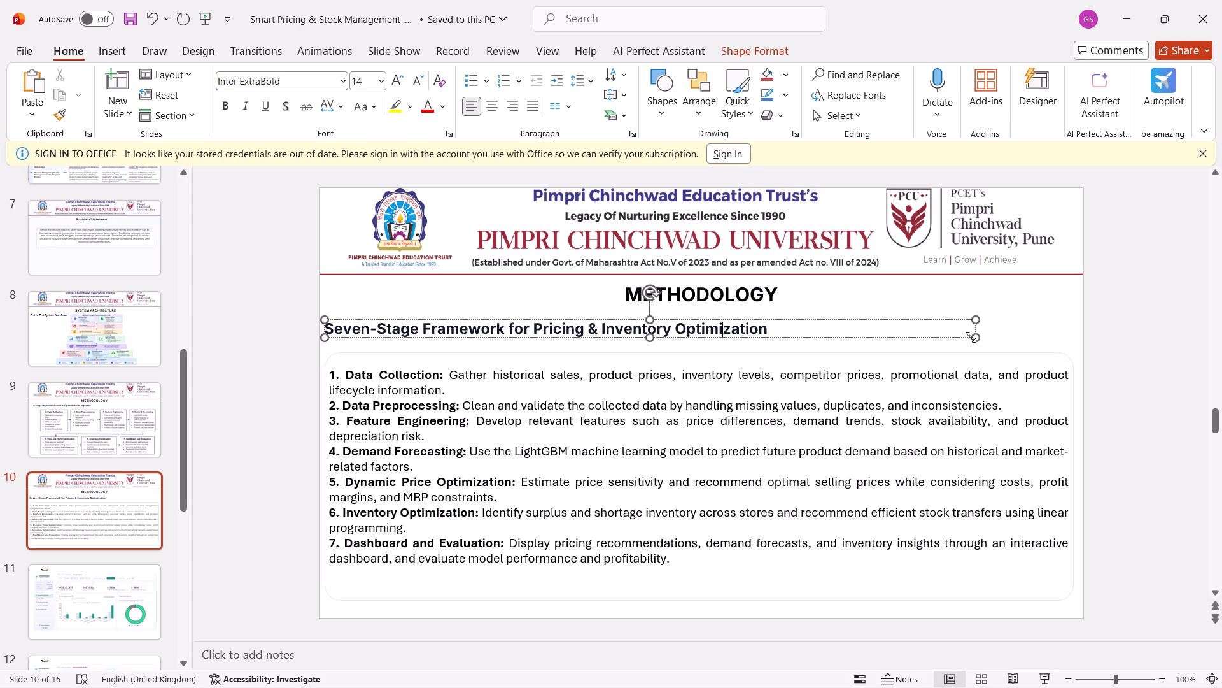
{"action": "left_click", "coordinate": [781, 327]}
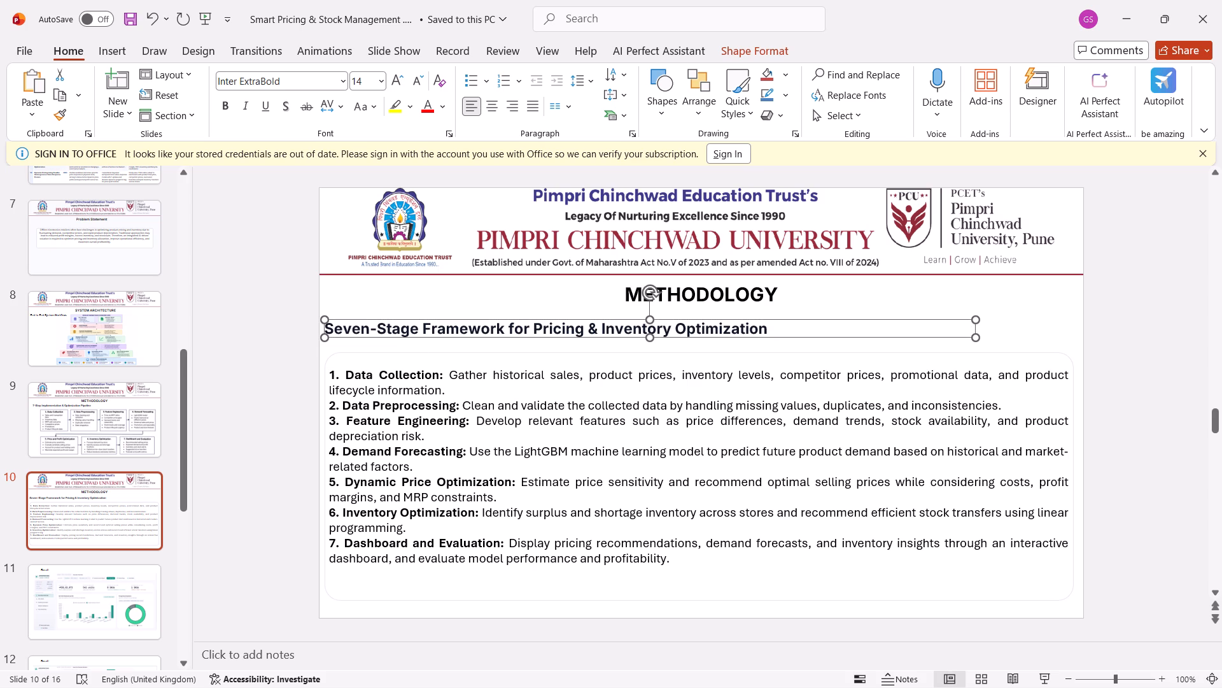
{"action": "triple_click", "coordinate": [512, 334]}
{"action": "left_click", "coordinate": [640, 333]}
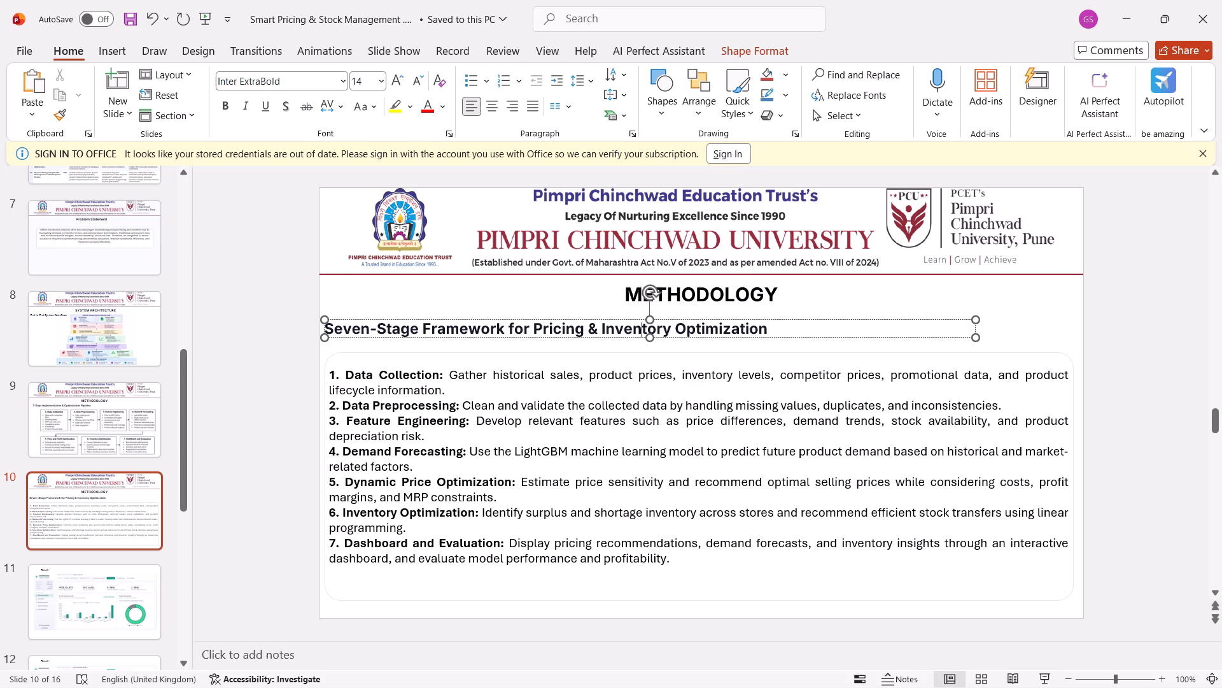
Open TechSeminar V.pptx from Downloads, examine its Methodology slides for reference, close it and return to the Smart Pricing presentation.
{"action": "left_click", "coordinate": [806, 671]}
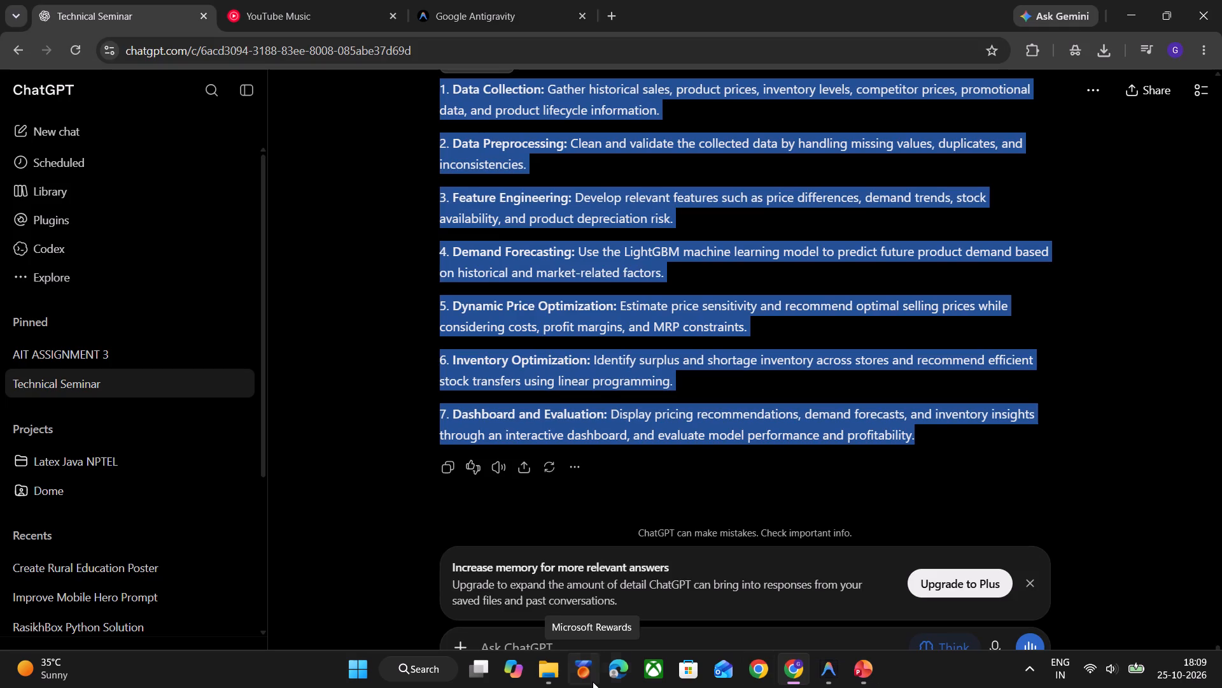
{"action": "left_click", "coordinate": [549, 679]}
{"action": "left_click", "coordinate": [620, 584]}
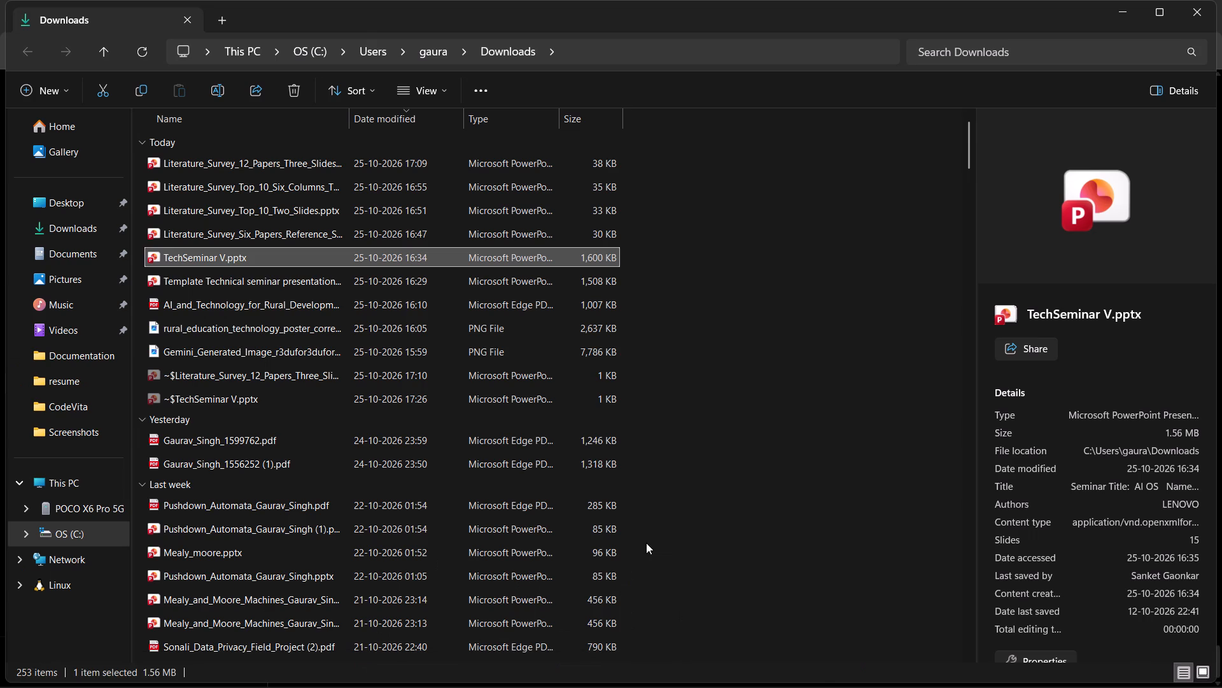
{"action": "double_click", "coordinate": [517, 253]}
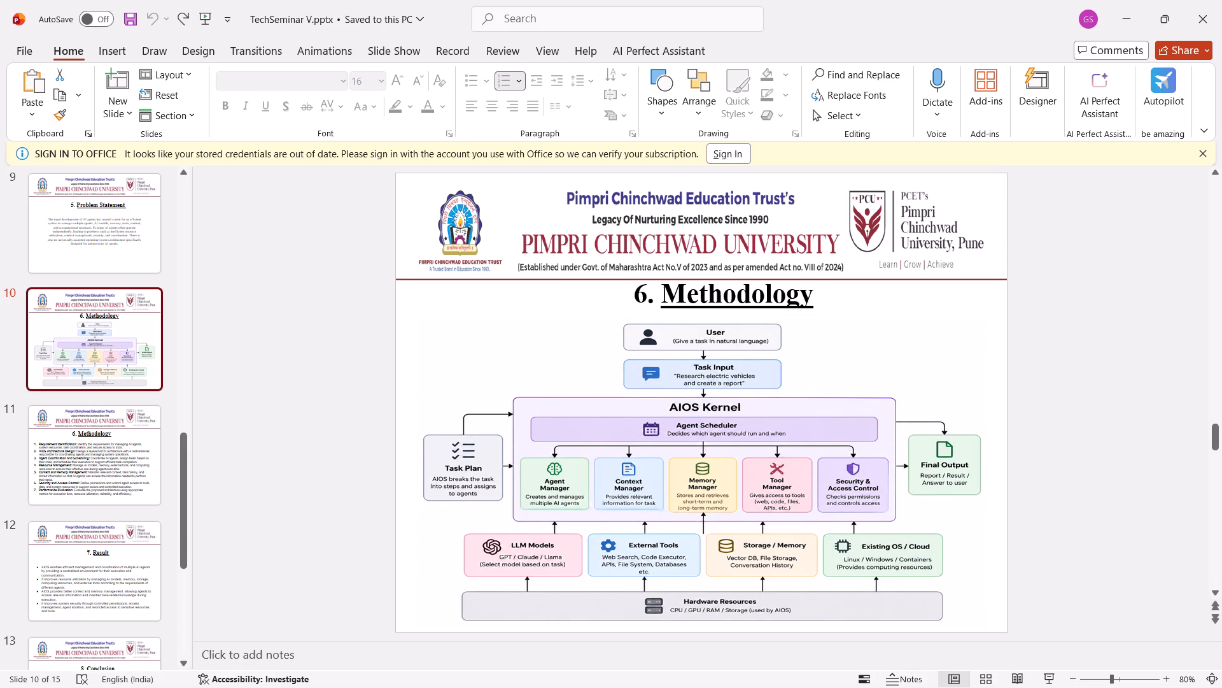
{"action": "key", "text": "Down"}
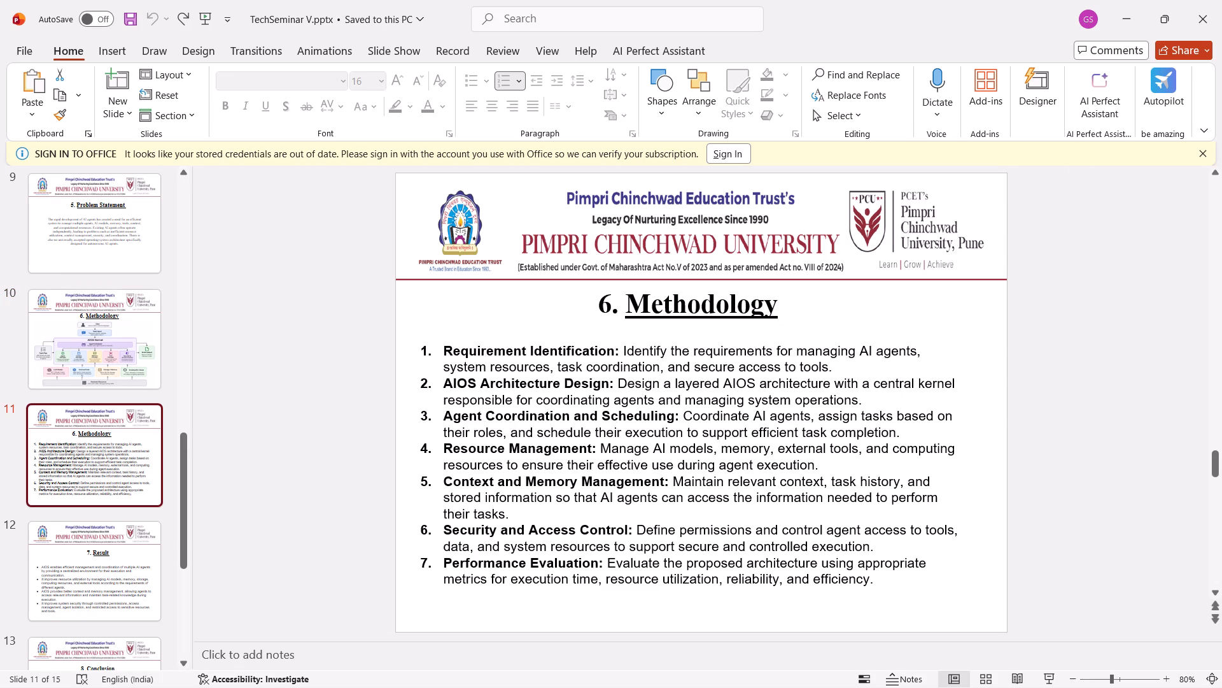
{"action": "left_click", "coordinate": [1209, 13]}
{"action": "left_click", "coordinate": [885, 674]}
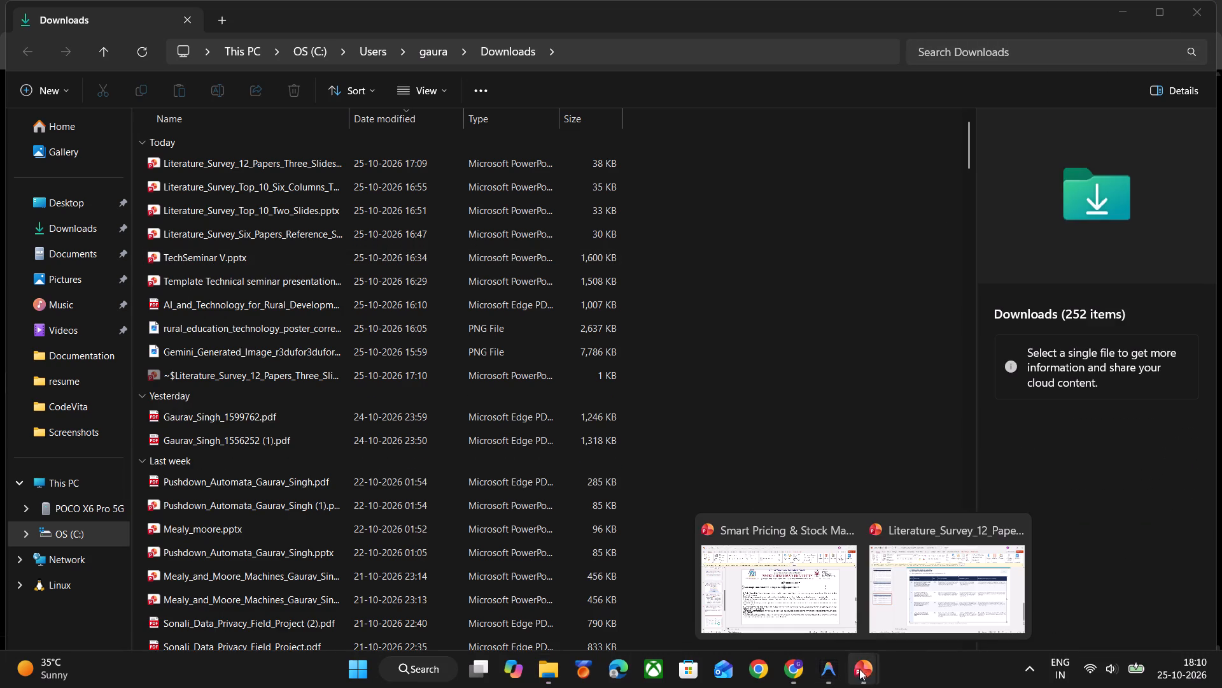
{"action": "left_click", "coordinate": [775, 582]}
Delete the "Seven-Stage Framework for Pricing & Inventory Optimization" subheading together with its text box.
{"action": "left_click", "coordinate": [684, 289]}
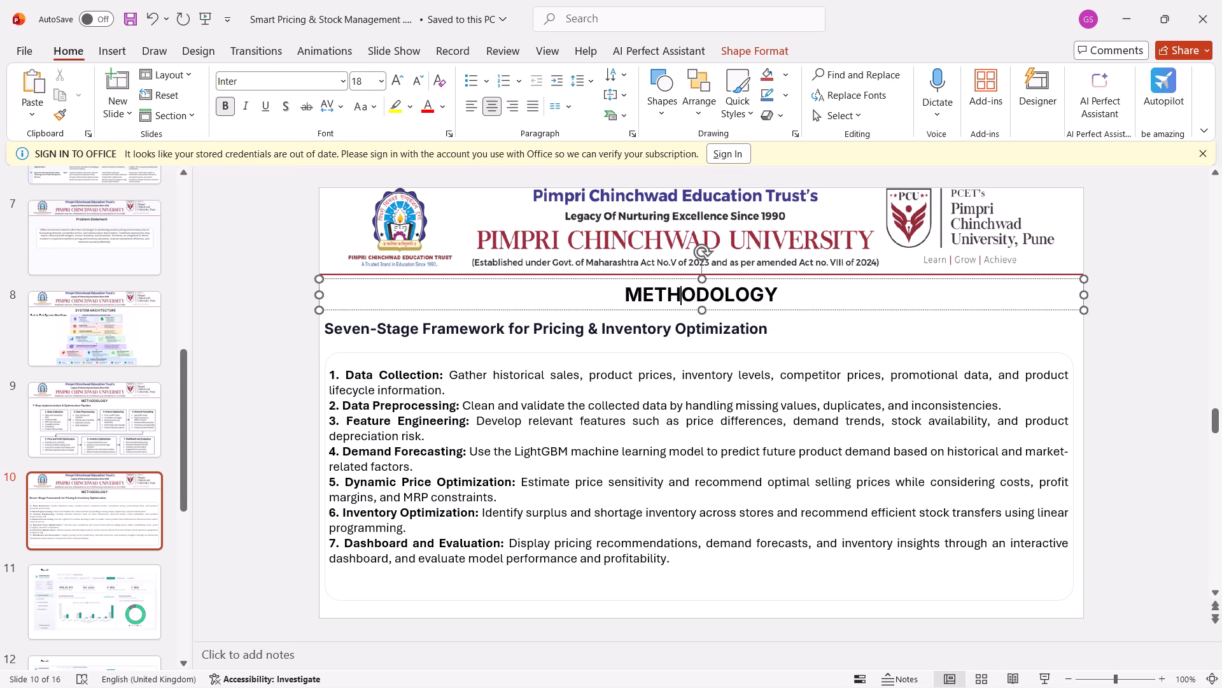
{"action": "left_click", "coordinate": [594, 330]}
{"action": "key", "text": "Delete"}
{"action": "key", "text": "ctrl+a"}
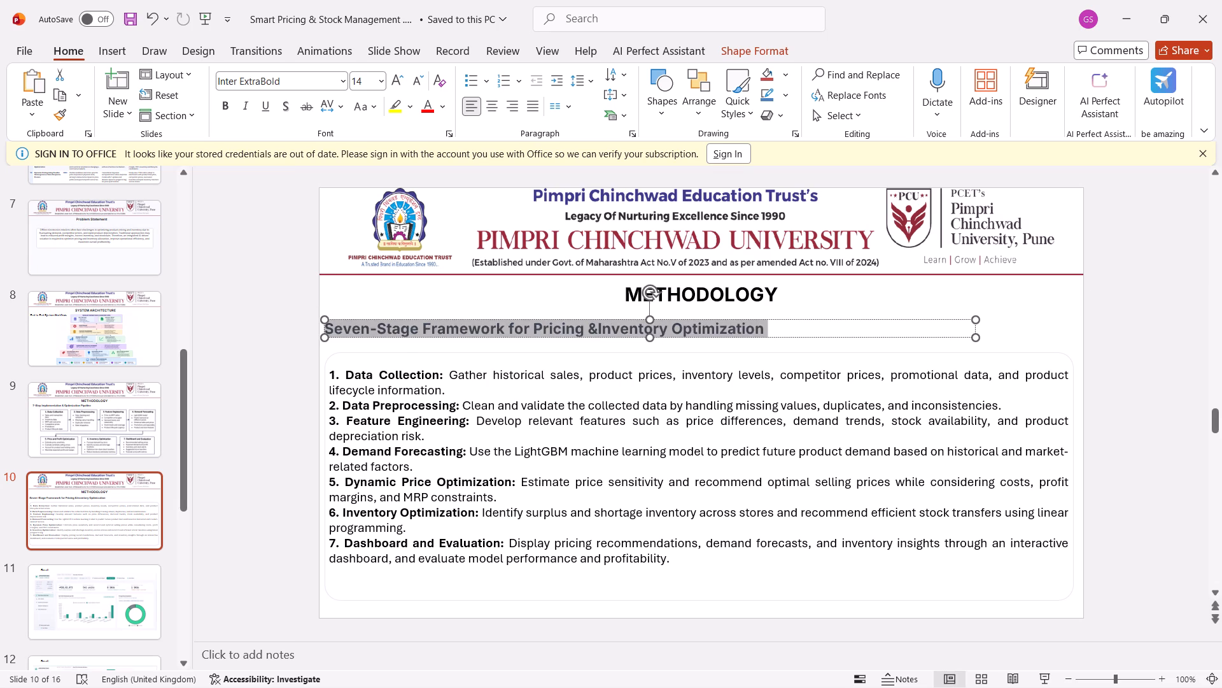
{"action": "key", "text": "Delete"}
{"action": "left_click", "coordinate": [494, 318]}
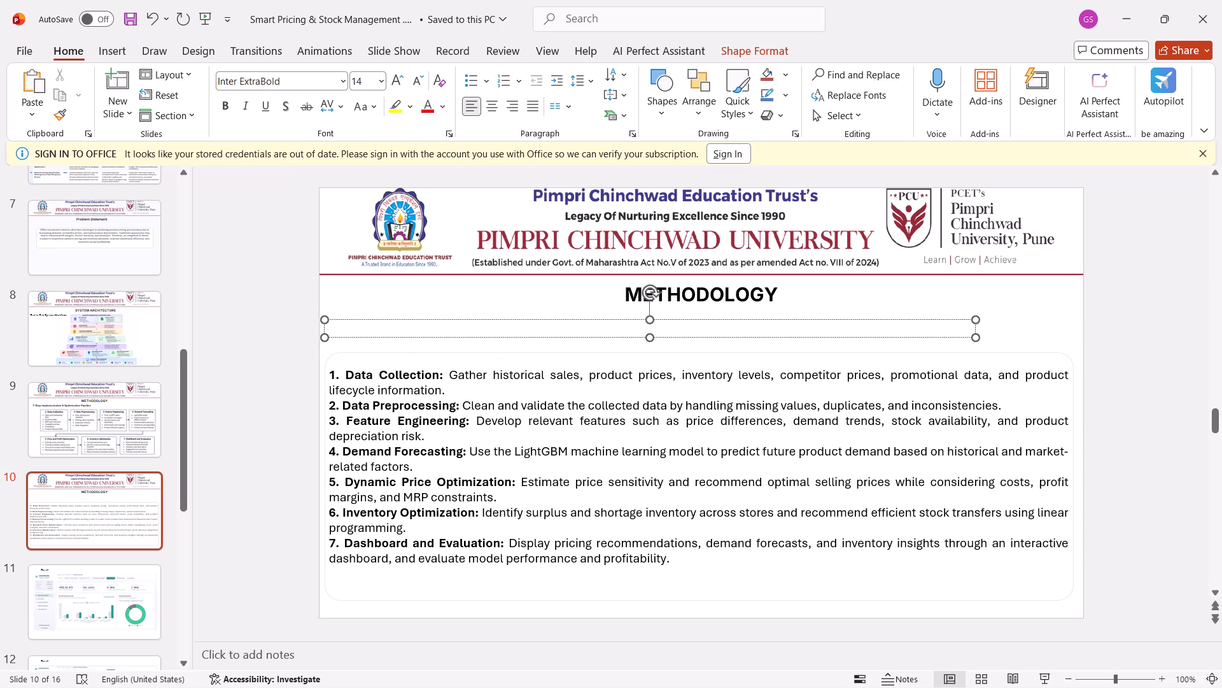
{"action": "key", "text": "Delete"}
Enlarge the methodology text box up to just below the METHODOLOGY heading and down to the slide's bottom edge, adjusting its position.
{"action": "left_click", "coordinate": [430, 412]}
{"action": "left_click", "coordinate": [427, 404]}
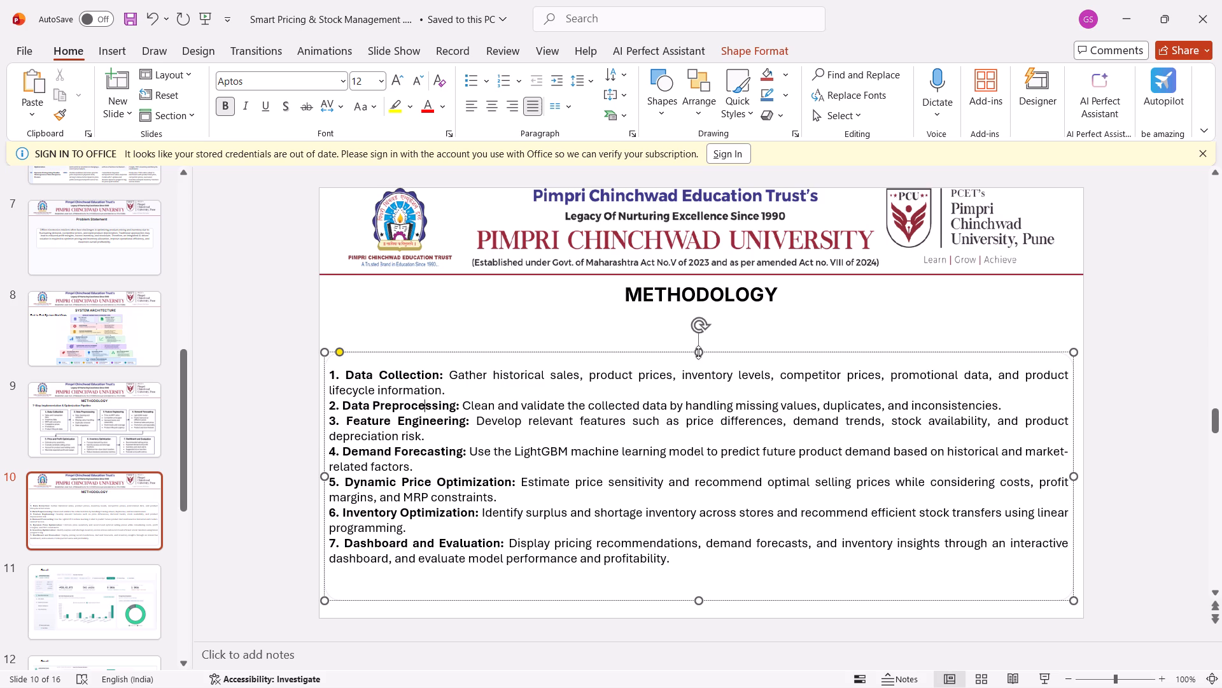
{"action": "left_click_drag", "start_coordinate": [698, 352], "coordinate": [692, 317]}
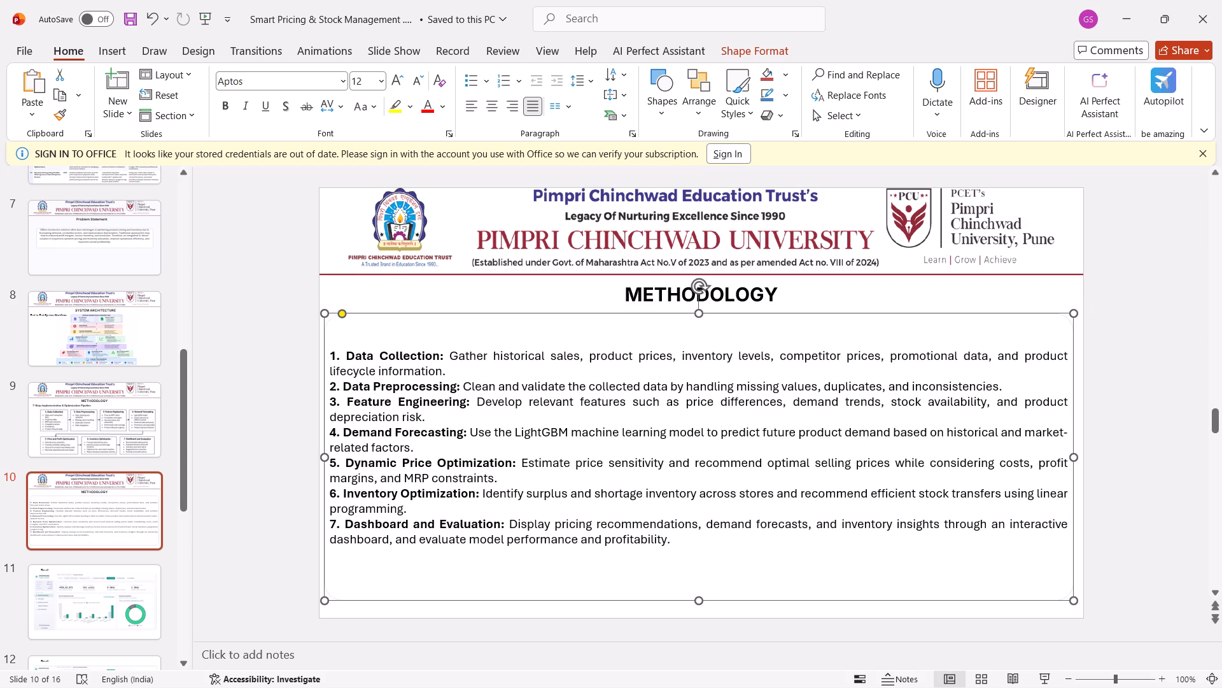
{"action": "left_click_drag", "start_coordinate": [687, 574], "coordinate": [680, 571]}
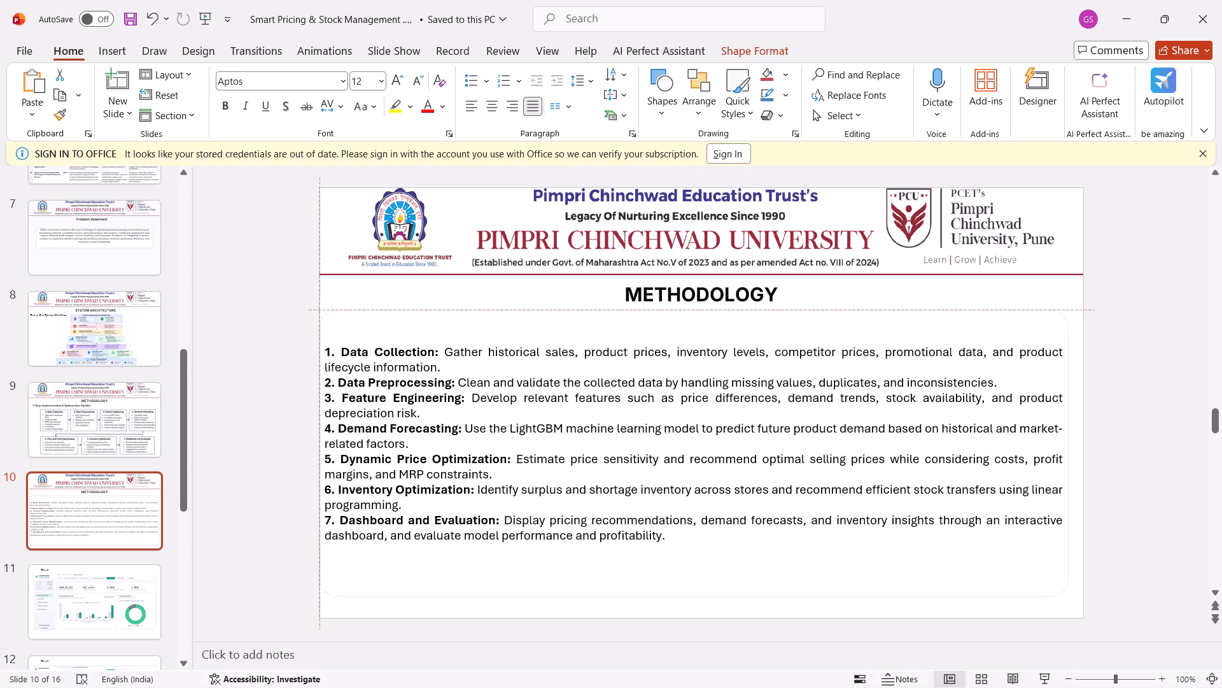
{"action": "left_click_drag", "start_coordinate": [680, 571], "coordinate": [681, 571]}
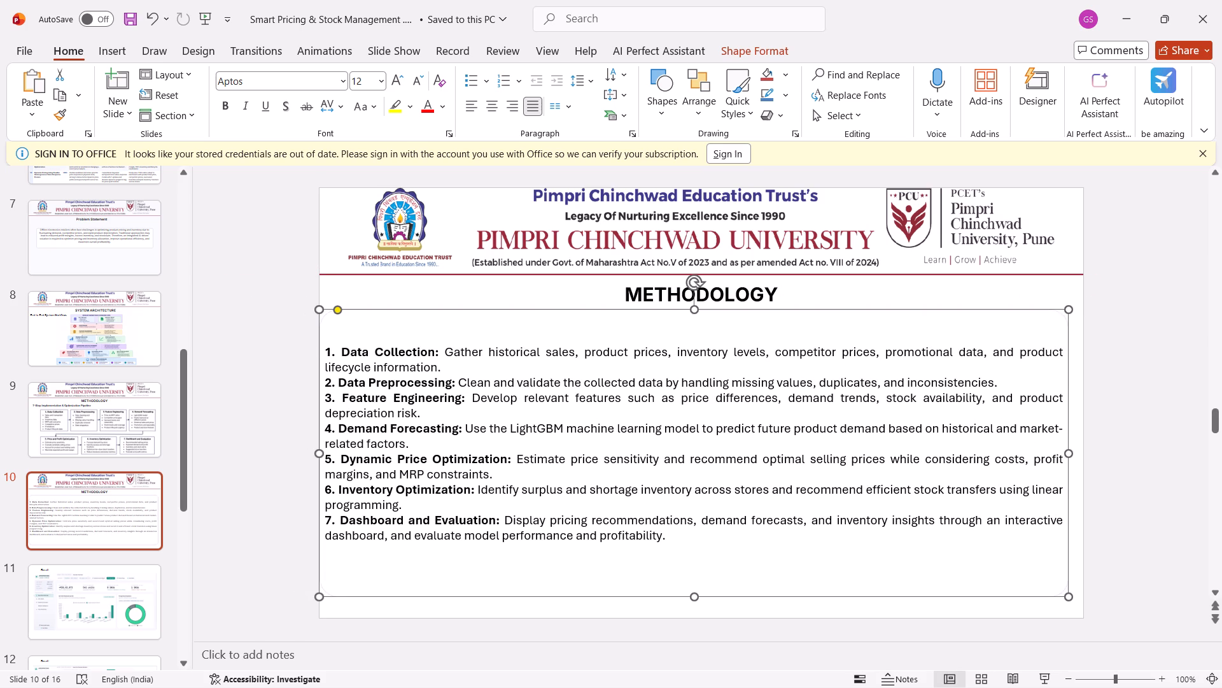
{"action": "left_click_drag", "start_coordinate": [489, 315], "coordinate": [496, 321]}
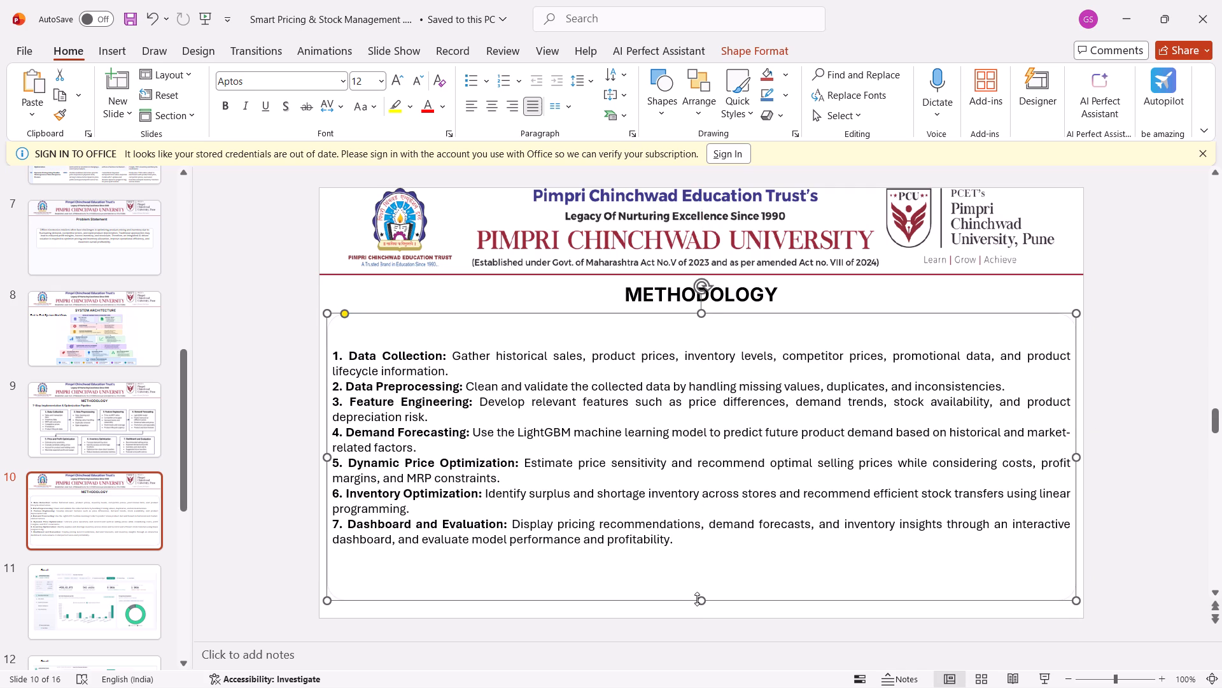
{"action": "left_click_drag", "start_coordinate": [701, 598], "coordinate": [688, 613]}
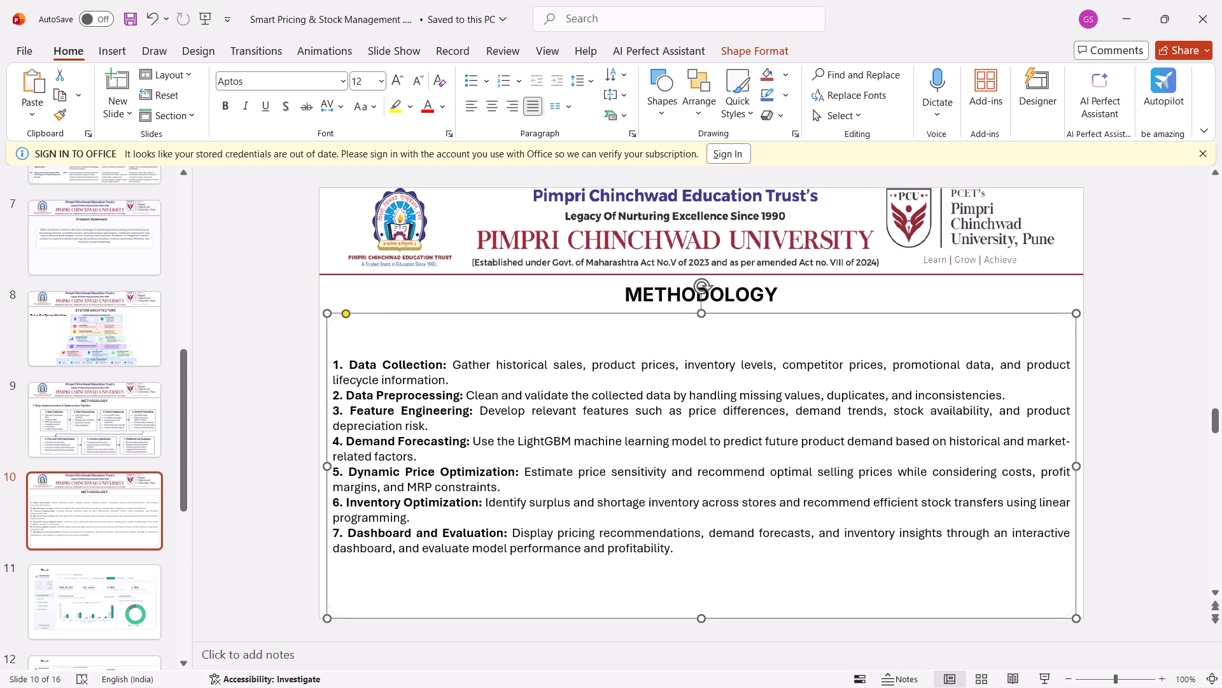
Copy the text of all seven methodology points.
{"action": "left_click", "coordinate": [608, 577]}
{"action": "left_click", "coordinate": [607, 526]}
{"action": "left_click_drag", "start_coordinate": [673, 571], "coordinate": [417, 432]}
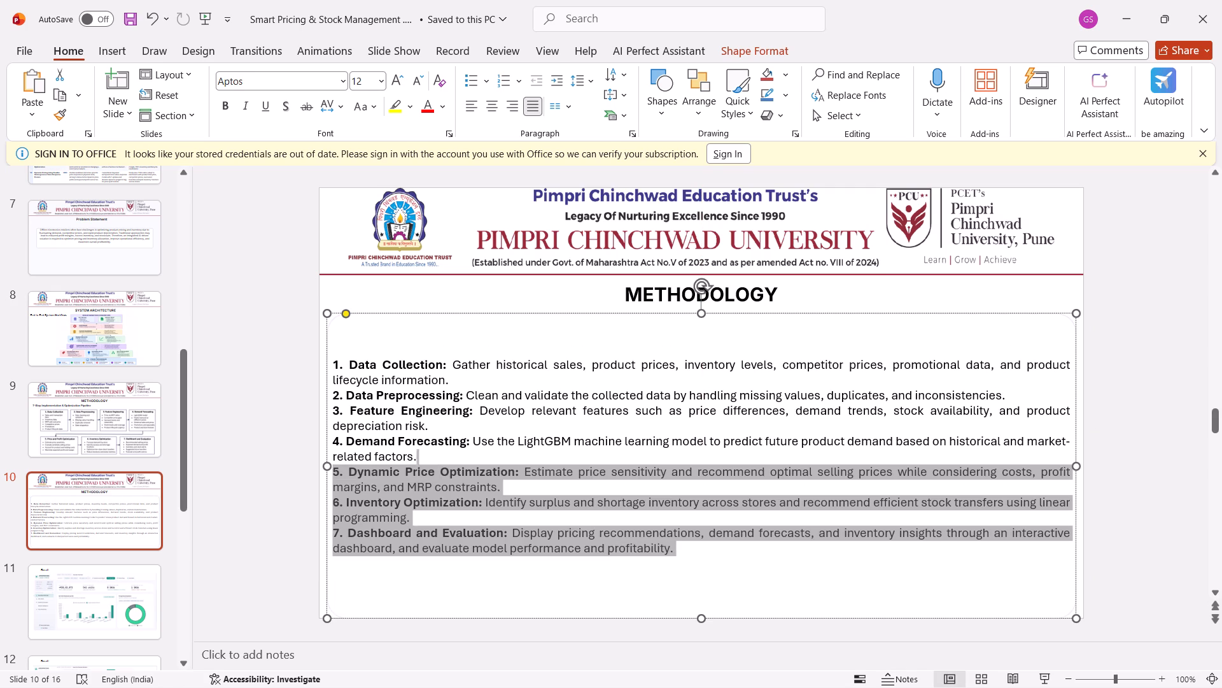
{"action": "left_click_drag", "start_coordinate": [417, 432], "coordinate": [325, 354]}
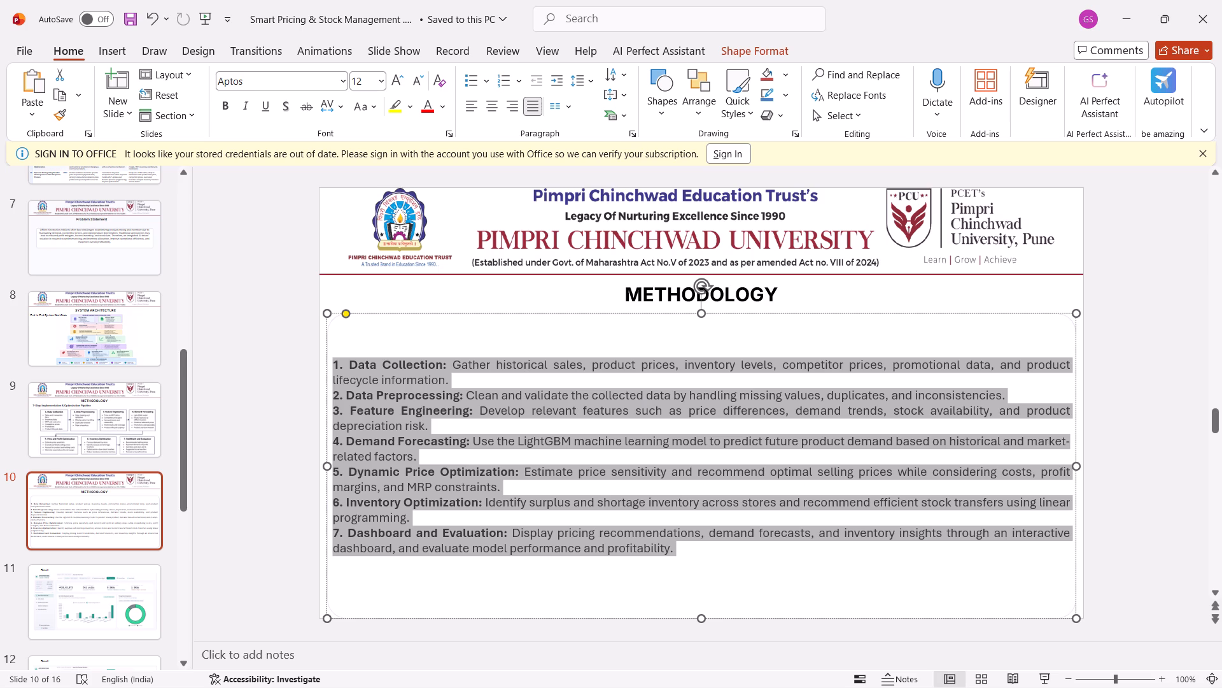
{"action": "key", "text": "ctrl+c"}
Shorten the methodology text box from the bottom and move it down, leaving gaps below the heading and above the slide's bottom edge.
{"action": "left_click_drag", "start_coordinate": [701, 620], "coordinate": [691, 543]}
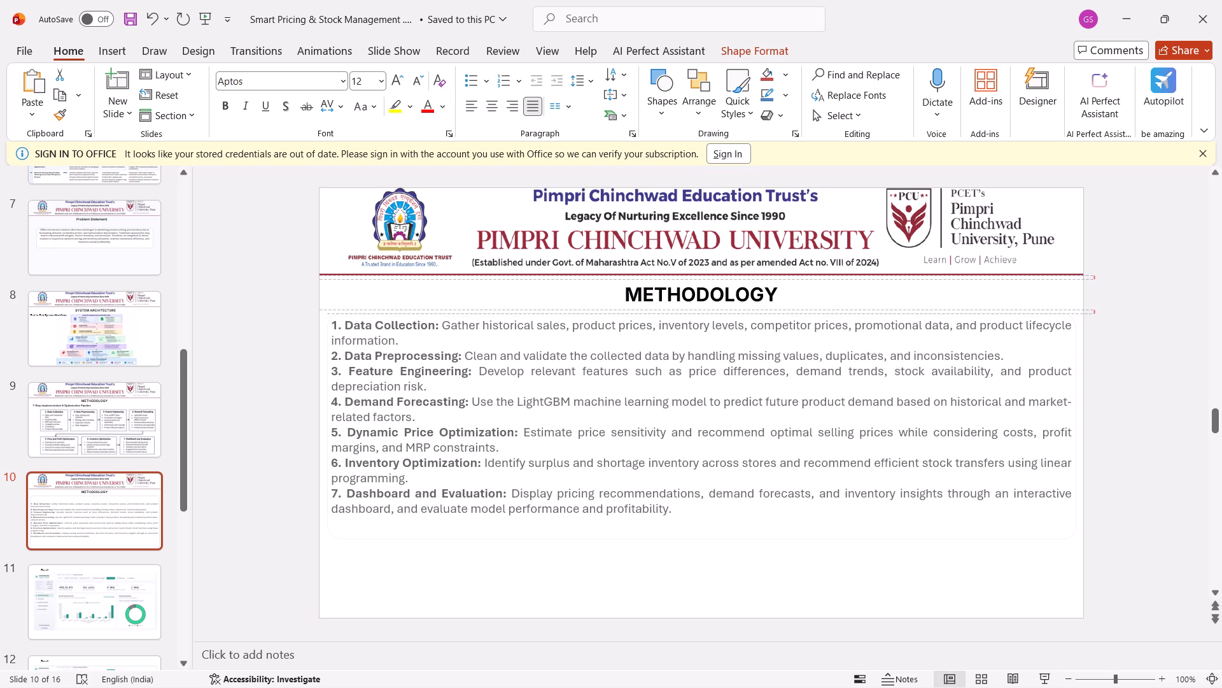
{"action": "left_click_drag", "start_coordinate": [691, 543], "coordinate": [681, 550]}
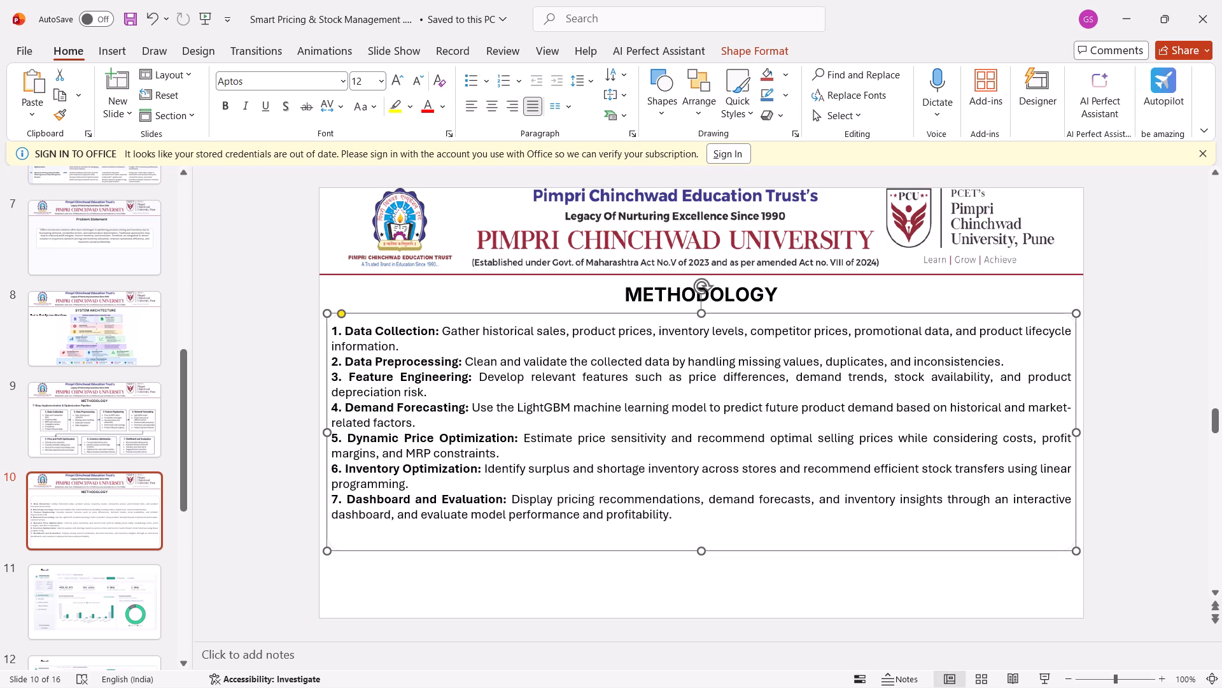
{"action": "left_click_drag", "start_coordinate": [615, 321], "coordinate": [614, 347]}
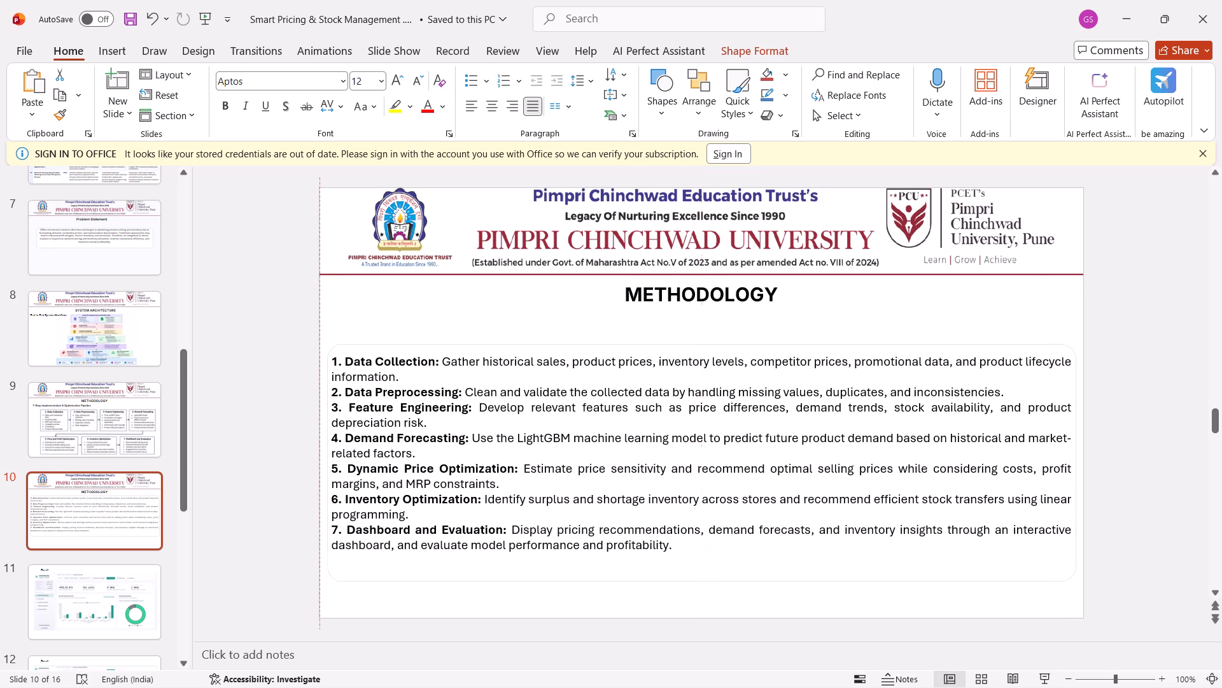
{"action": "left_click_drag", "start_coordinate": [614, 347], "coordinate": [617, 341]}
{"action": "left_click_drag", "start_coordinate": [702, 566], "coordinate": [694, 606]}
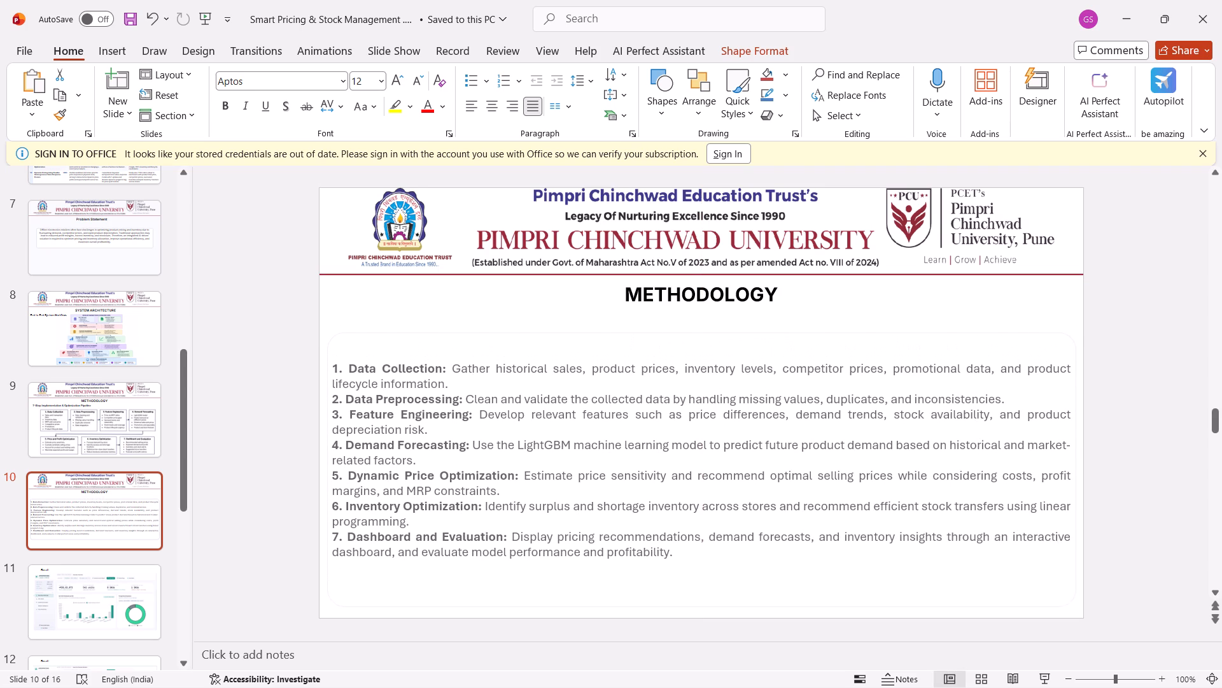
{"action": "left_click_drag", "start_coordinate": [694, 606], "coordinate": [693, 582]}
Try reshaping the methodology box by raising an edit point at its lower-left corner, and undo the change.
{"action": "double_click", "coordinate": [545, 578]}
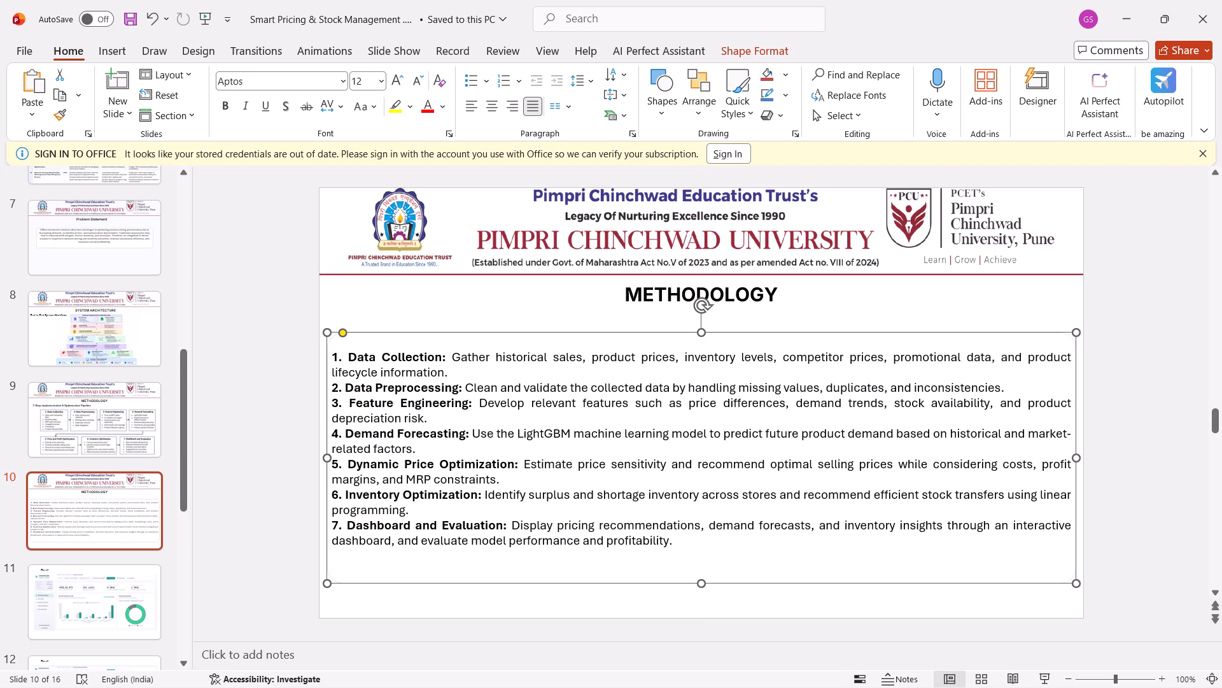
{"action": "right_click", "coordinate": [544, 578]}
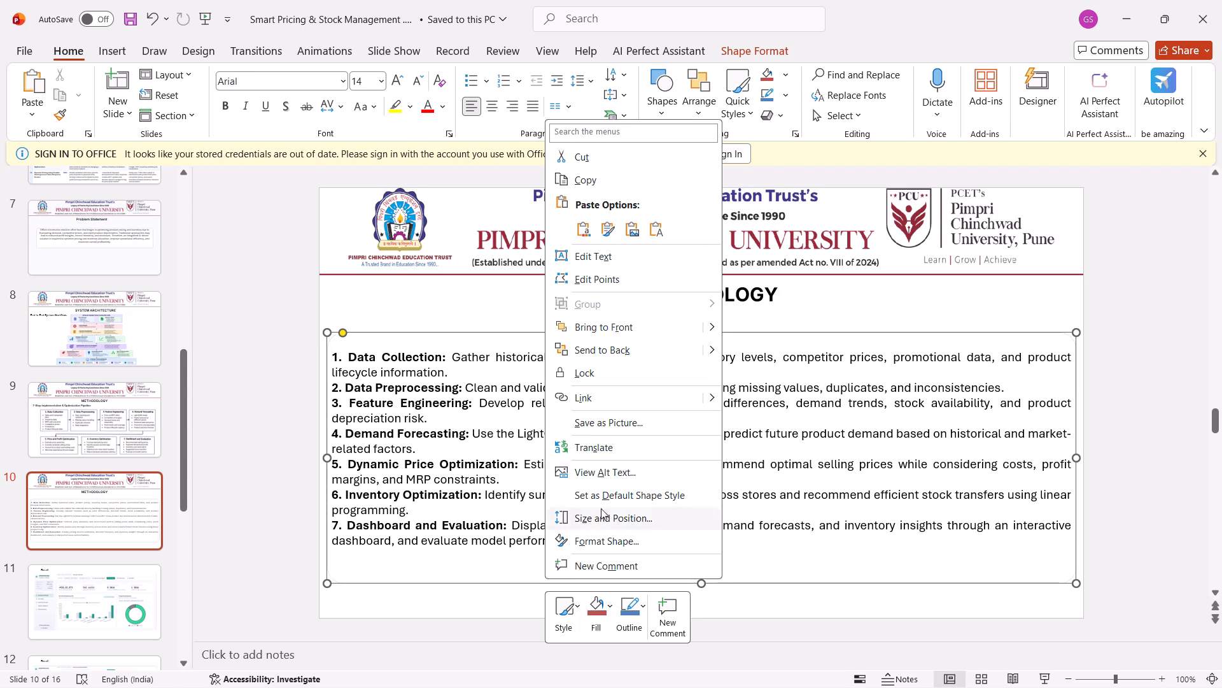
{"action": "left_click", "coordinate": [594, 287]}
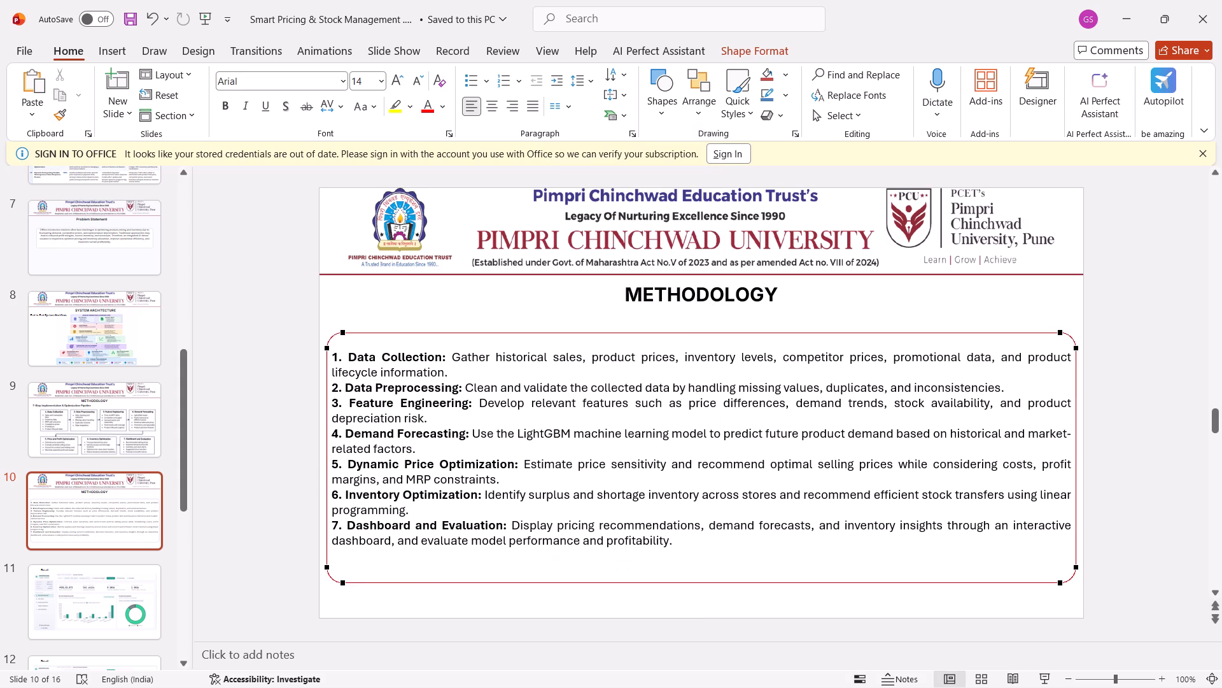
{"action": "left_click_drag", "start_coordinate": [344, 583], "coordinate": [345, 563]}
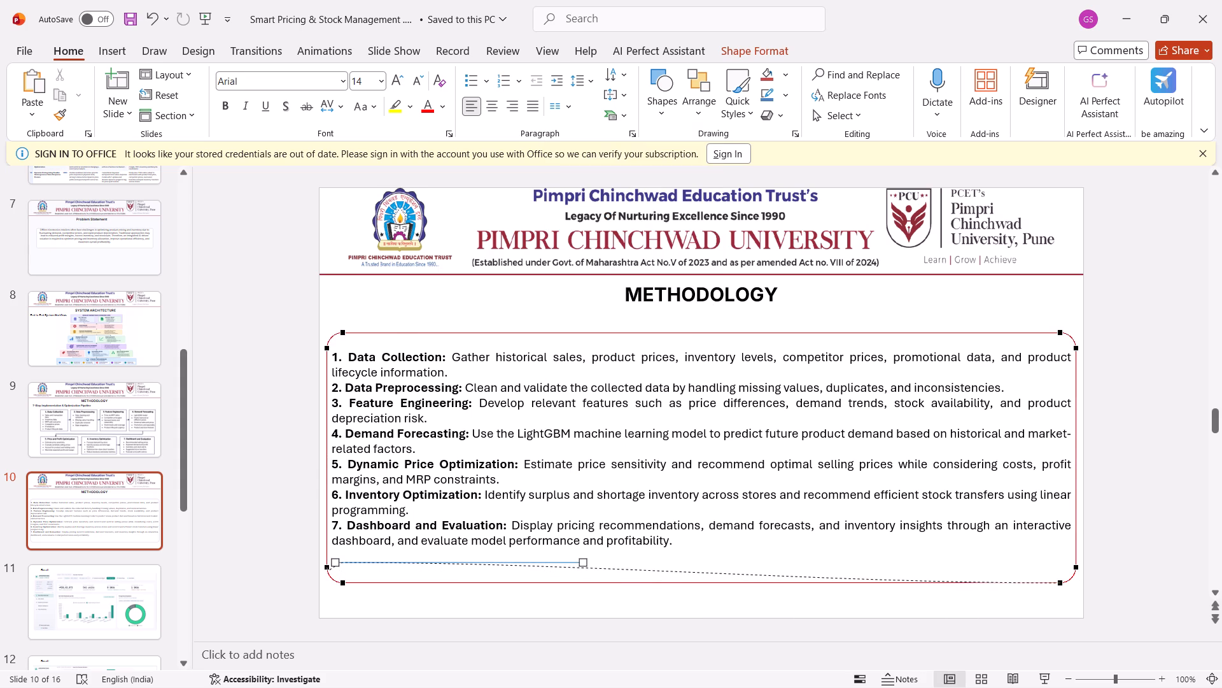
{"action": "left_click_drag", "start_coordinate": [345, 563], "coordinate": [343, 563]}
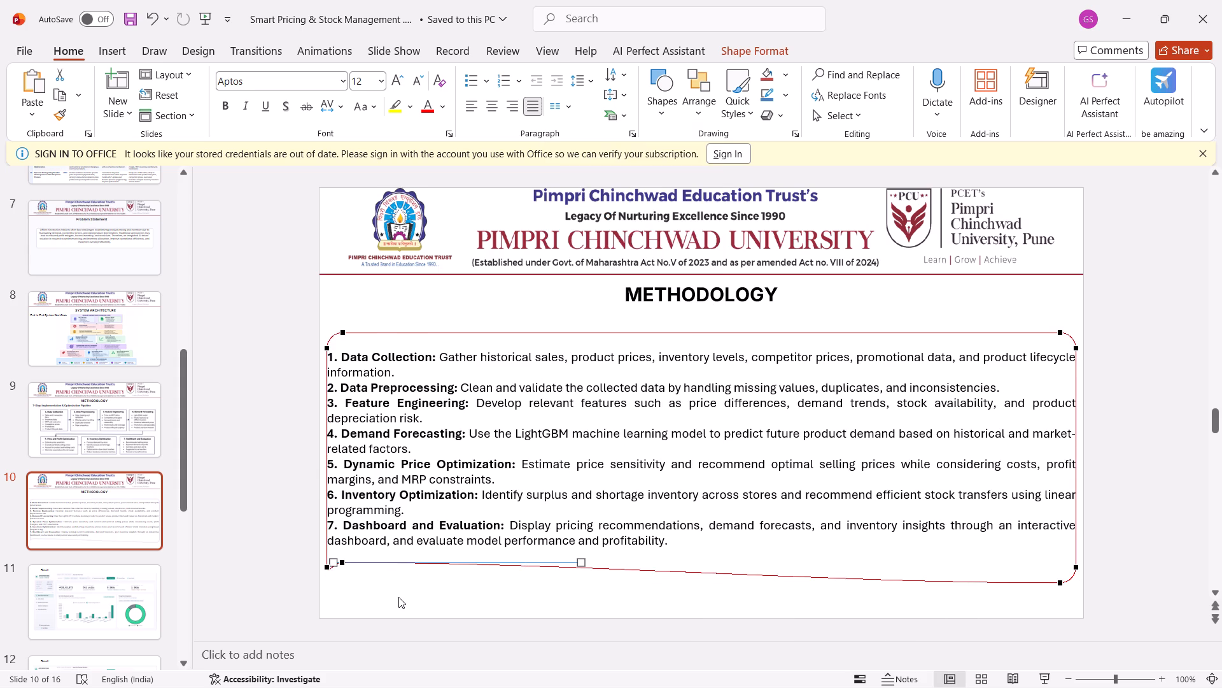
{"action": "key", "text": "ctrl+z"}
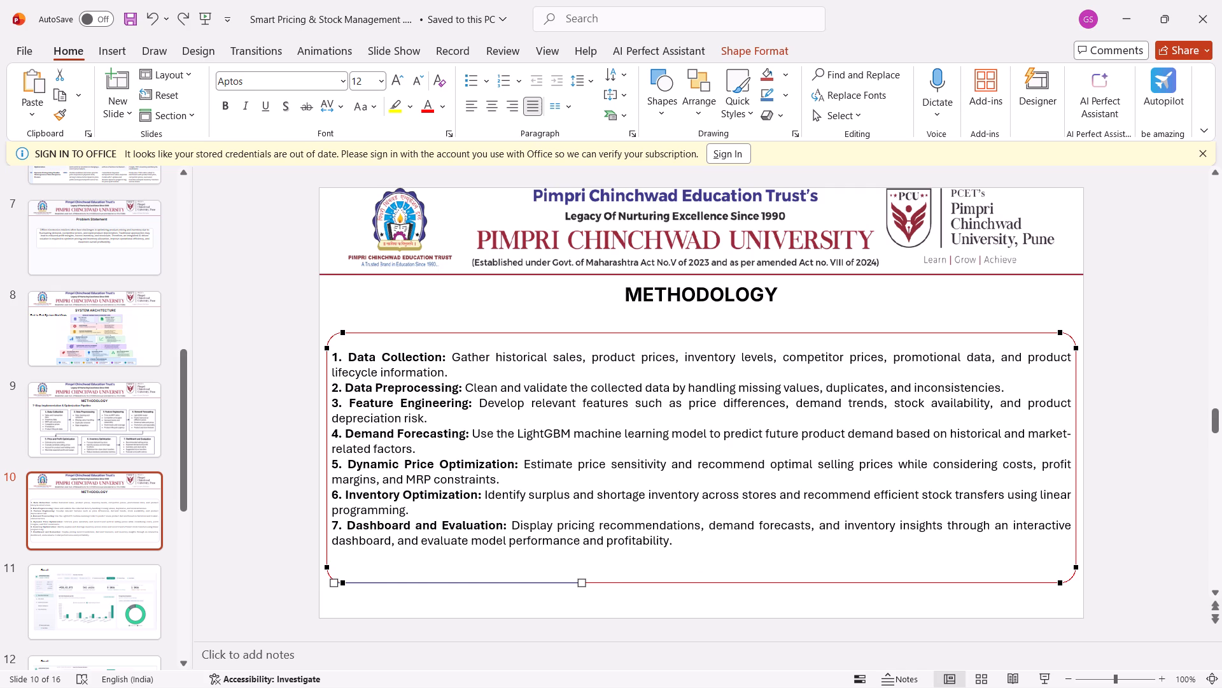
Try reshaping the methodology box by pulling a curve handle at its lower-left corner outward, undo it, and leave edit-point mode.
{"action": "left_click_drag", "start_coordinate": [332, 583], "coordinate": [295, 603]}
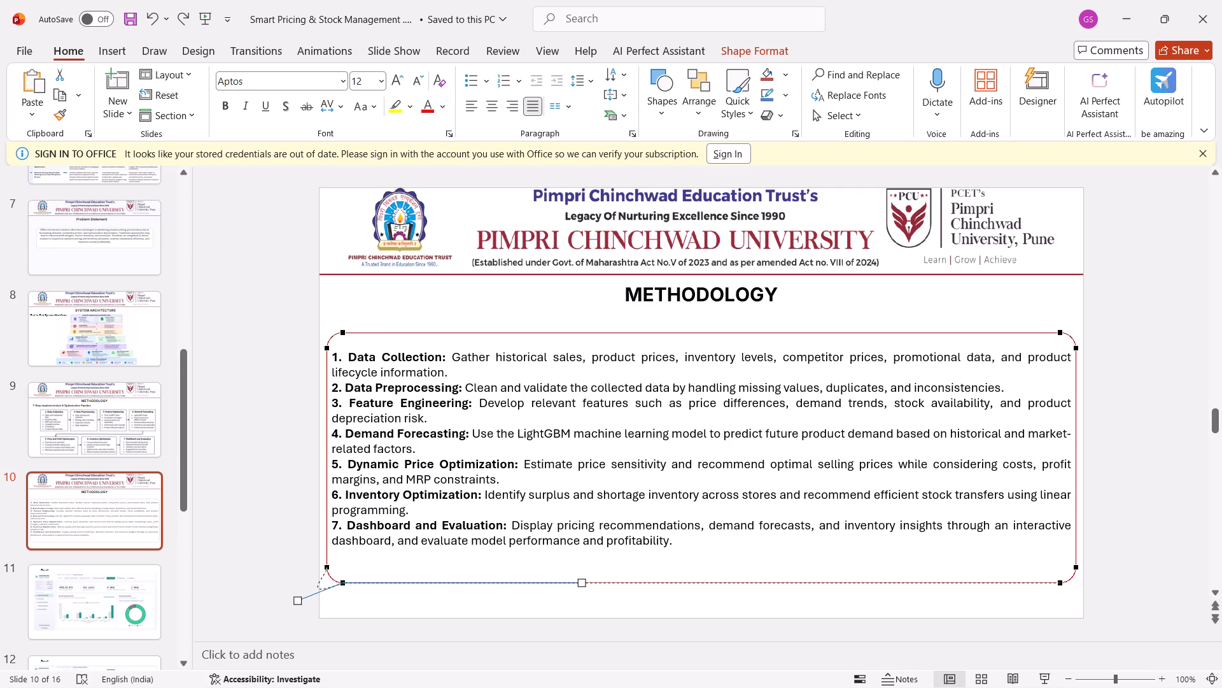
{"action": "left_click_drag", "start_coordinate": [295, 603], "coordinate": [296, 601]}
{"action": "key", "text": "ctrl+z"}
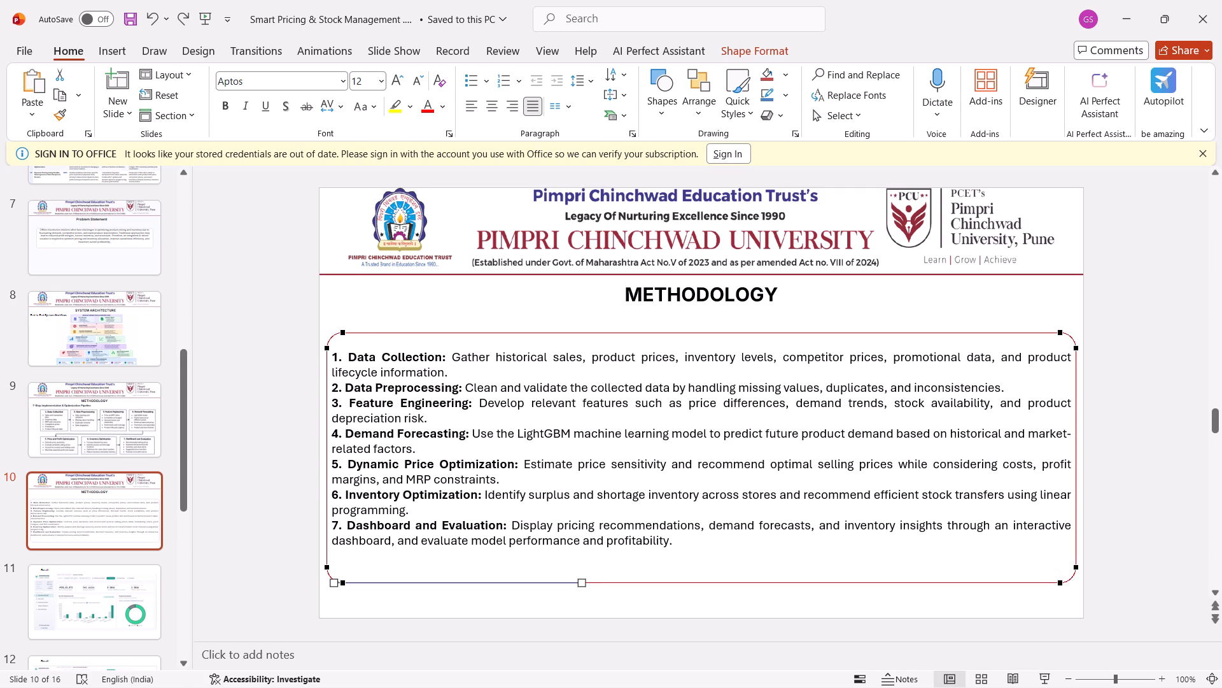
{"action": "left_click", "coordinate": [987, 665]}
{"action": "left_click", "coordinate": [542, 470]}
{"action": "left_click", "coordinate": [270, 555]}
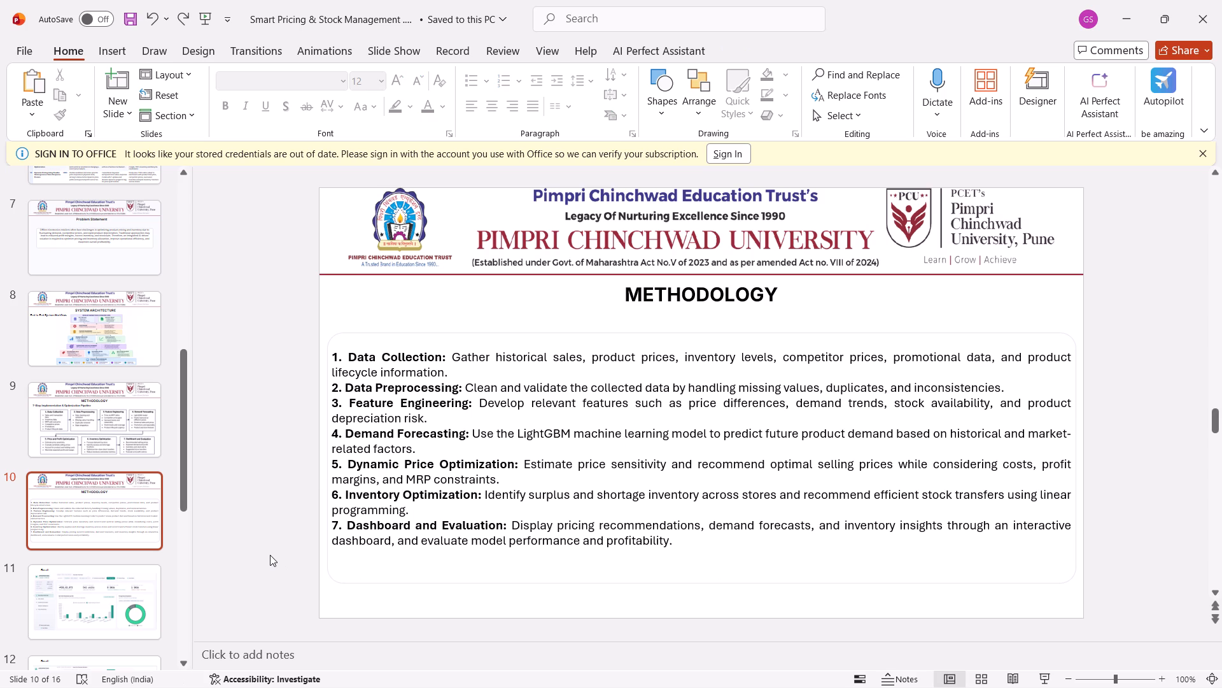
Raise the top edge of the methodology box slightly towards the METHODOLOGY heading.
{"action": "left_click", "coordinate": [509, 328]}
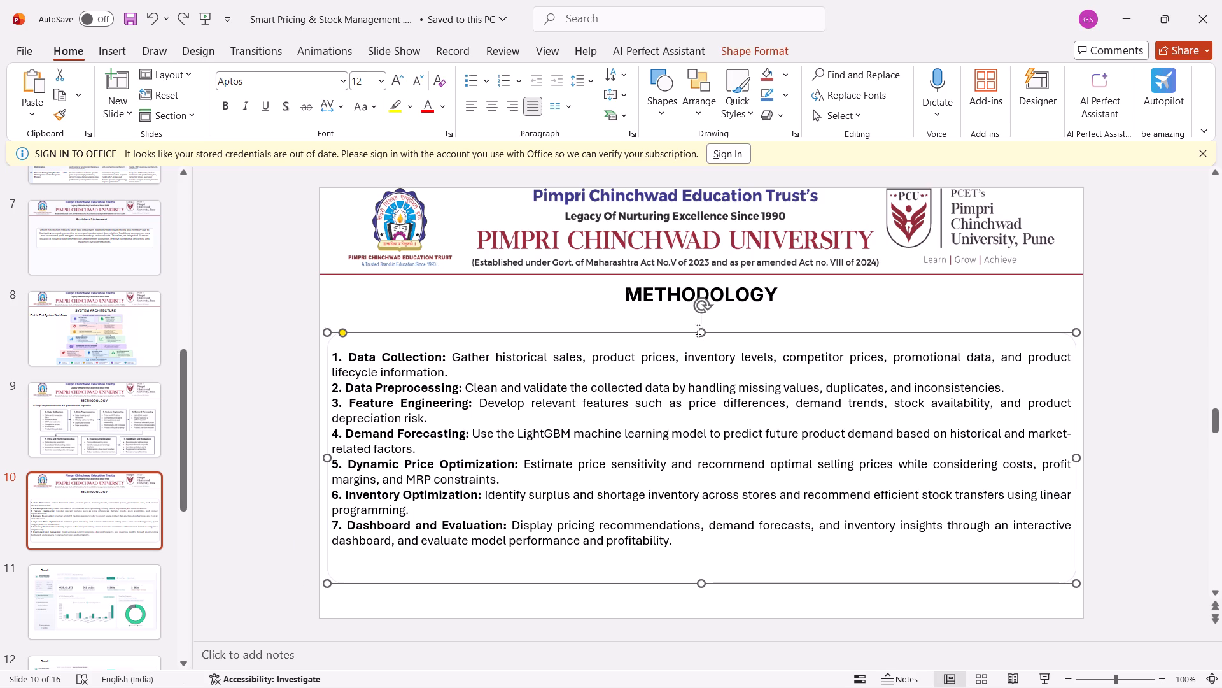
{"action": "left_click_drag", "start_coordinate": [698, 331], "coordinate": [703, 393]}
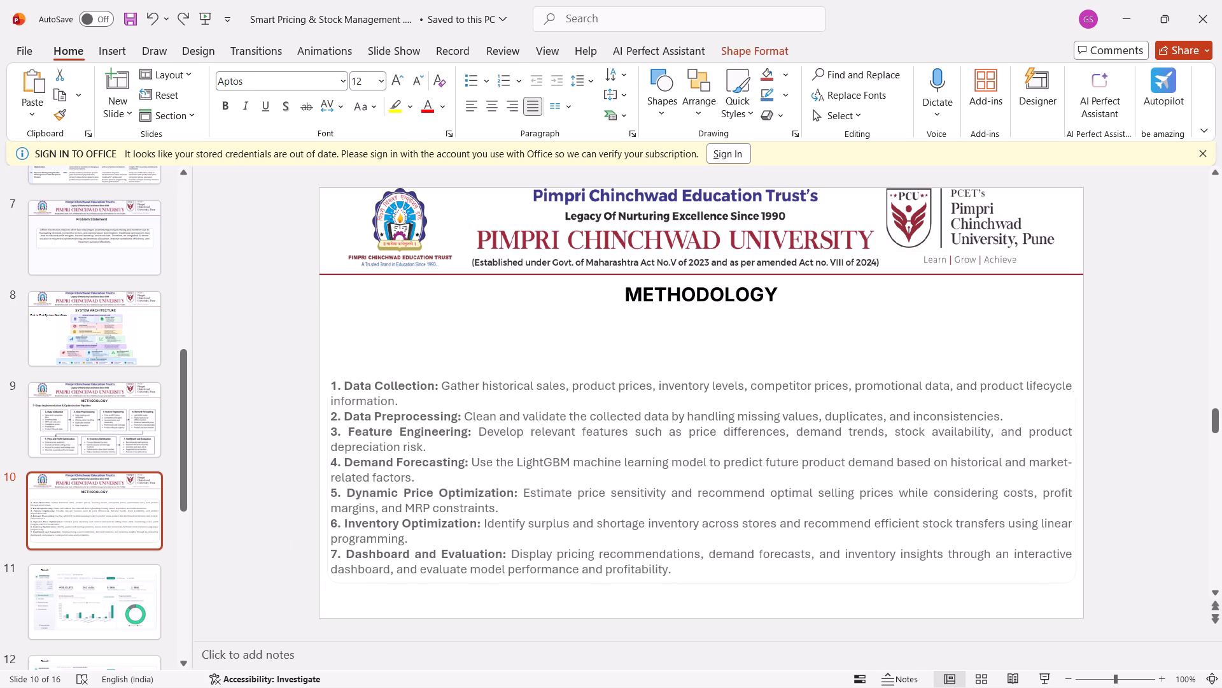
{"action": "left_click_drag", "start_coordinate": [703, 393], "coordinate": [722, 341]}
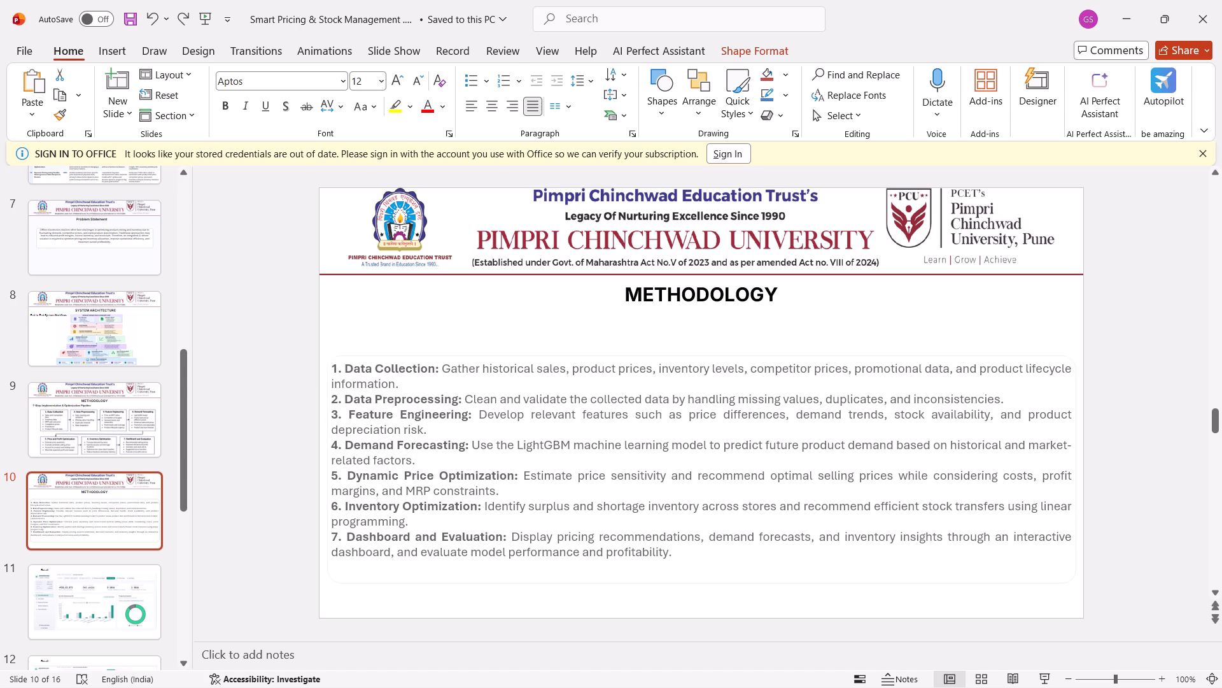
{"action": "left_click_drag", "start_coordinate": [722, 341], "coordinate": [733, 321]}
{"action": "left_click", "coordinate": [601, 344]}
{"action": "left_click", "coordinate": [418, 356]}
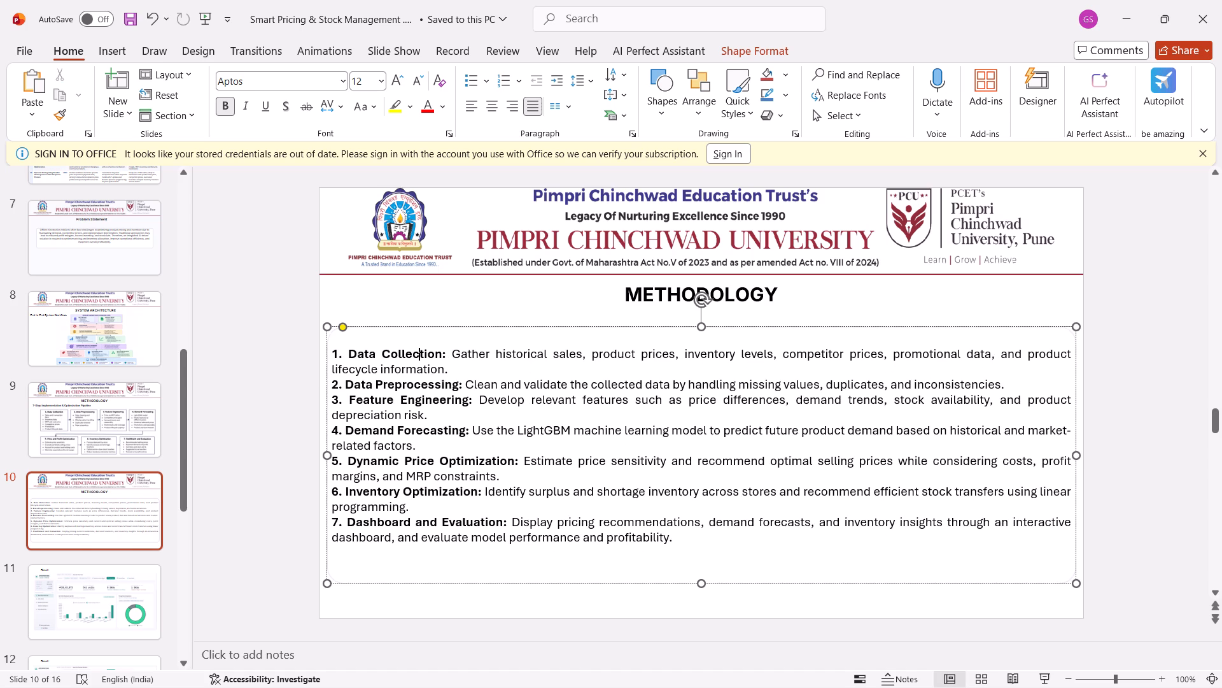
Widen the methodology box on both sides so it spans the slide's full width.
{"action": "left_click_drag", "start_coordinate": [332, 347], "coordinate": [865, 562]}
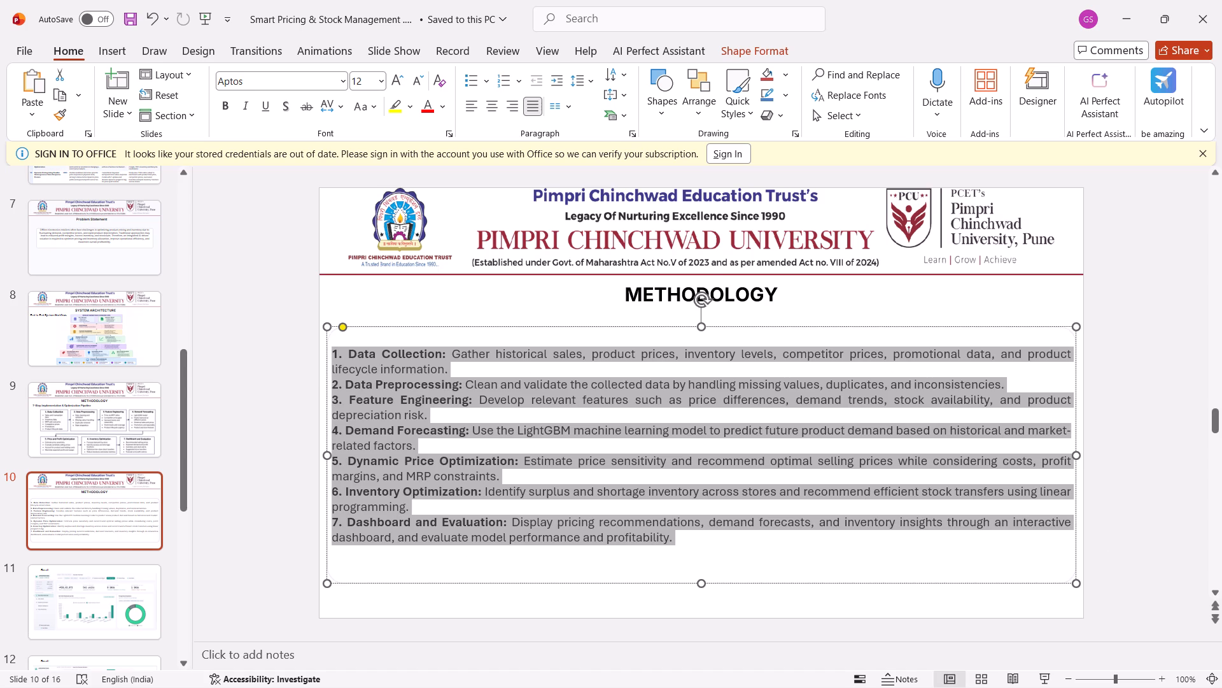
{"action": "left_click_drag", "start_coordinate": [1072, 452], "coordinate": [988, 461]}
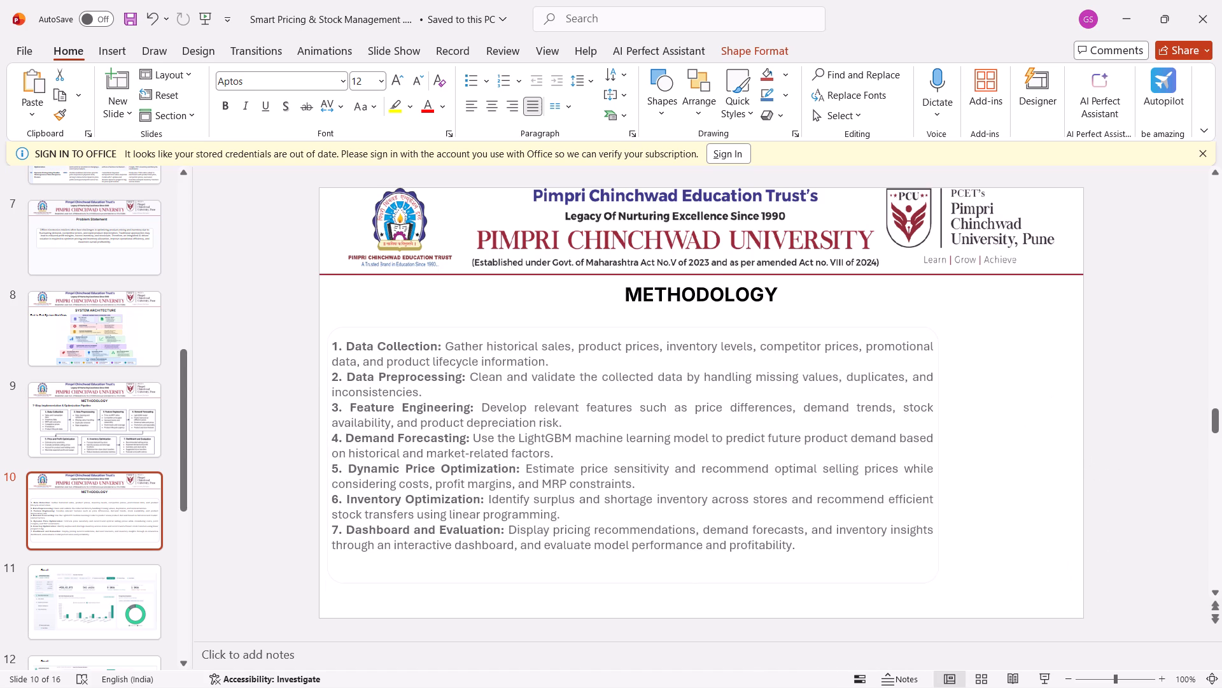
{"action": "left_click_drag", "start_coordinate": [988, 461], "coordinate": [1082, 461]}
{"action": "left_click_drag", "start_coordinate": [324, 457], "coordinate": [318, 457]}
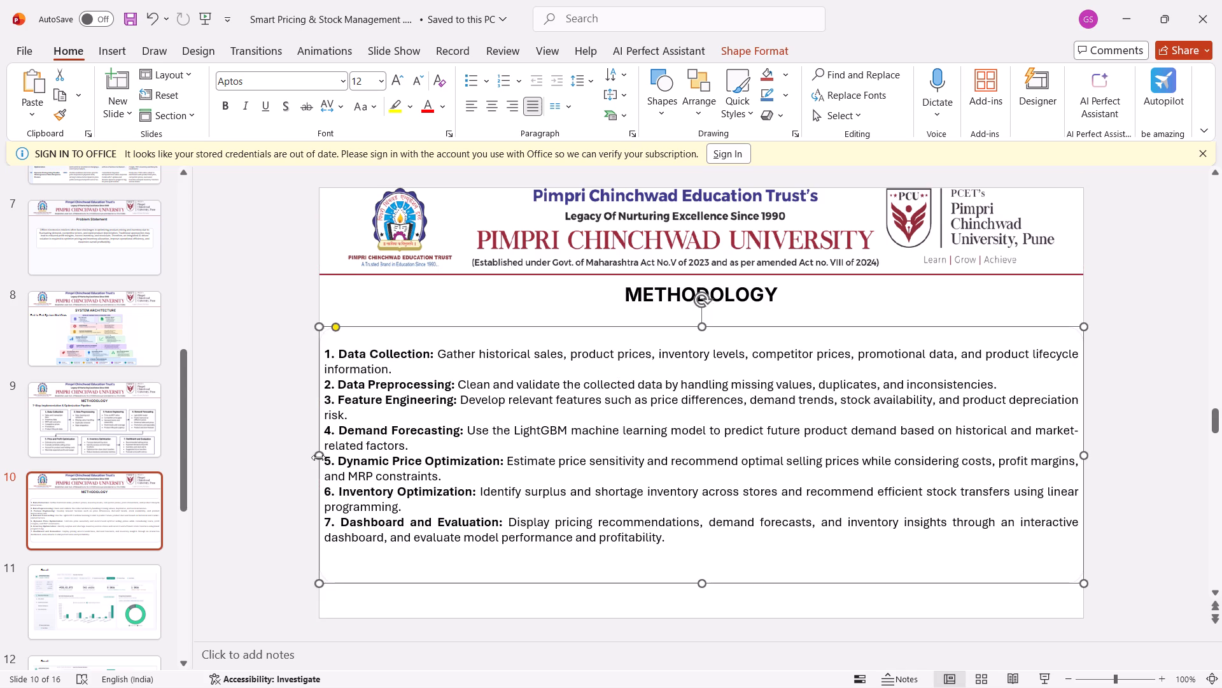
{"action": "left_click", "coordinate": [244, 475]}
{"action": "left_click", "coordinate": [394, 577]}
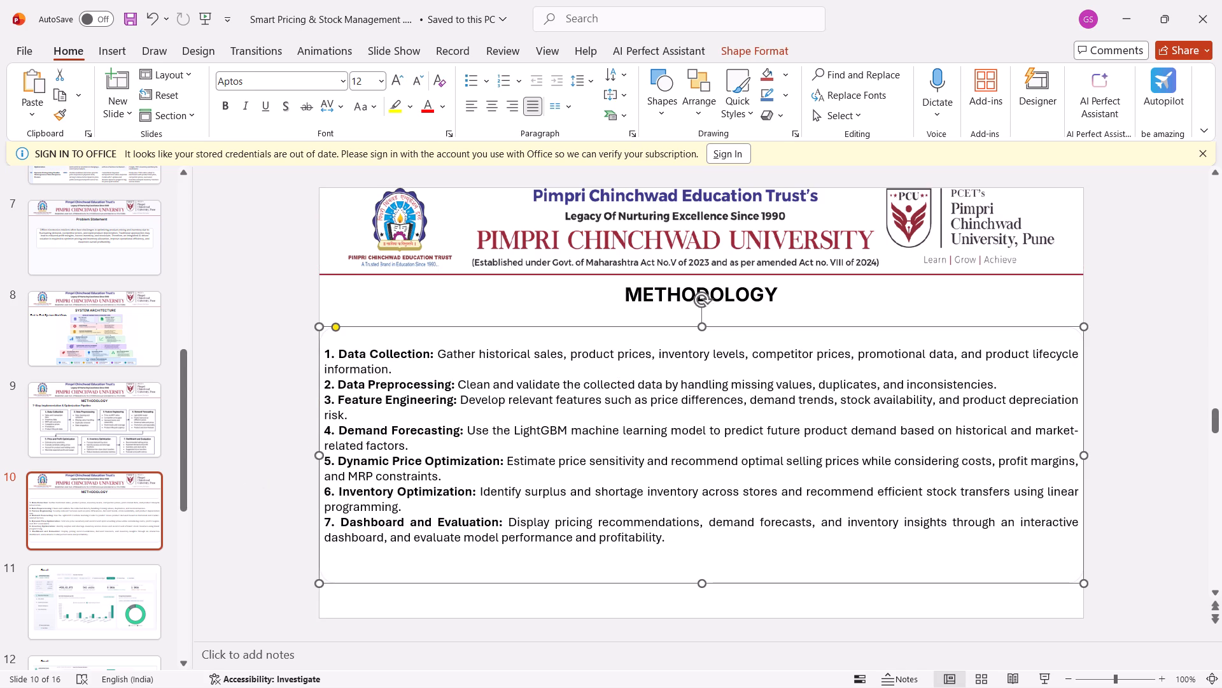
Set the font size of all seven methodology points to 13.
{"action": "left_click_drag", "start_coordinate": [670, 541], "coordinate": [302, 334]}
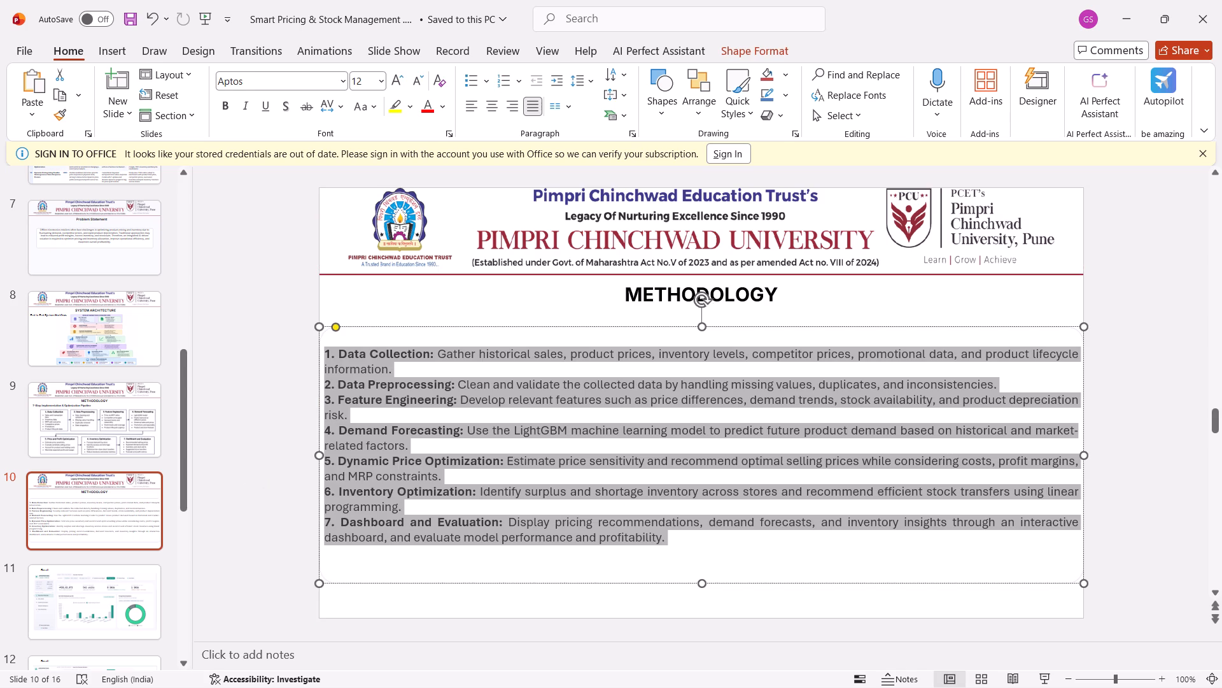
{"action": "left_click_drag", "start_coordinate": [302, 334], "coordinate": [300, 334]}
{"action": "left_click", "coordinate": [410, 283]}
{"action": "type", "text": "13"}
{"action": "key", "text": "Return"}
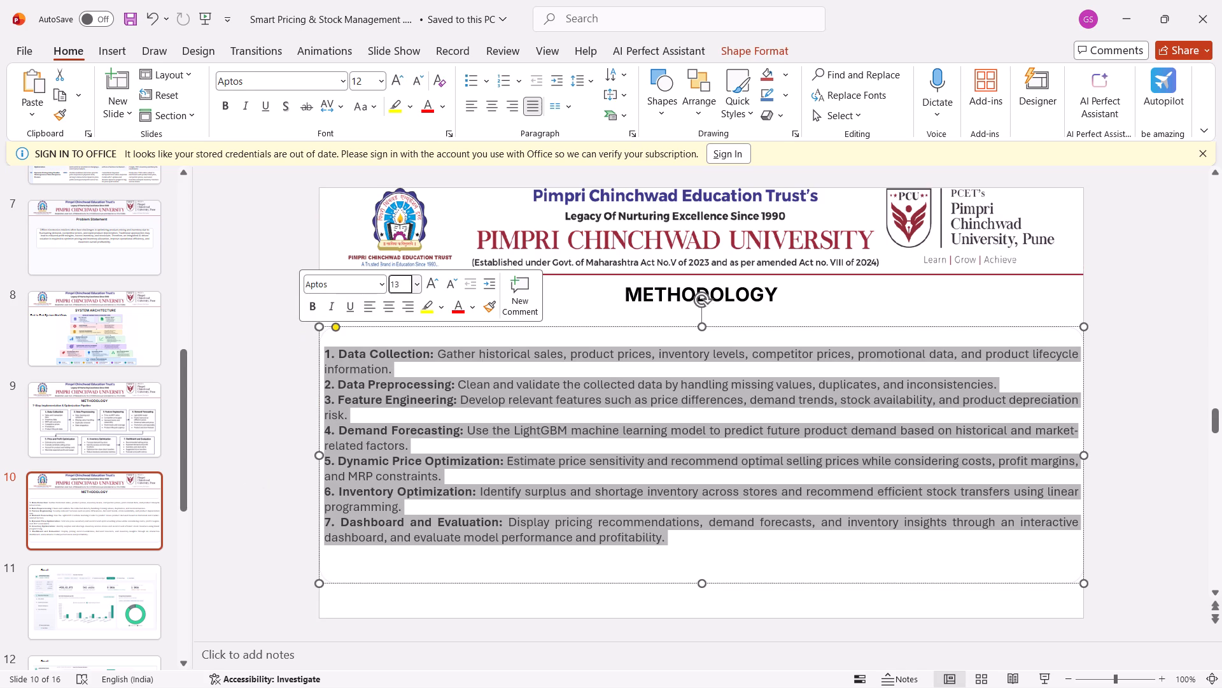
{"action": "left_click", "coordinate": [260, 435]}
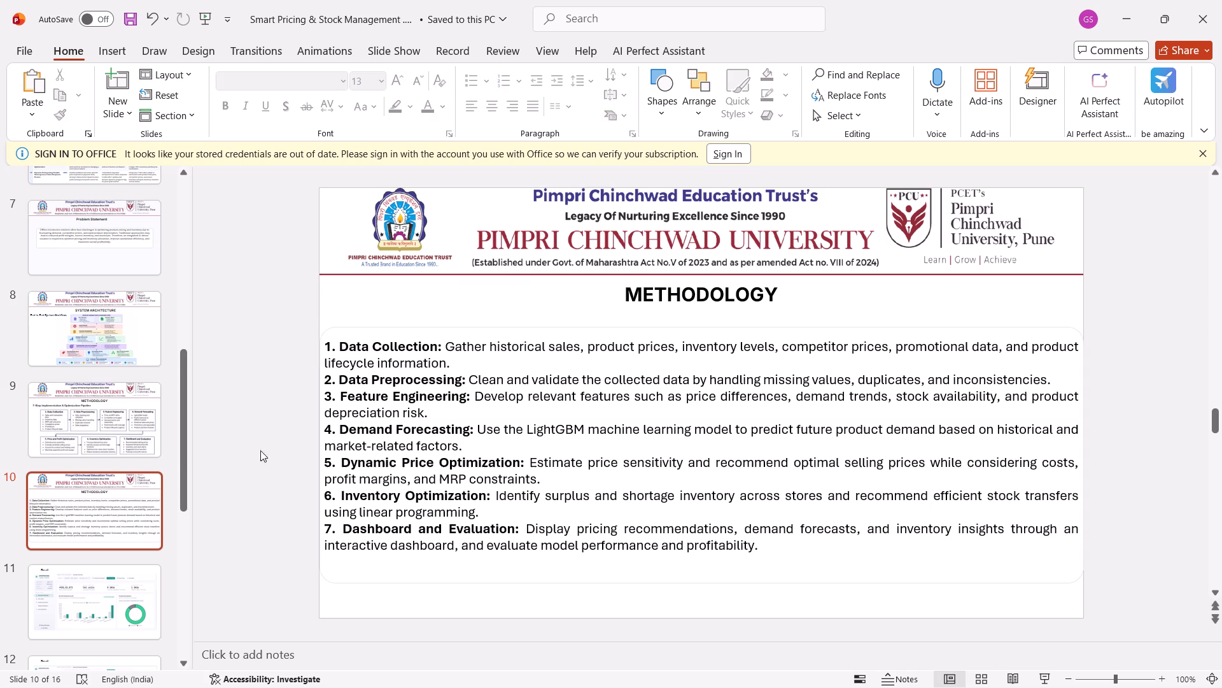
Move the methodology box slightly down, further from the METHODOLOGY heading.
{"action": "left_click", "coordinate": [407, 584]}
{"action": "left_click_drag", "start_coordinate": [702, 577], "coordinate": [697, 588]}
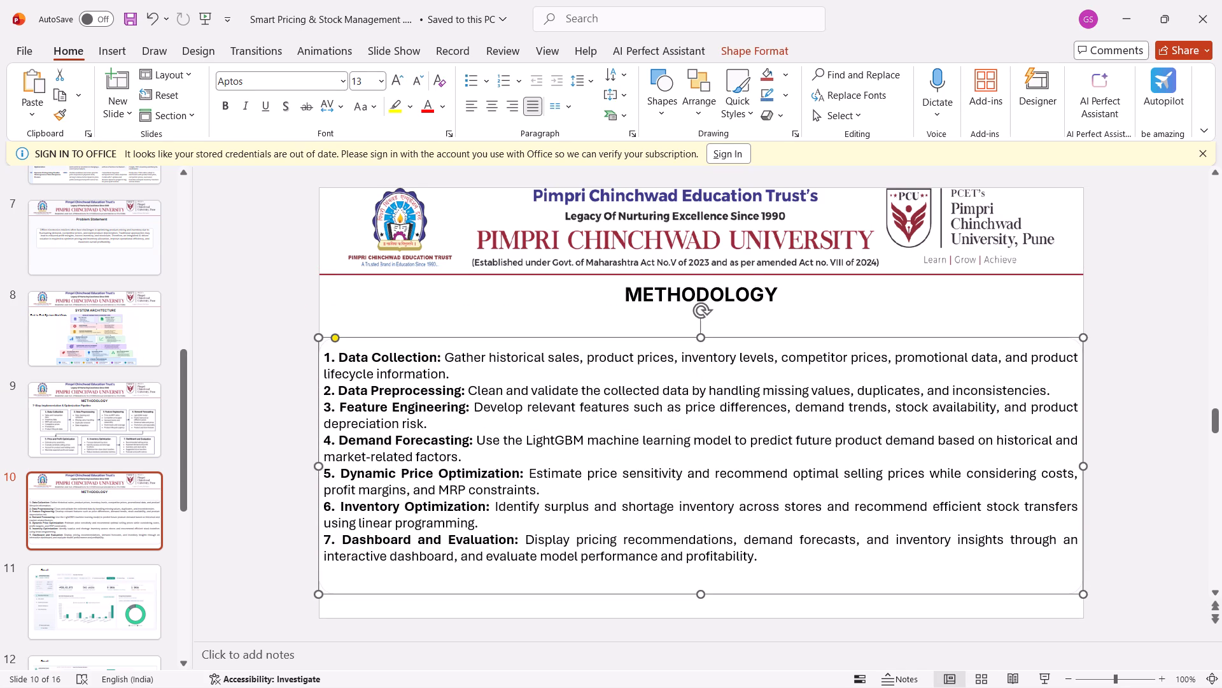
Left-align all seven methodology points.
{"action": "left_click_drag", "start_coordinate": [768, 571], "coordinate": [271, 351]}
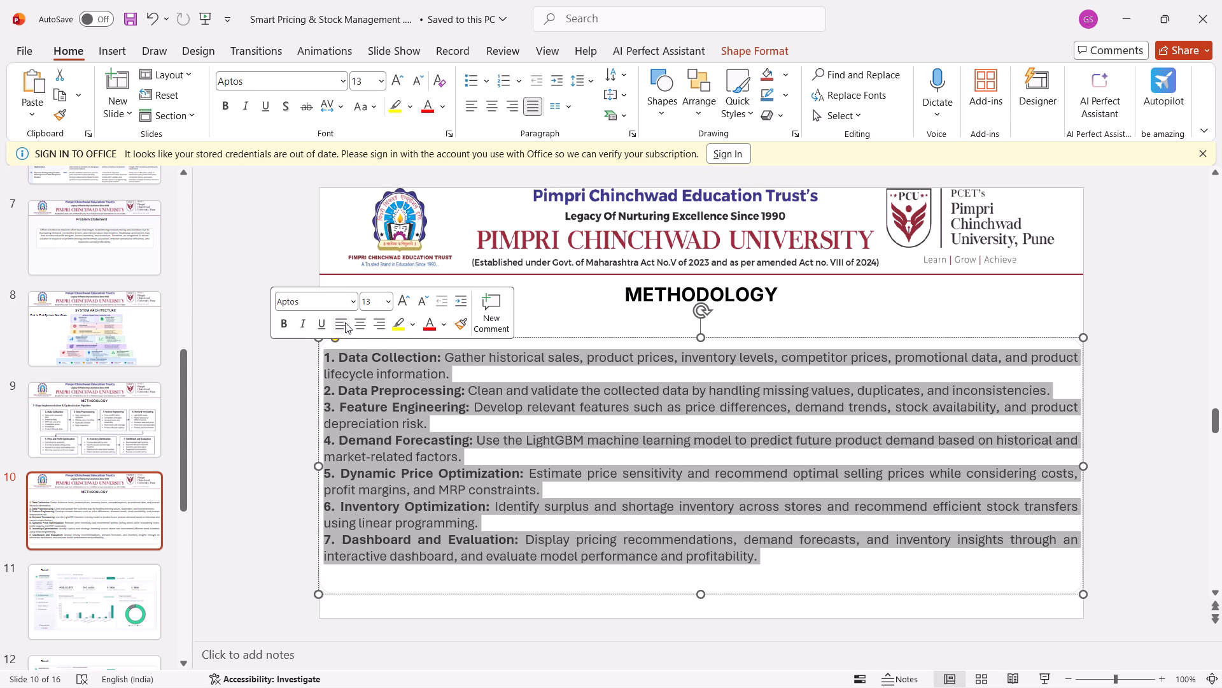
{"action": "left_click", "coordinate": [342, 322]}
{"action": "left_click", "coordinate": [519, 315]}
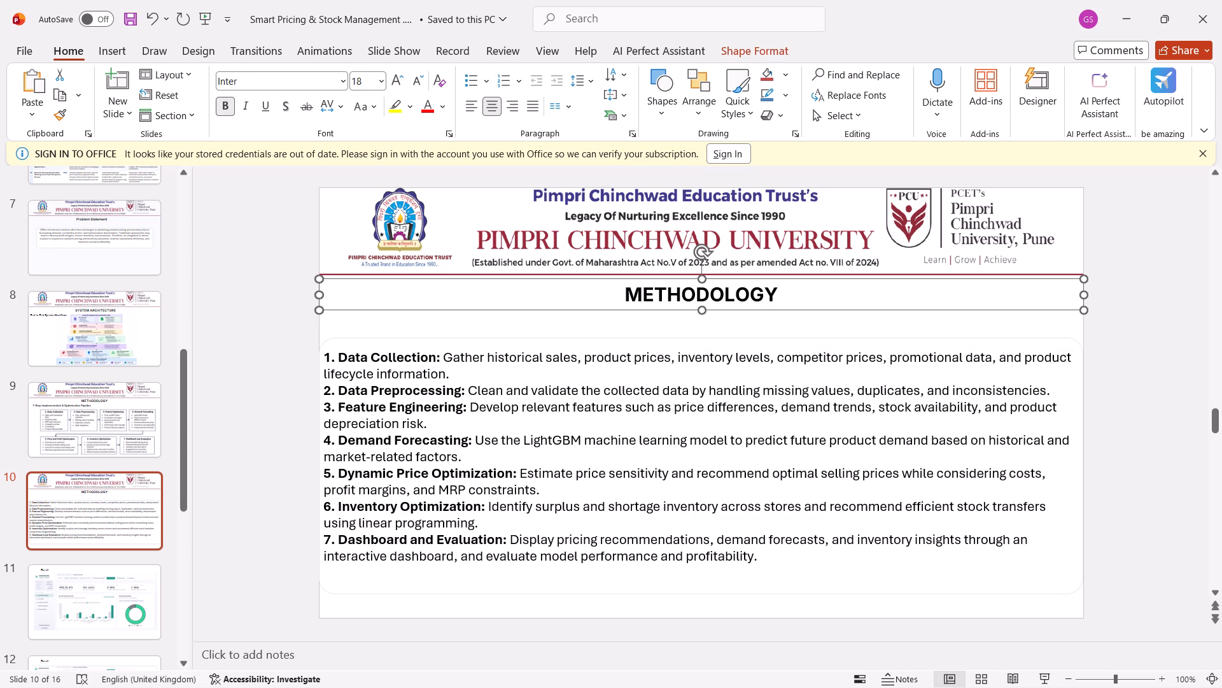
Copy all seven methodology points and delete them from the rounded box, leaving it empty.
{"action": "left_click", "coordinate": [737, 535]}
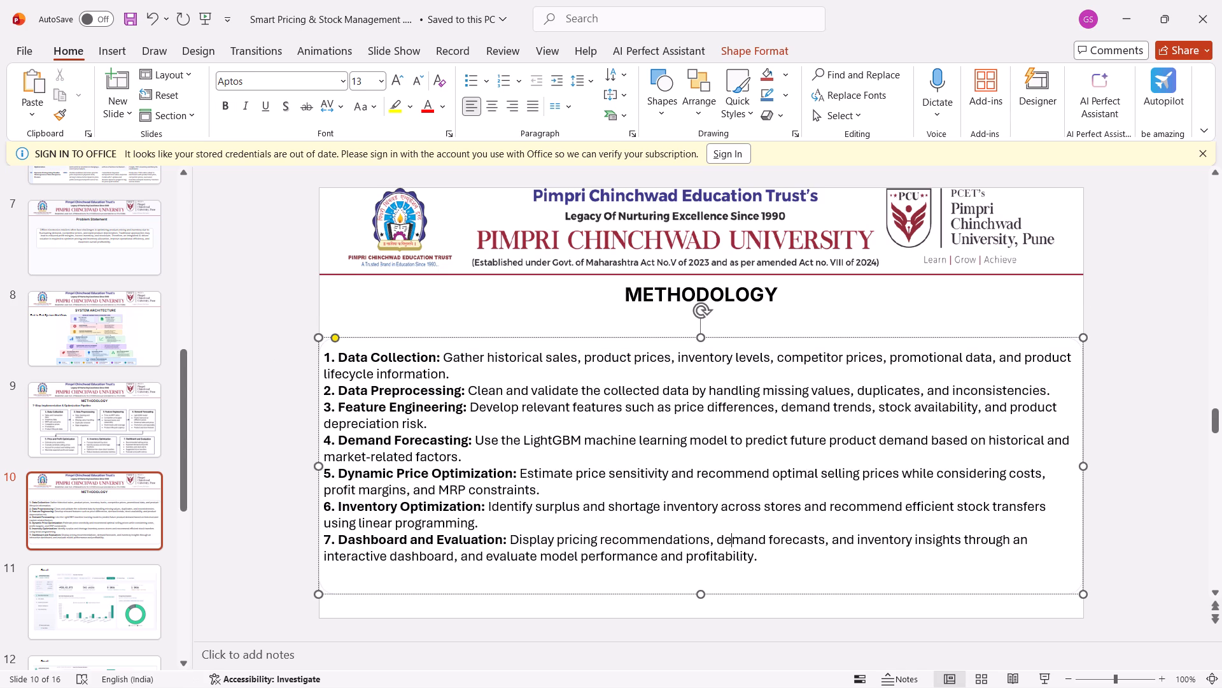
{"action": "left_click_drag", "start_coordinate": [768, 559], "coordinate": [322, 348]}
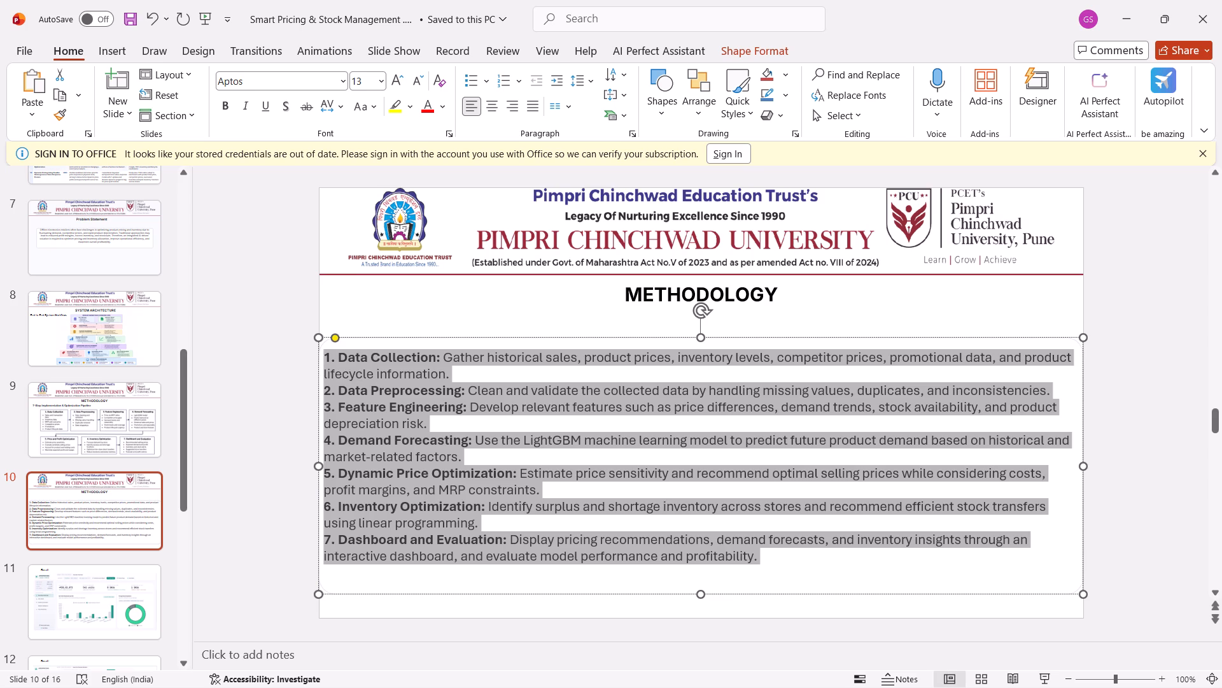
{"action": "key", "text": "ctrl+c"}
{"action": "key", "text": "BackSpace"}
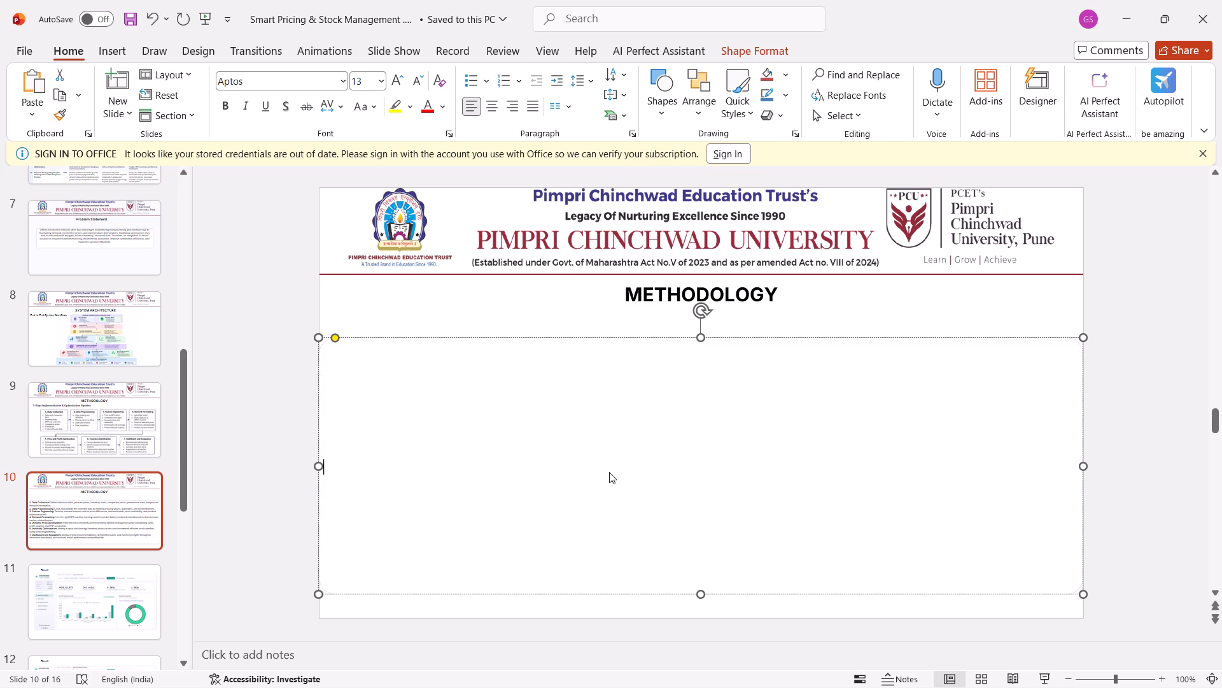
{"action": "double_click", "coordinate": [969, 438]}
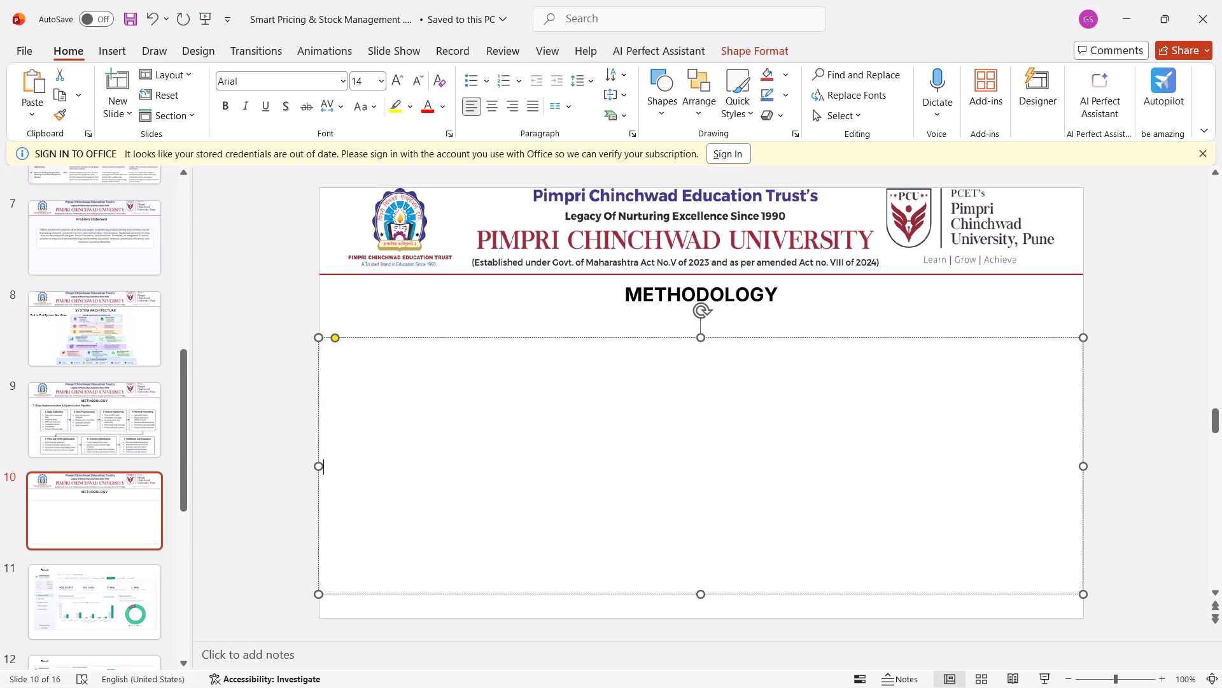
{"action": "key", "text": "Delete"}
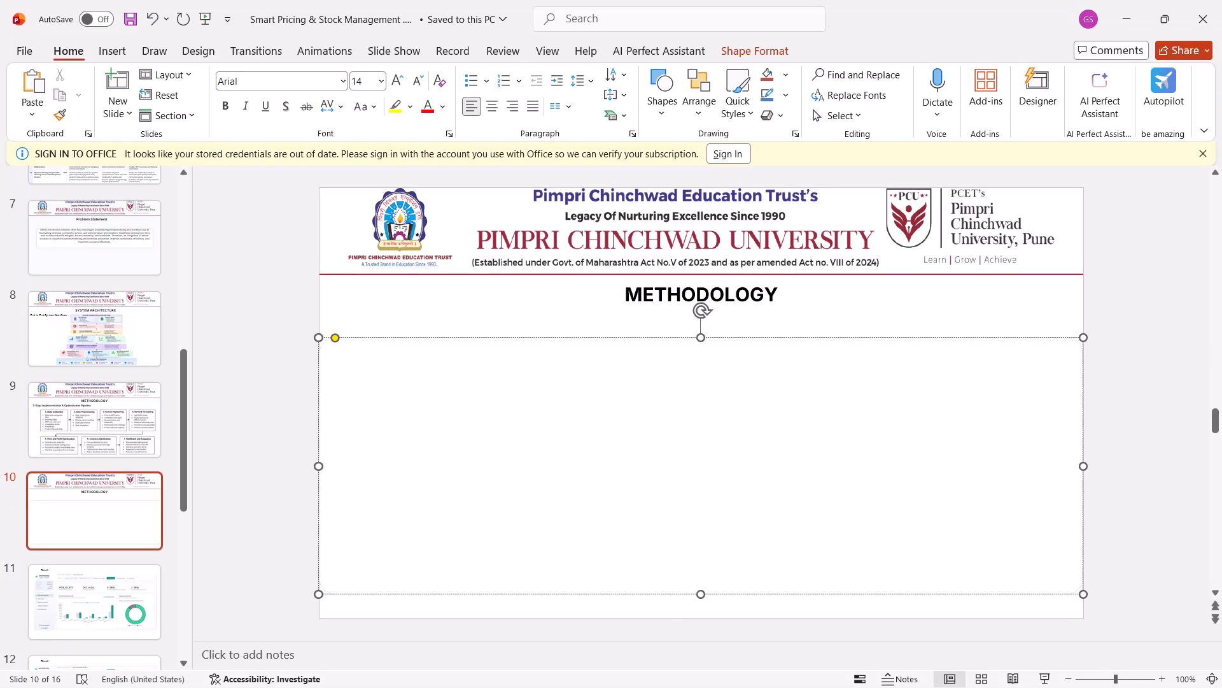
Move the emptied rounded box aside and paste the seven points as a separate text box, placed below the METHODOLOGY heading.
{"action": "left_click_drag", "start_coordinate": [1065, 353], "coordinate": [1025, 369]}
{"action": "left_click_drag", "start_coordinate": [1030, 359], "coordinate": [603, 494]}
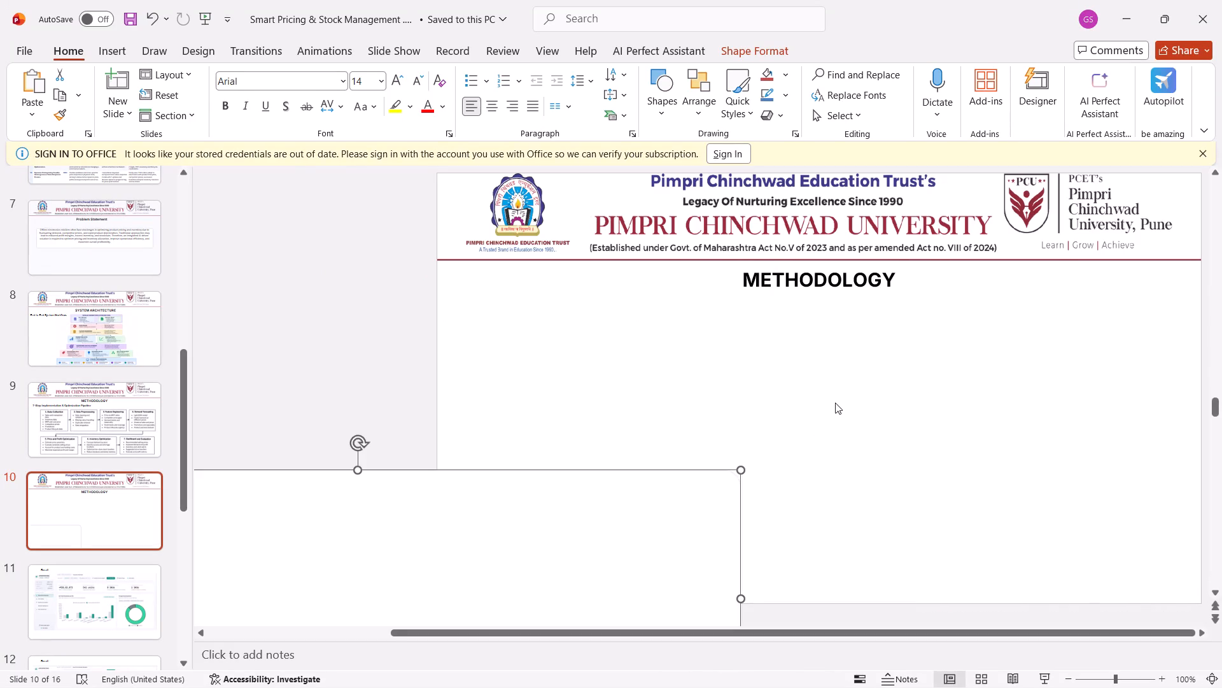
{"action": "double_click", "coordinate": [835, 403]}
{"action": "left_click", "coordinate": [769, 358]}
{"action": "key", "text": "ctrl+v"}
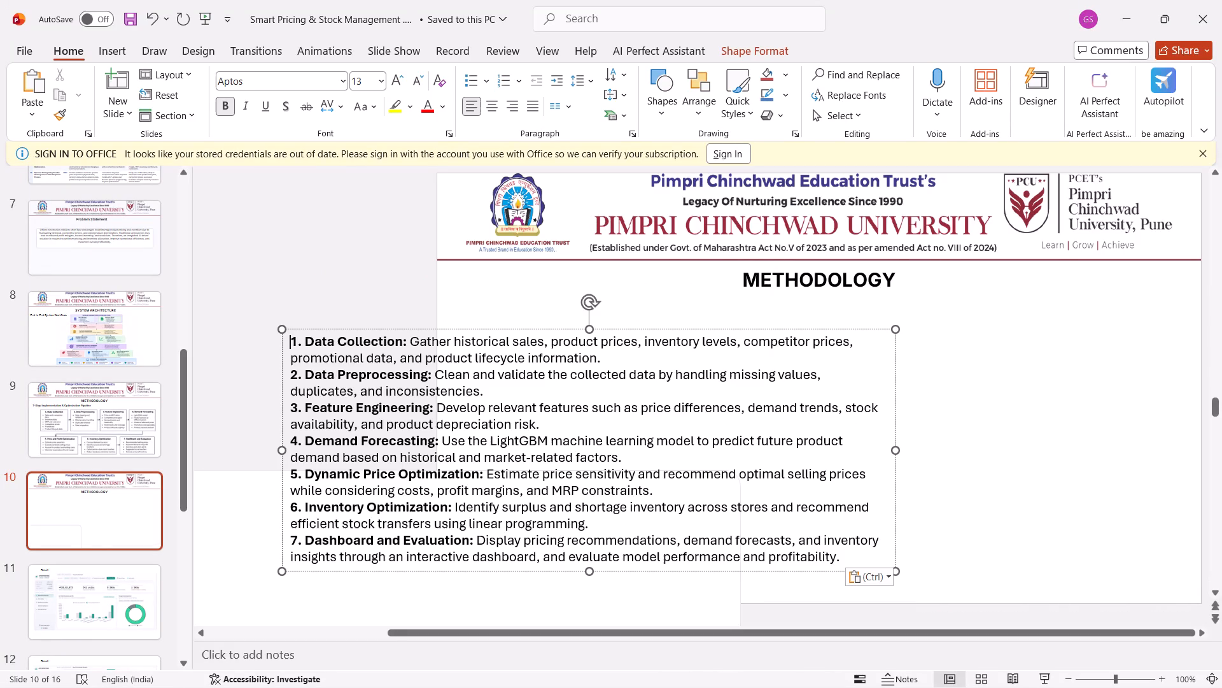
{"action": "left_click_drag", "start_coordinate": [479, 327], "coordinate": [490, 328]}
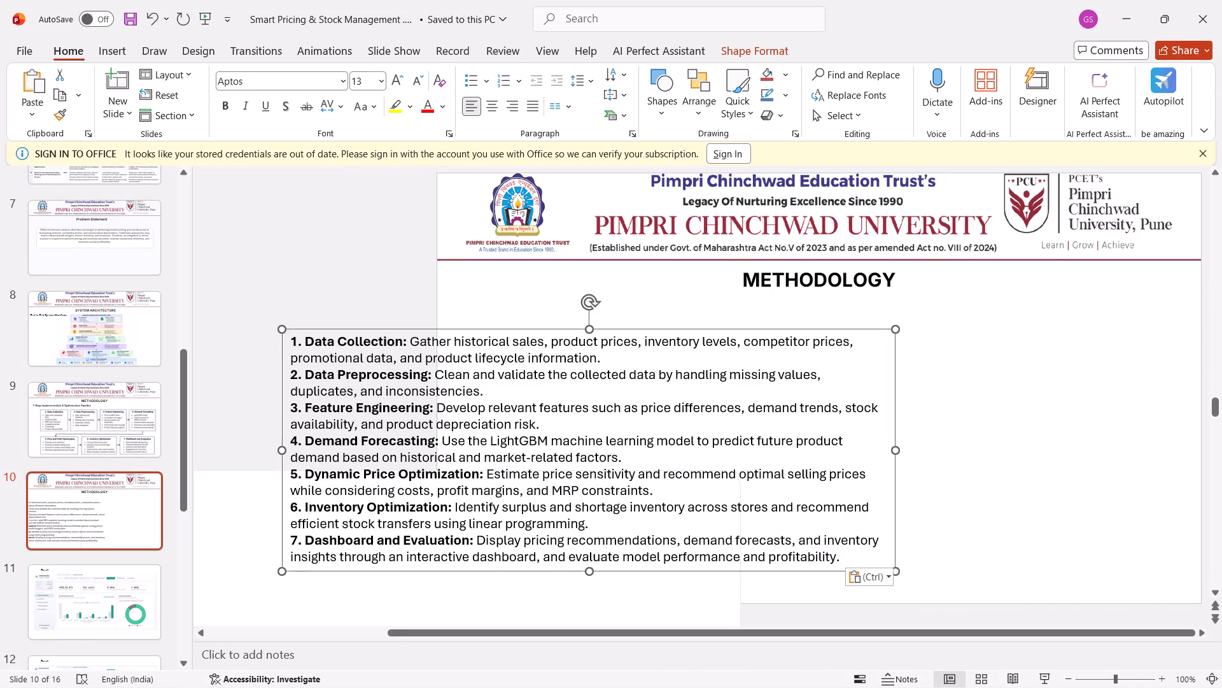
{"action": "left_click_drag", "start_coordinate": [490, 328], "coordinate": [668, 322]}
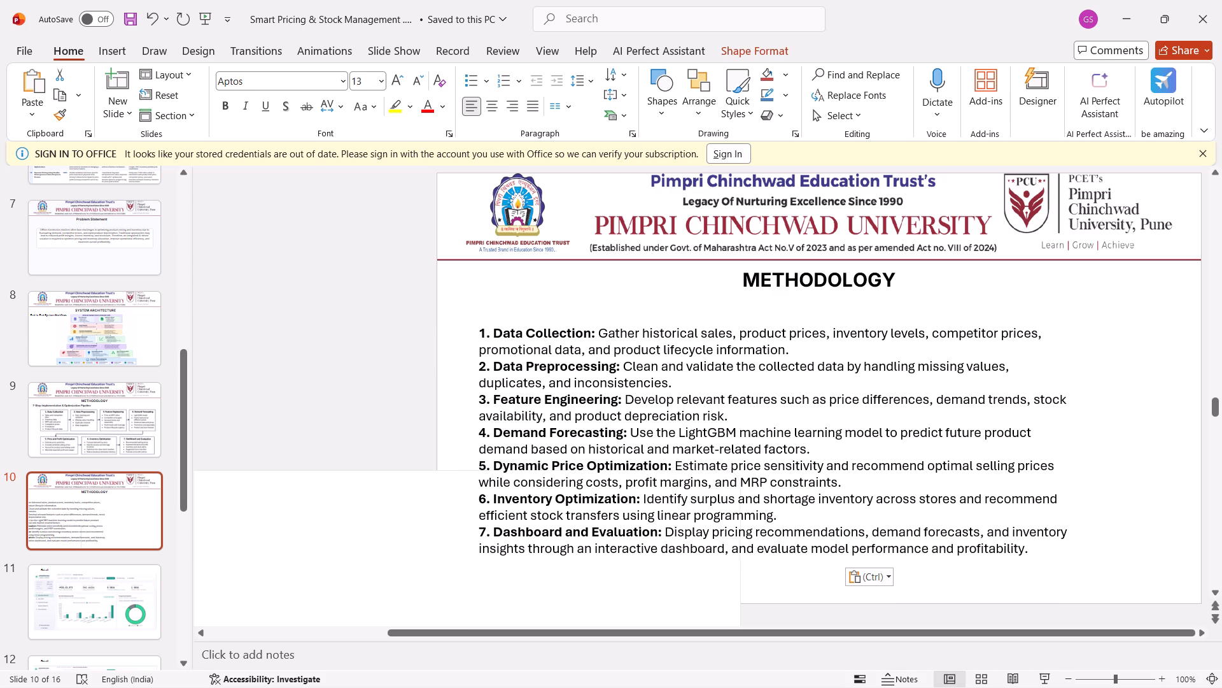
{"action": "left_click_drag", "start_coordinate": [668, 322], "coordinate": [685, 326]}
Move the empty rounded box back below the heading so it sits behind the seven points.
{"action": "left_click", "coordinate": [330, 334]}
{"action": "left_click_drag", "start_coordinate": [377, 523], "coordinate": [481, 420]}
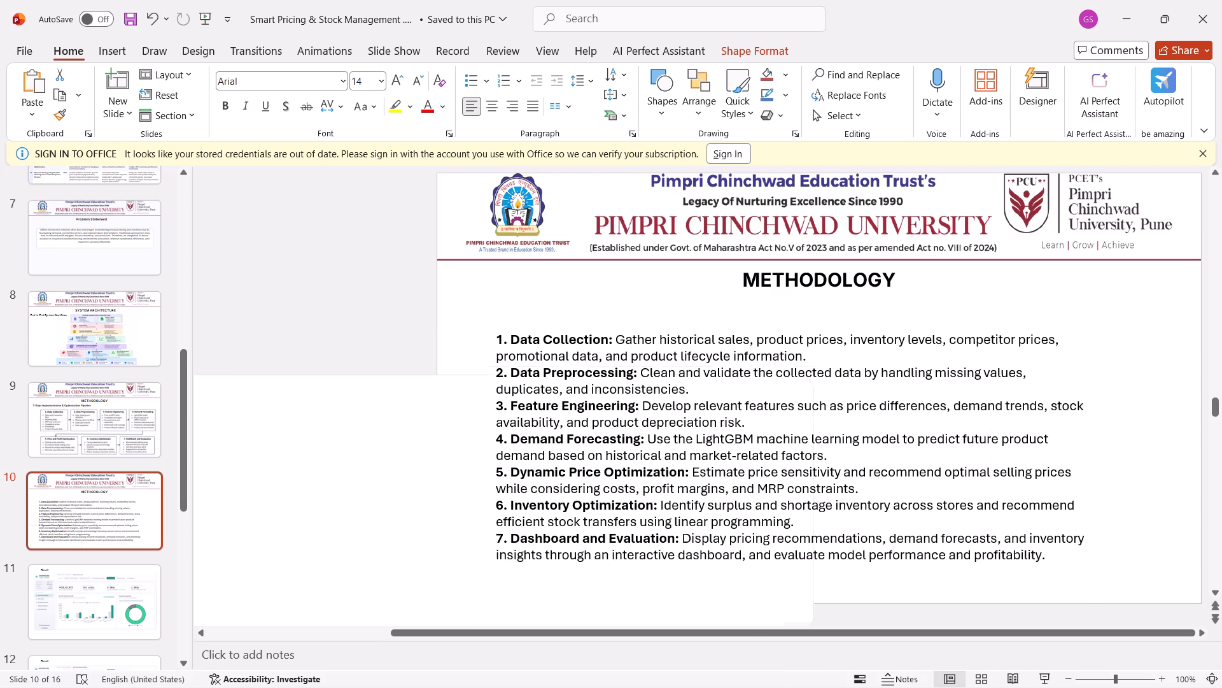
{"action": "left_click_drag", "start_coordinate": [481, 420], "coordinate": [882, 361]}
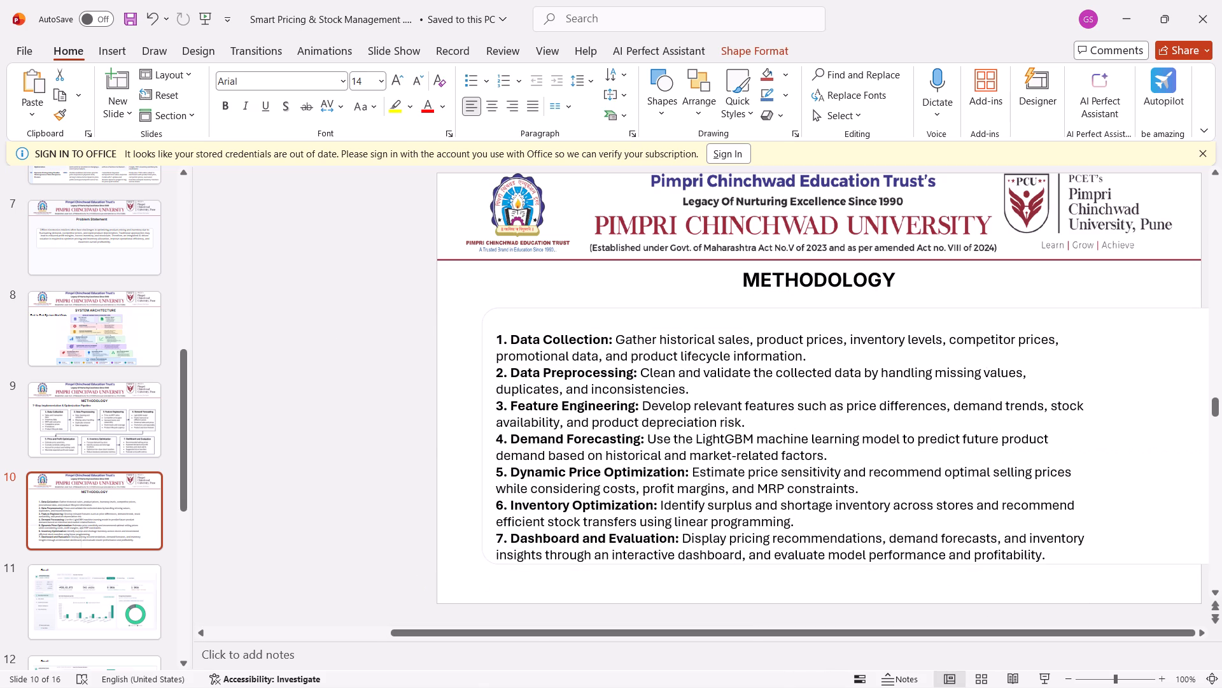
{"action": "left_click_drag", "start_coordinate": [882, 361], "coordinate": [857, 375]}
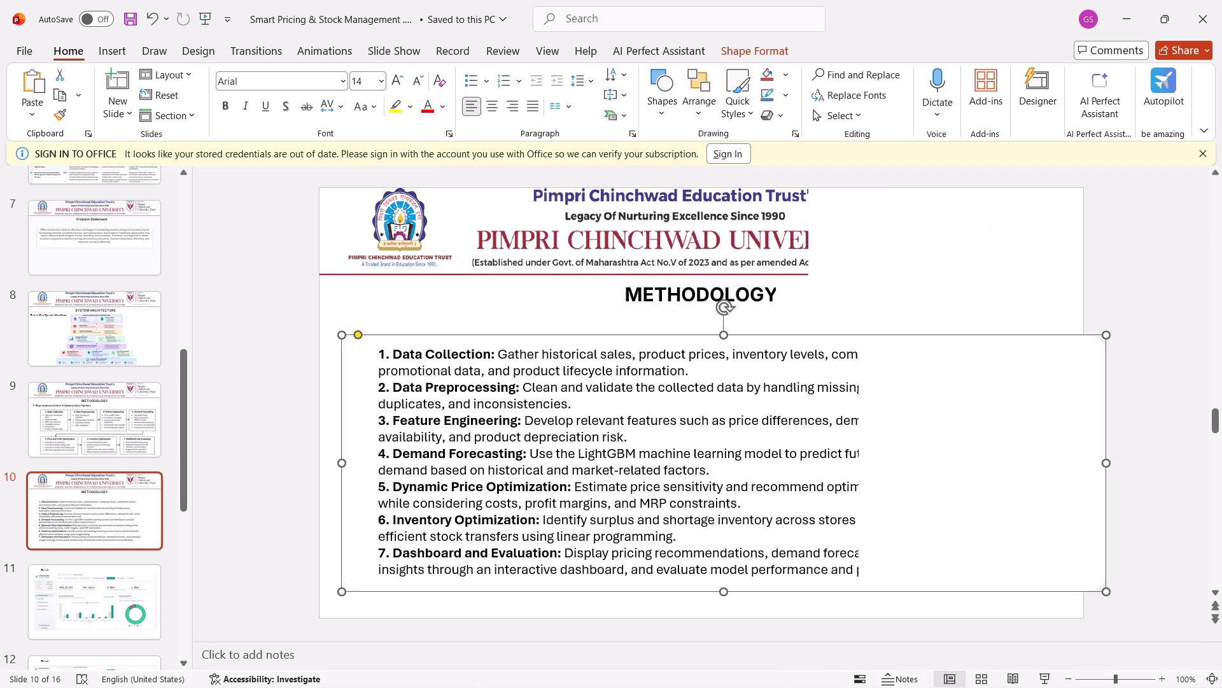
Narrow the rounded box from both sides and shift it so it frames the seven points with small side margins.
{"action": "left_click_drag", "start_coordinate": [1106, 459], "coordinate": [1014, 461]}
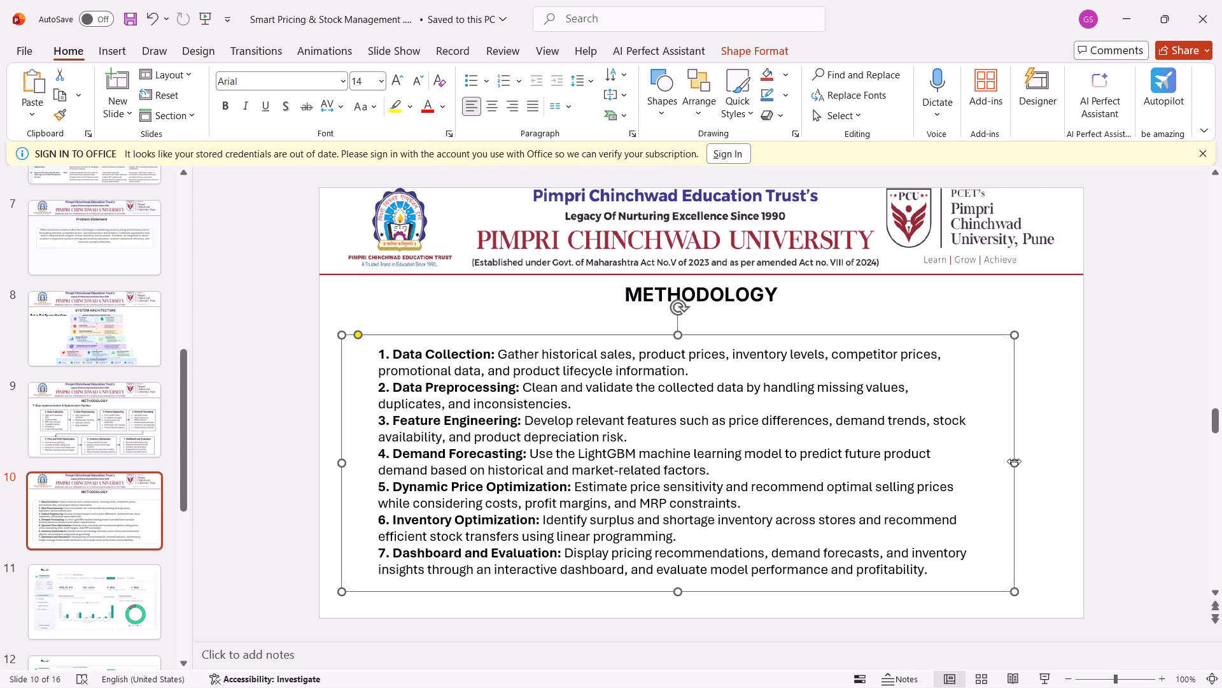
{"action": "left_click_drag", "start_coordinate": [354, 450], "coordinate": [364, 436]}
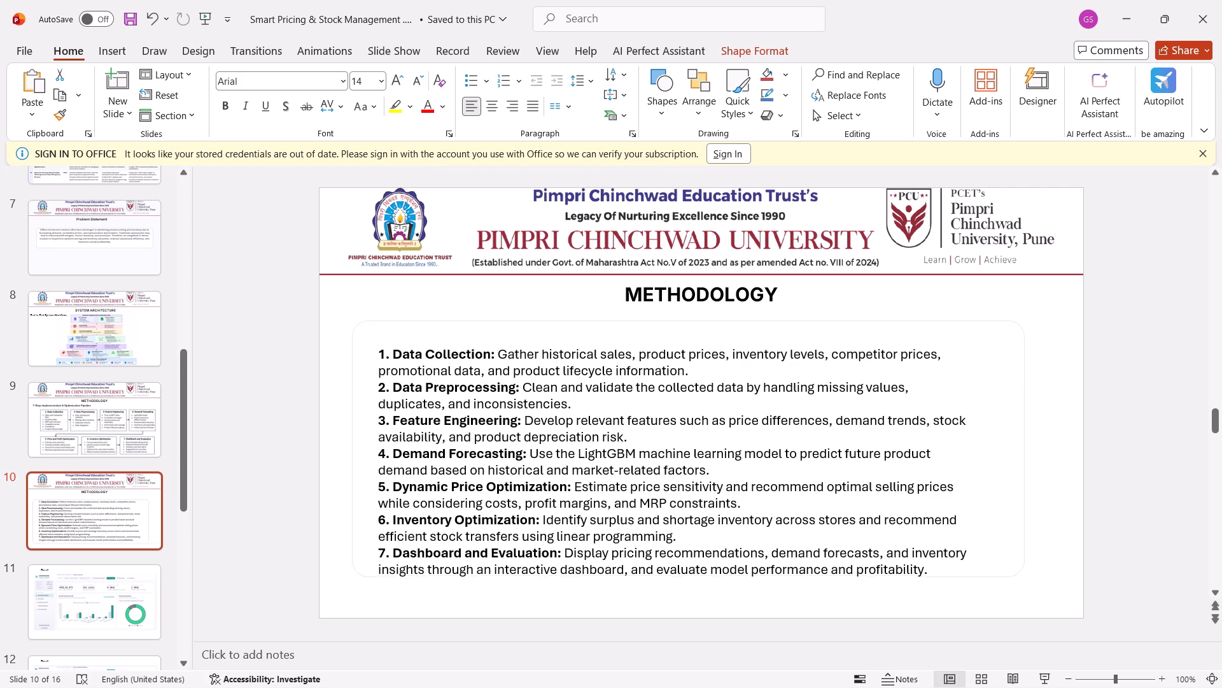
{"action": "left_click_drag", "start_coordinate": [364, 436], "coordinate": [363, 450]}
{"action": "left_click_drag", "start_coordinate": [346, 462], "coordinate": [358, 462]}
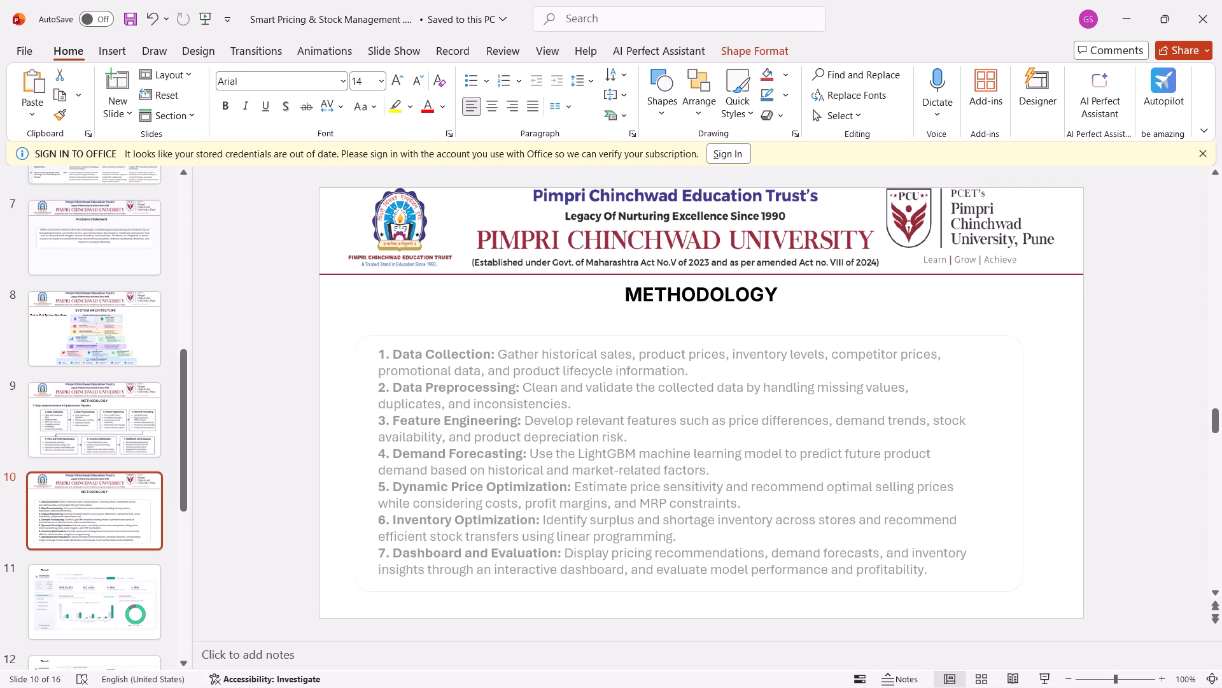
{"action": "left_click_drag", "start_coordinate": [358, 462], "coordinate": [359, 462]}
{"action": "left_click_drag", "start_coordinate": [1021, 460], "coordinate": [1002, 462]}
{"action": "left_click_drag", "start_coordinate": [1002, 462], "coordinate": [1001, 462]}
{"action": "left_click", "coordinate": [269, 438]}
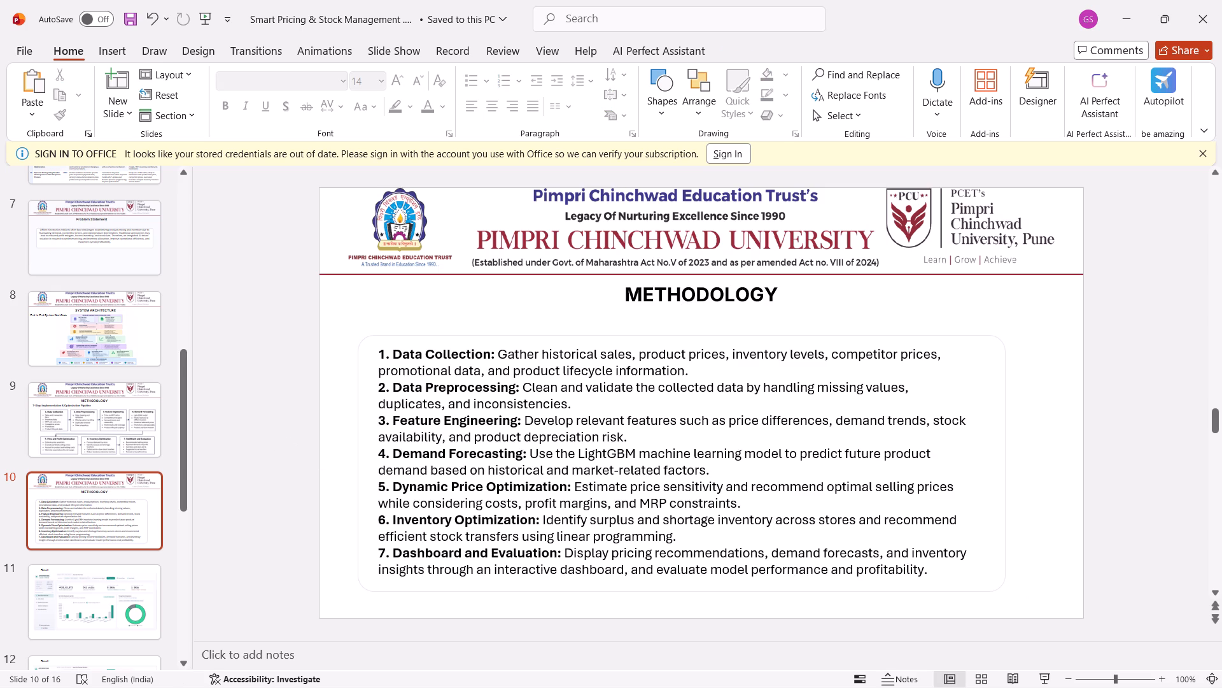
Shift the seven-point text box and its rounded frame so both sit centred across the slide.
{"action": "left_click", "coordinate": [450, 396]}
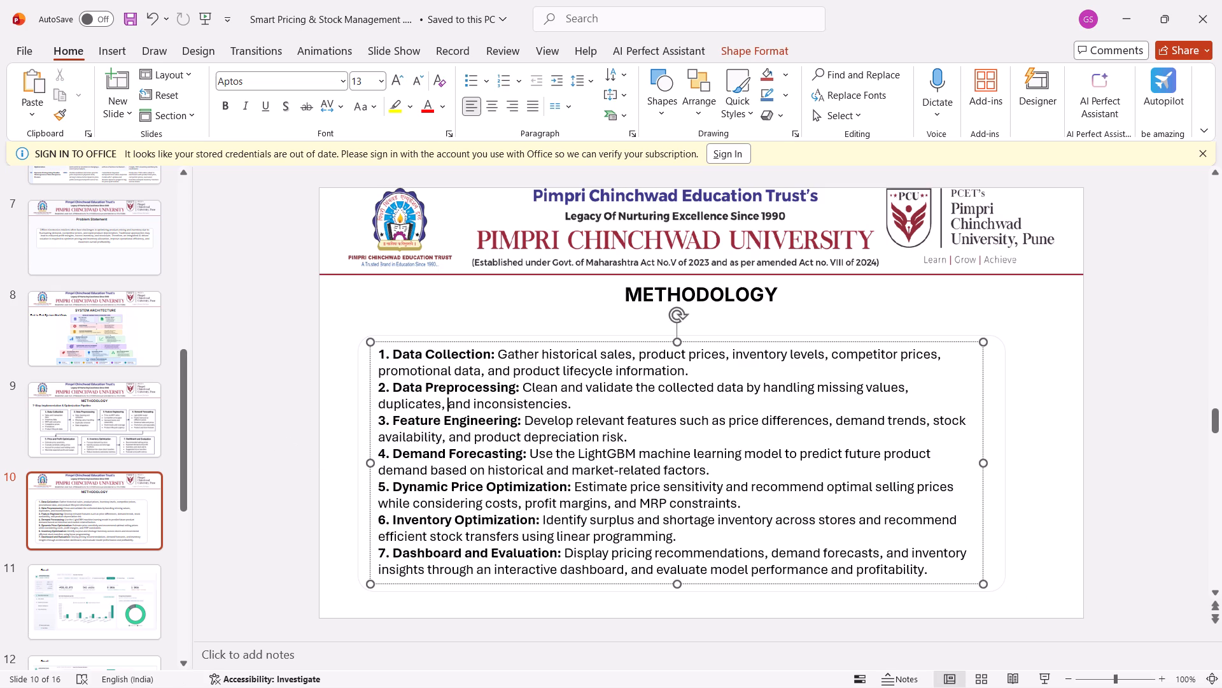
{"action": "left_click_drag", "start_coordinate": [660, 341], "coordinate": [679, 341]}
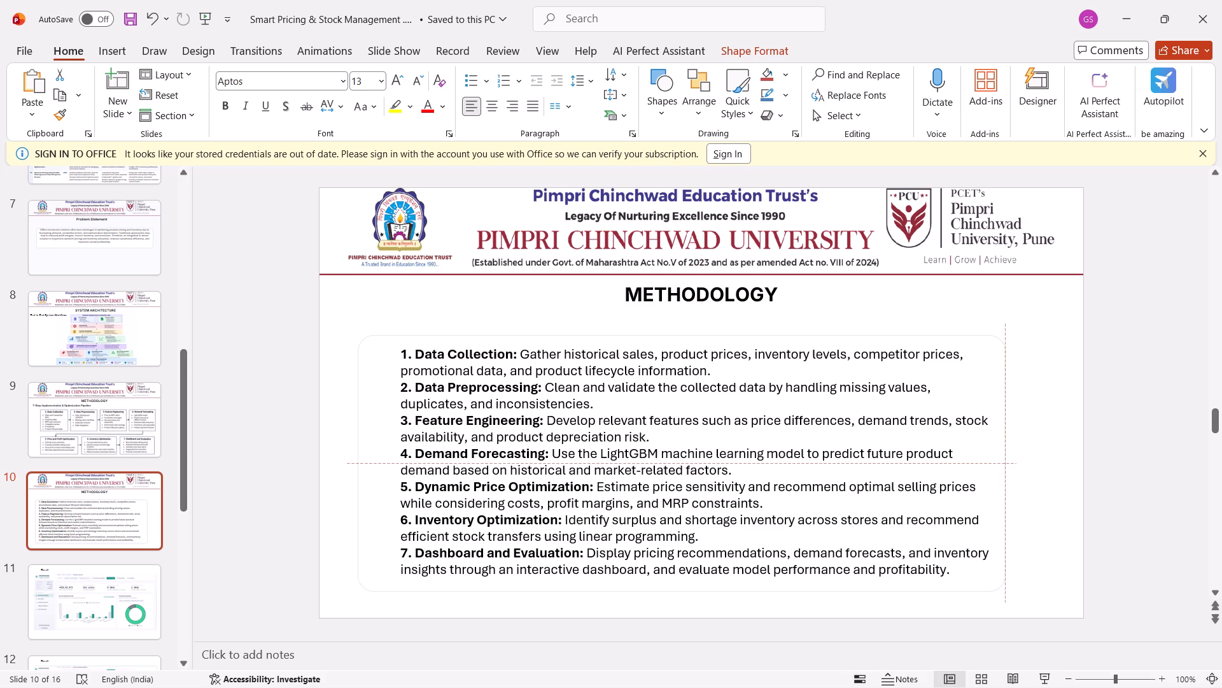
{"action": "left_click_drag", "start_coordinate": [679, 341], "coordinate": [689, 340]}
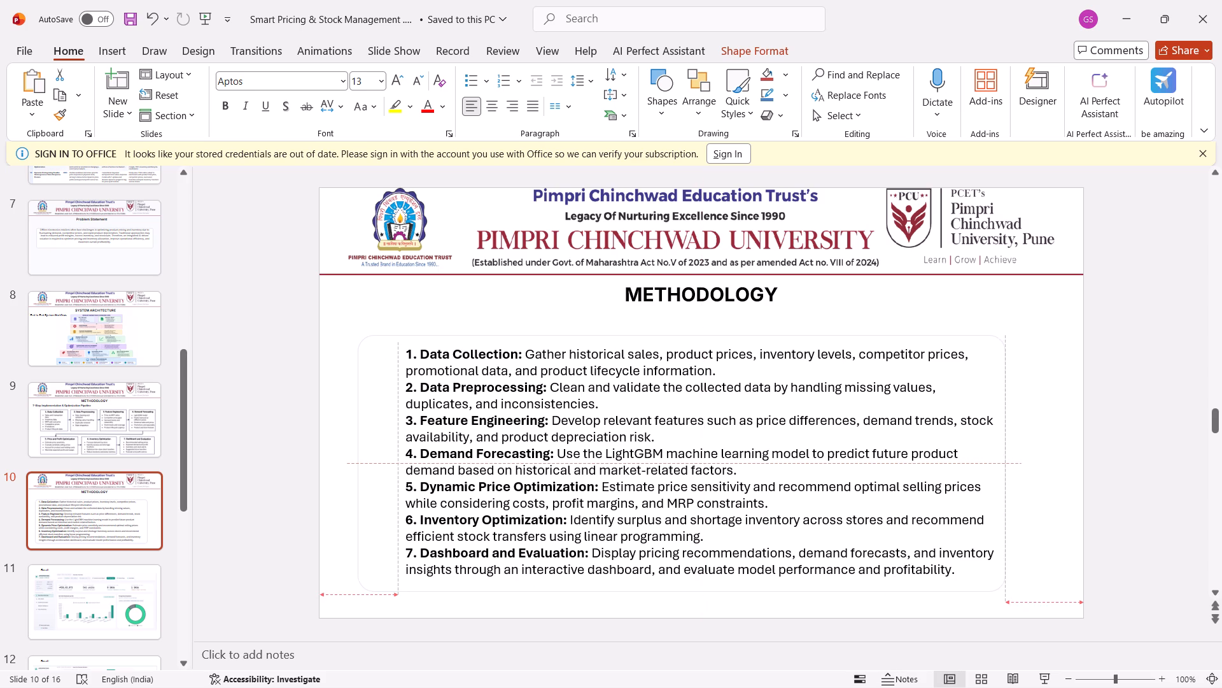
{"action": "left_click_drag", "start_coordinate": [689, 340], "coordinate": [684, 340]}
{"action": "left_click", "coordinate": [381, 400]}
{"action": "left_click_drag", "start_coordinate": [382, 400], "coordinate": [396, 398]}
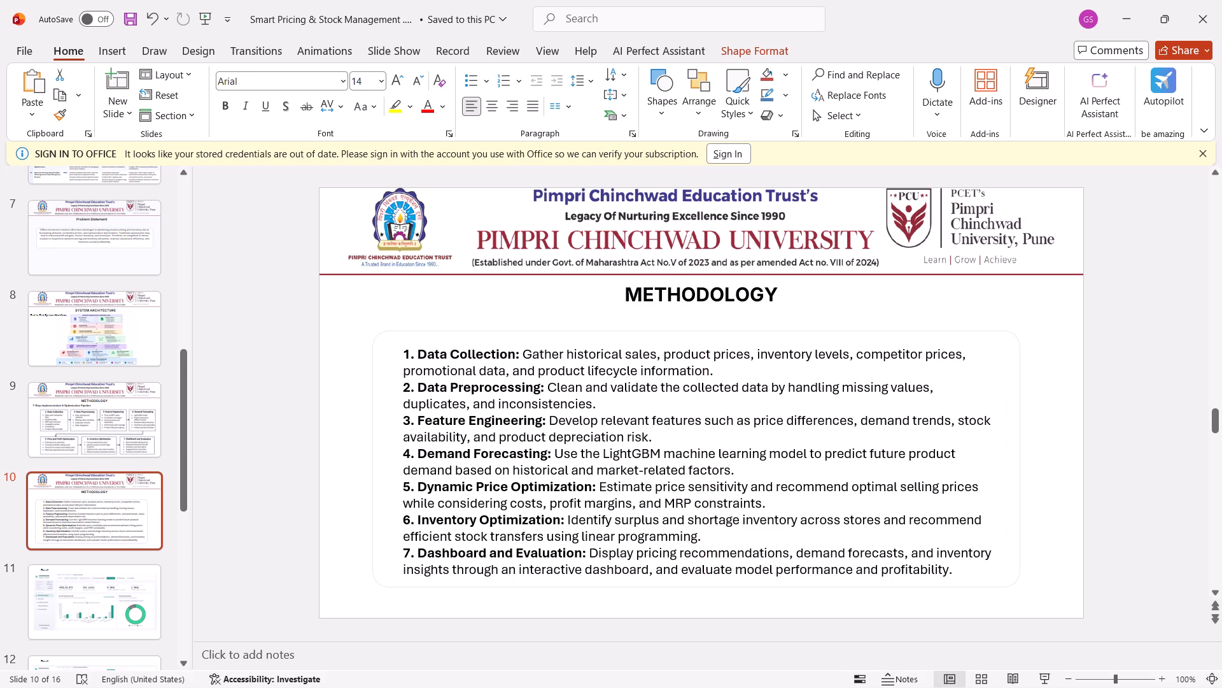
{"action": "left_click_drag", "start_coordinate": [396, 398], "coordinate": [400, 399]}
{"action": "left_click", "coordinate": [273, 404]}
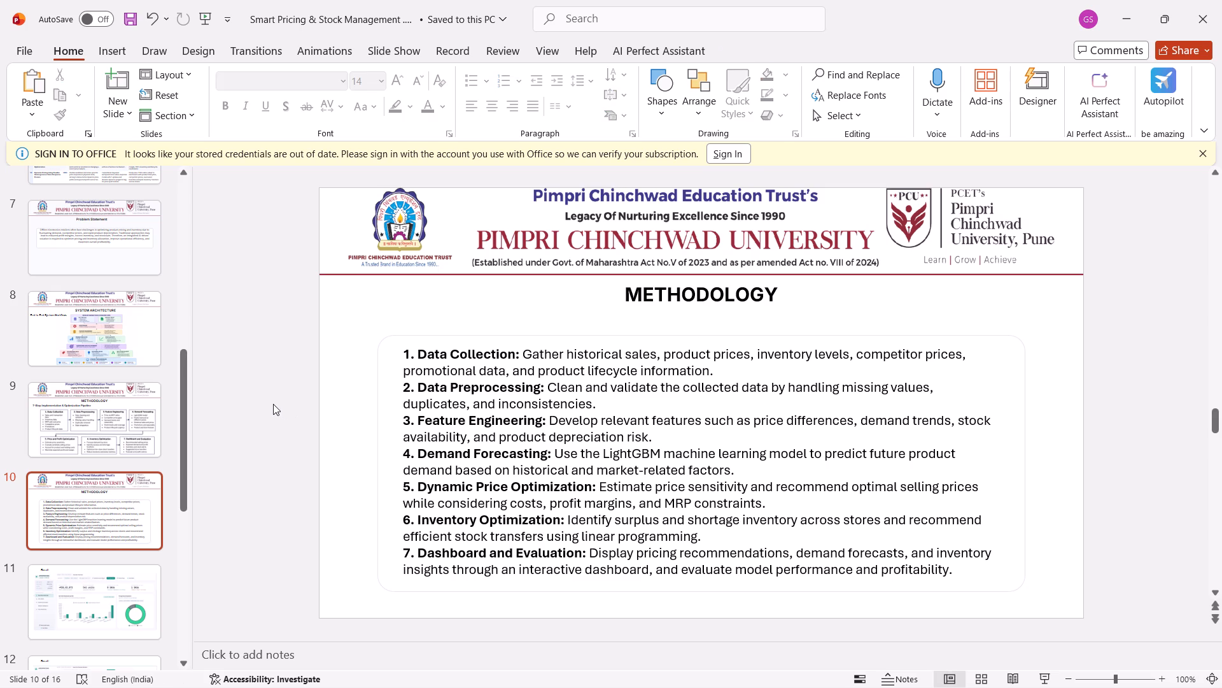
{"action": "left_click", "coordinate": [1143, 408]}
Save the presentation.
{"action": "key", "text": "ctrl+s"}
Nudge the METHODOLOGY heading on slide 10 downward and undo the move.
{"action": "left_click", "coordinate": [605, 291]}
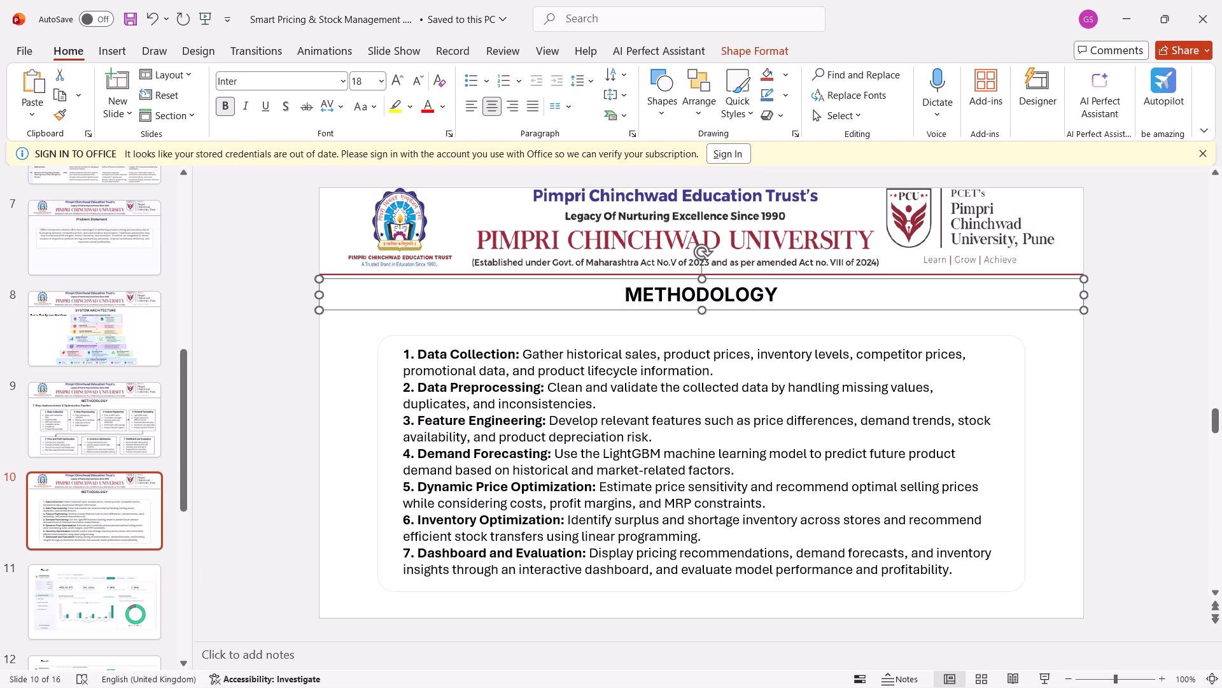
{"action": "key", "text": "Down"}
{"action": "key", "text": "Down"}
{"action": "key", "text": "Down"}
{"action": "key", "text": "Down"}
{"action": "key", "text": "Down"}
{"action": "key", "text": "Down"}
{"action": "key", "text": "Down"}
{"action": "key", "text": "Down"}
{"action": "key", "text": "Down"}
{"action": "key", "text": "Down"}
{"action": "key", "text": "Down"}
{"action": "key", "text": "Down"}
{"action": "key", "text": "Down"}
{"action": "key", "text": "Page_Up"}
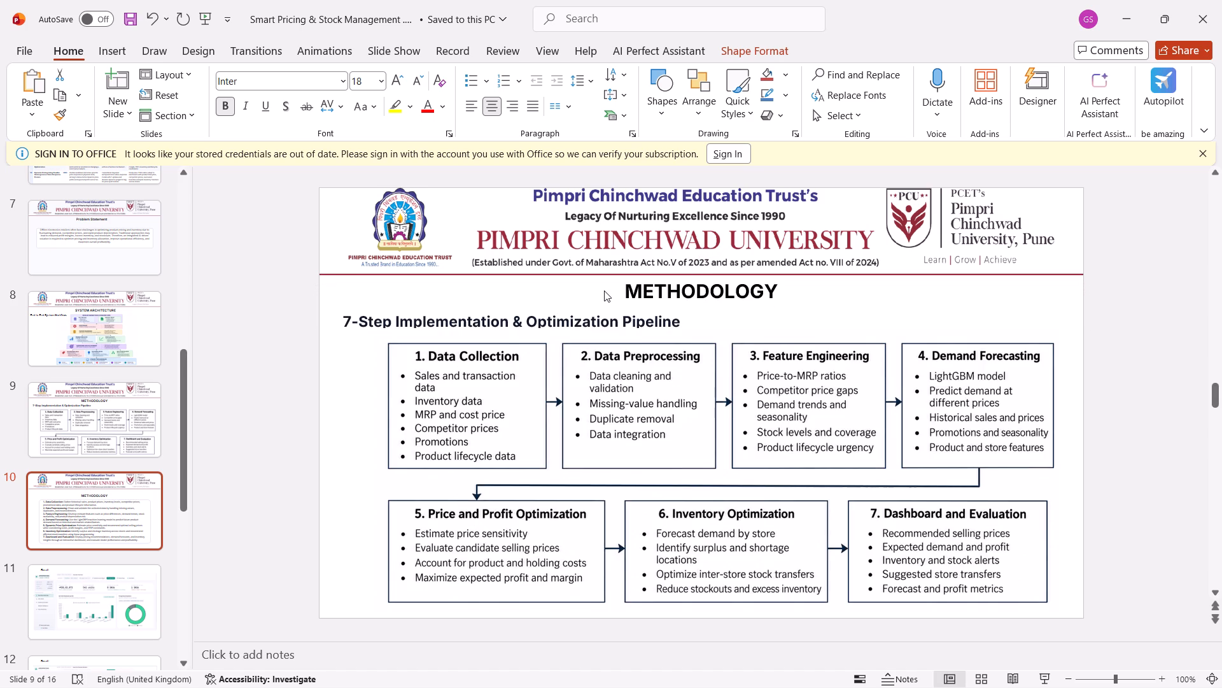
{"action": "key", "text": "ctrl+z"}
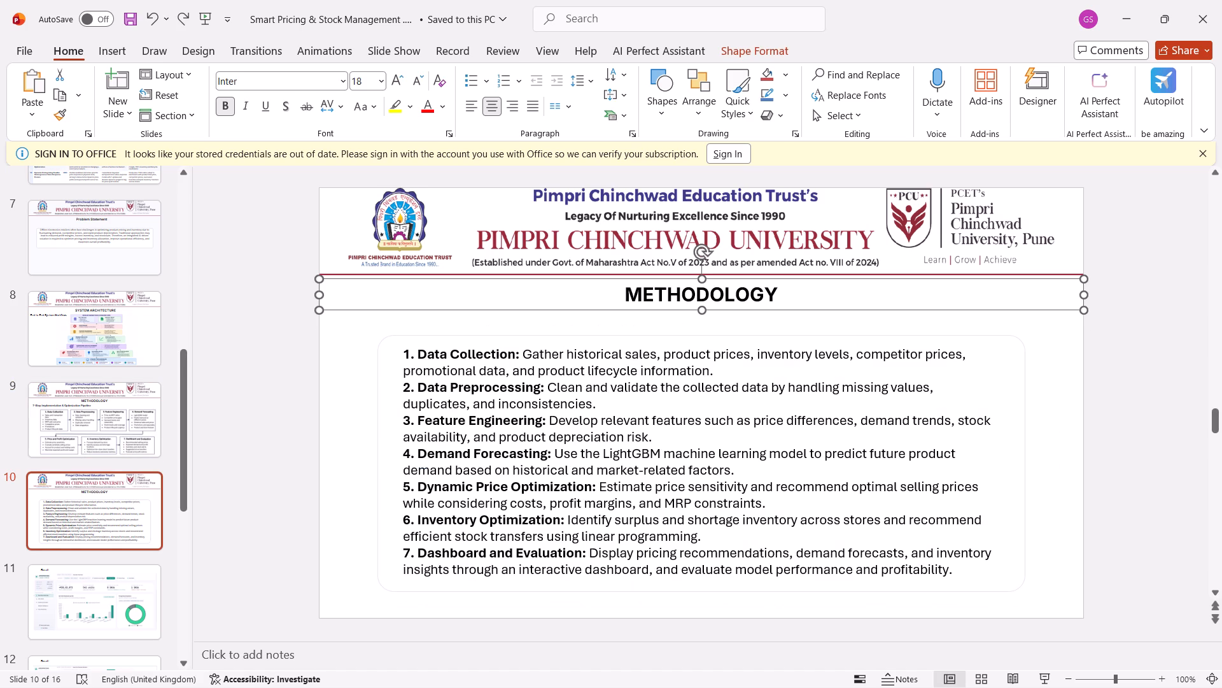
Nudge the METHODOLOGY heading slightly down so it sits between the header line and the rounded box.
{"action": "key", "text": "Down"}
{"action": "key", "text": "Down"}
{"action": "key", "text": "Down"}
{"action": "key", "text": "Down"}
{"action": "key", "text": "Down"}
{"action": "key", "text": "Down"}
{"action": "key", "text": "Down"}
{"action": "key", "text": "Down"}
{"action": "key", "text": "Up"}
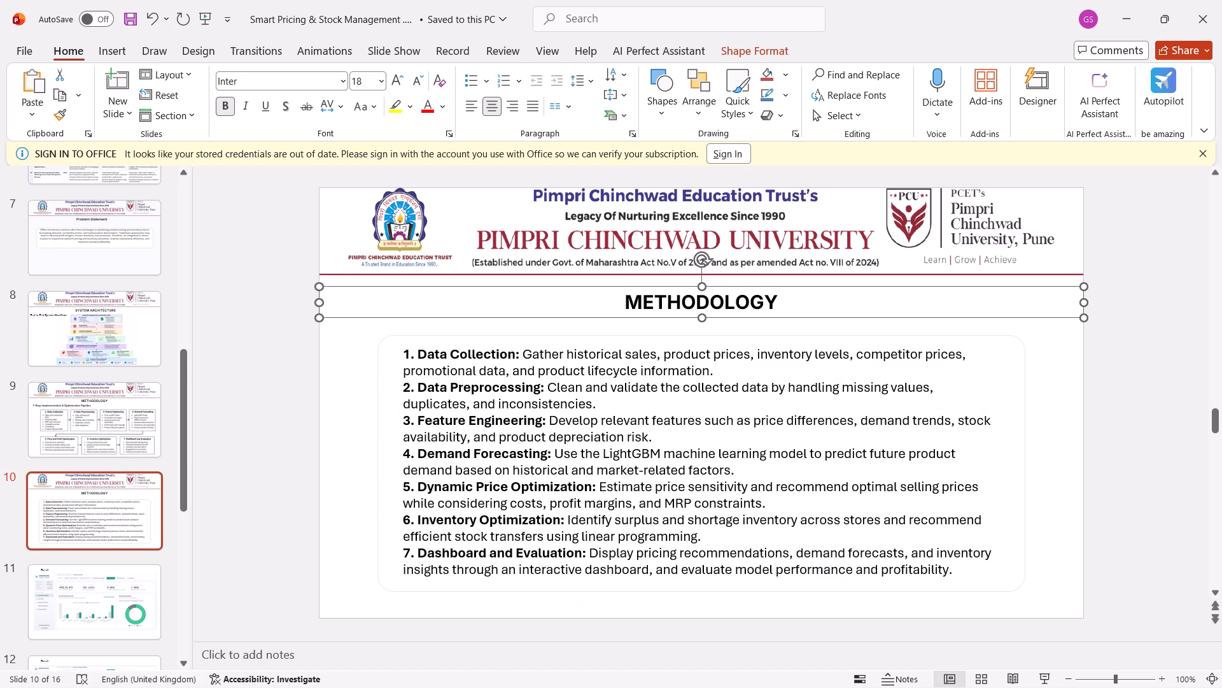
{"action": "left_click", "coordinate": [276, 386]}
On slide 11, shrink the dashboard screenshot and place it centred near the slide's bottom edge, leaving space above for a header.
{"action": "key", "text": "Down"}
{"action": "key", "text": "Up"}
{"action": "key", "text": "Up"}
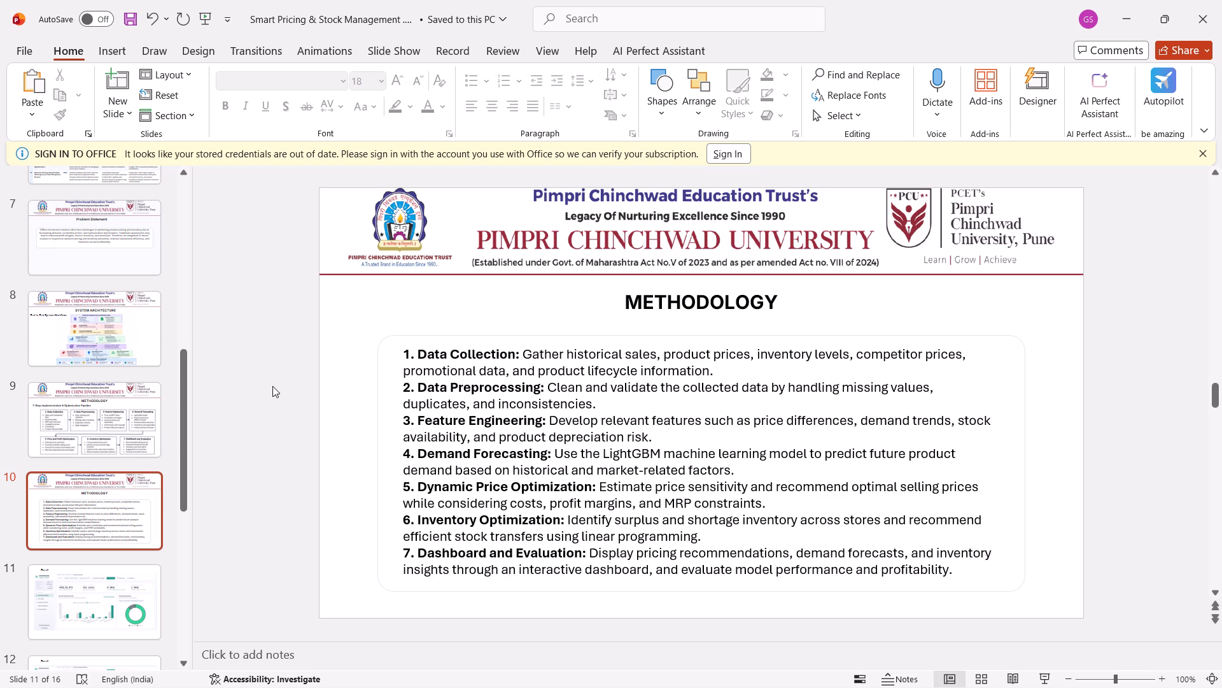
{"action": "key", "text": "Down"}
{"action": "key", "text": "Down"}
{"action": "left_click", "coordinate": [587, 309]}
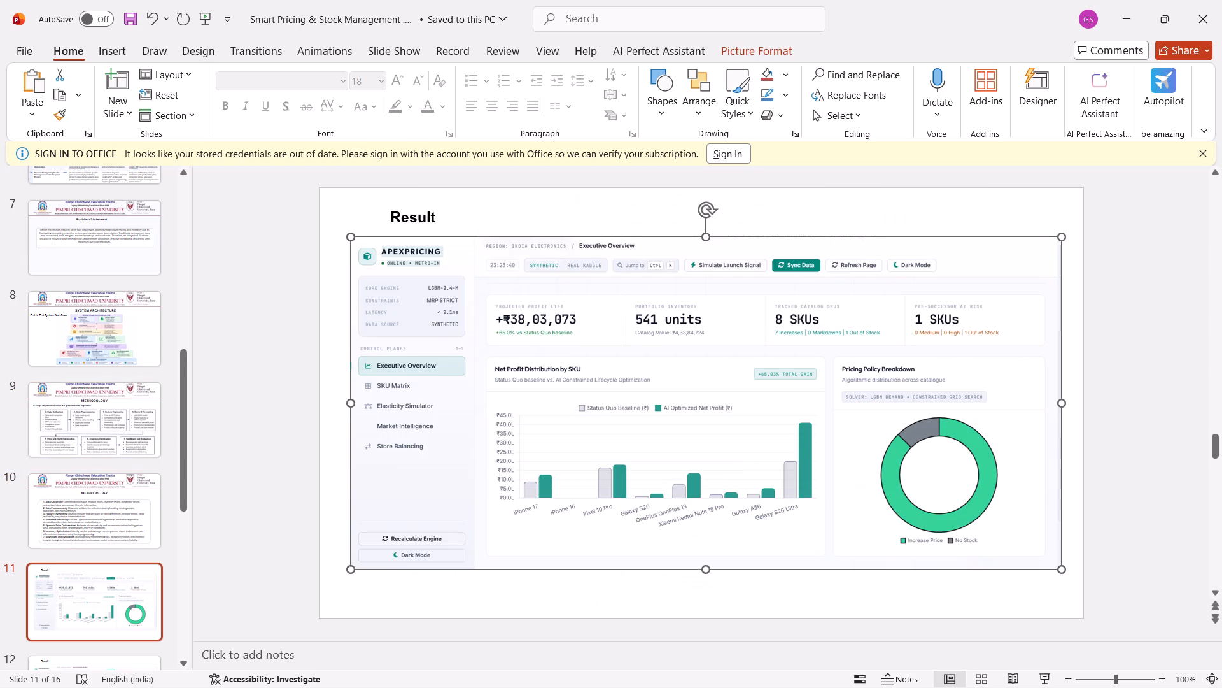
{"action": "left_click_drag", "start_coordinate": [780, 431], "coordinate": [789, 466]}
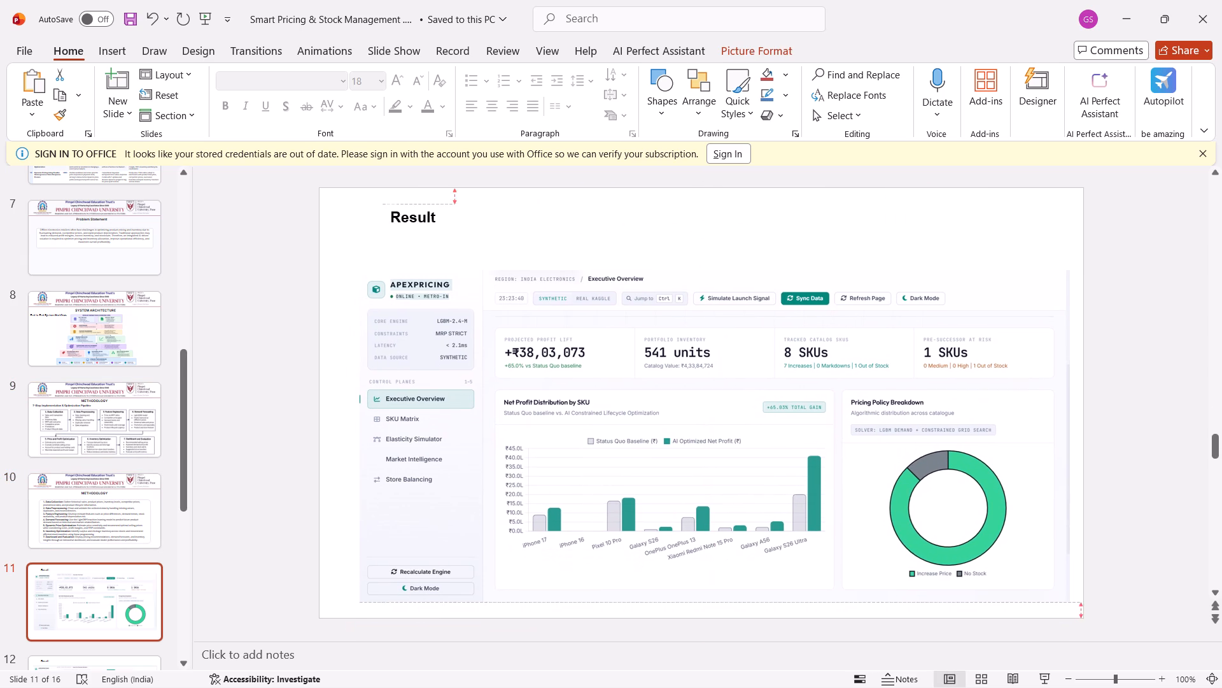
{"action": "left_click_drag", "start_coordinate": [789, 466], "coordinate": [795, 472]}
{"action": "left_click_drag", "start_coordinate": [1072, 606], "coordinate": [1042, 581]}
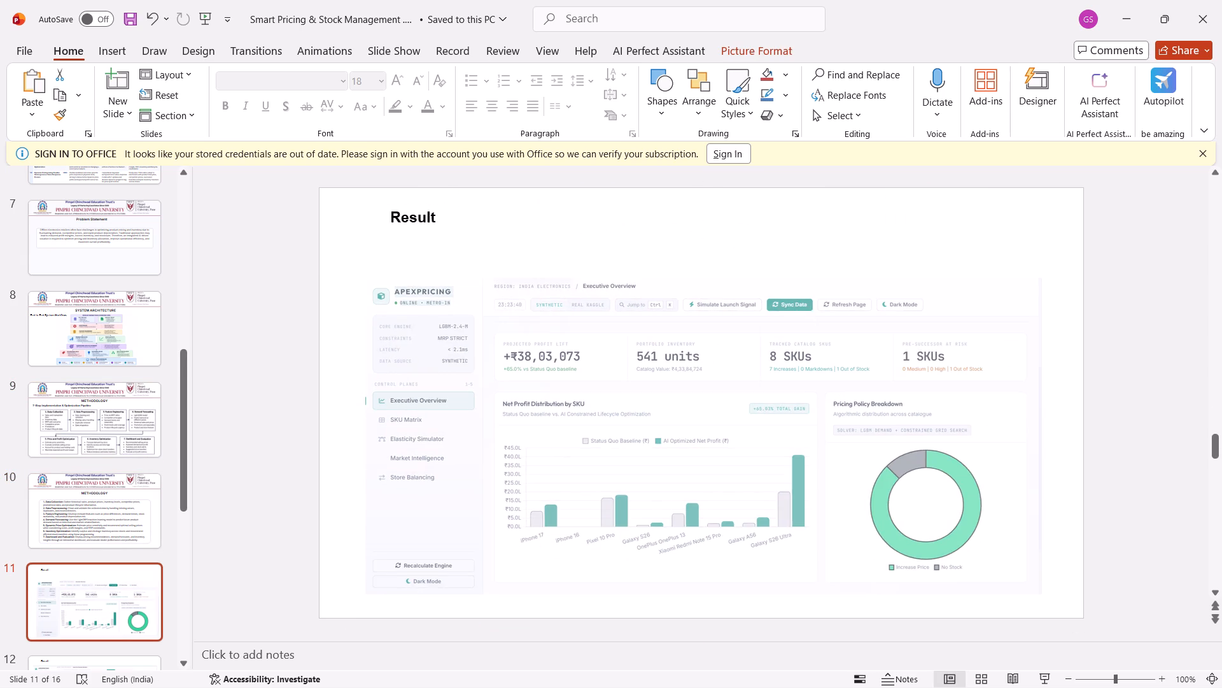
{"action": "left_click_drag", "start_coordinate": [1042, 581], "coordinate": [1022, 569]}
{"action": "left_click_drag", "start_coordinate": [669, 423], "coordinate": [673, 452]}
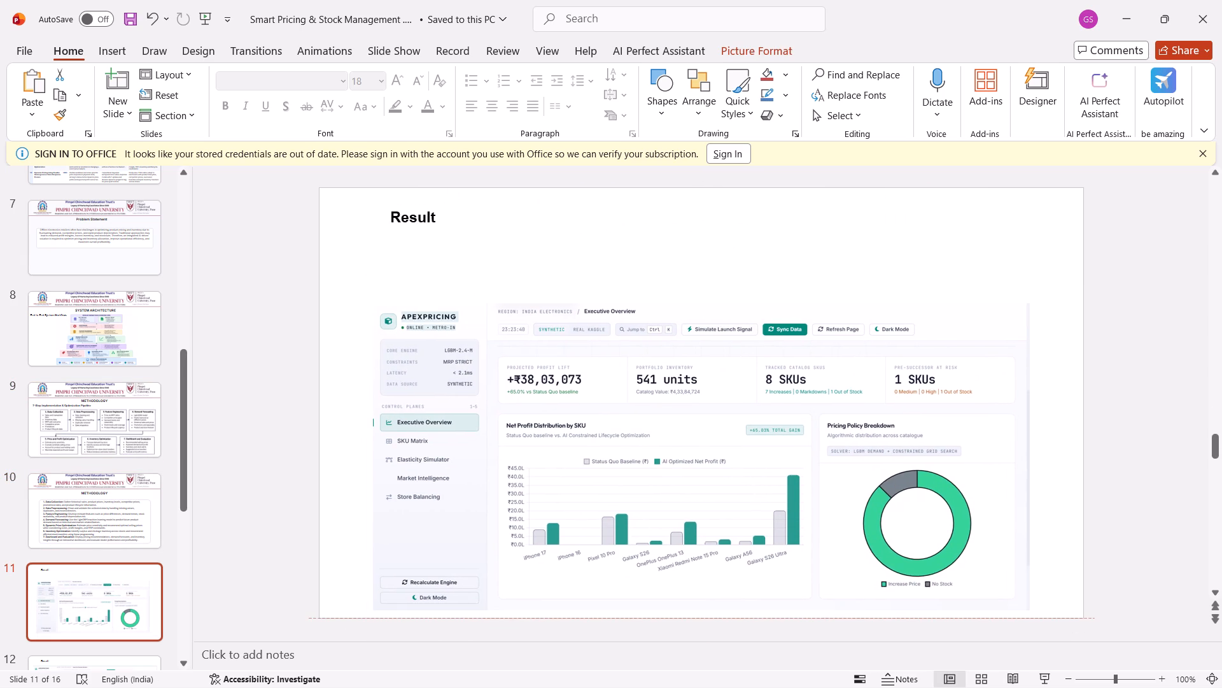
{"action": "left_click_drag", "start_coordinate": [673, 452], "coordinate": [674, 450]}
Widen the Result heading's text box to span the full width of the slide.
{"action": "left_click", "coordinate": [381, 227]}
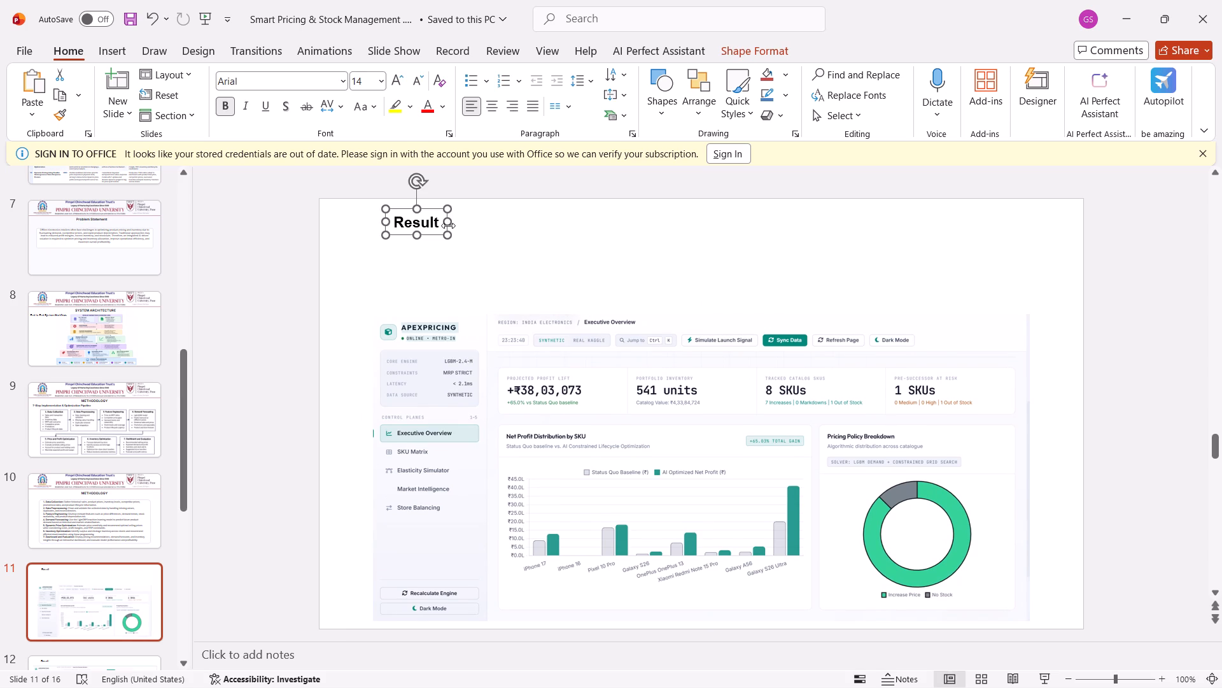
{"action": "left_click_drag", "start_coordinate": [448, 226], "coordinate": [1085, 280]}
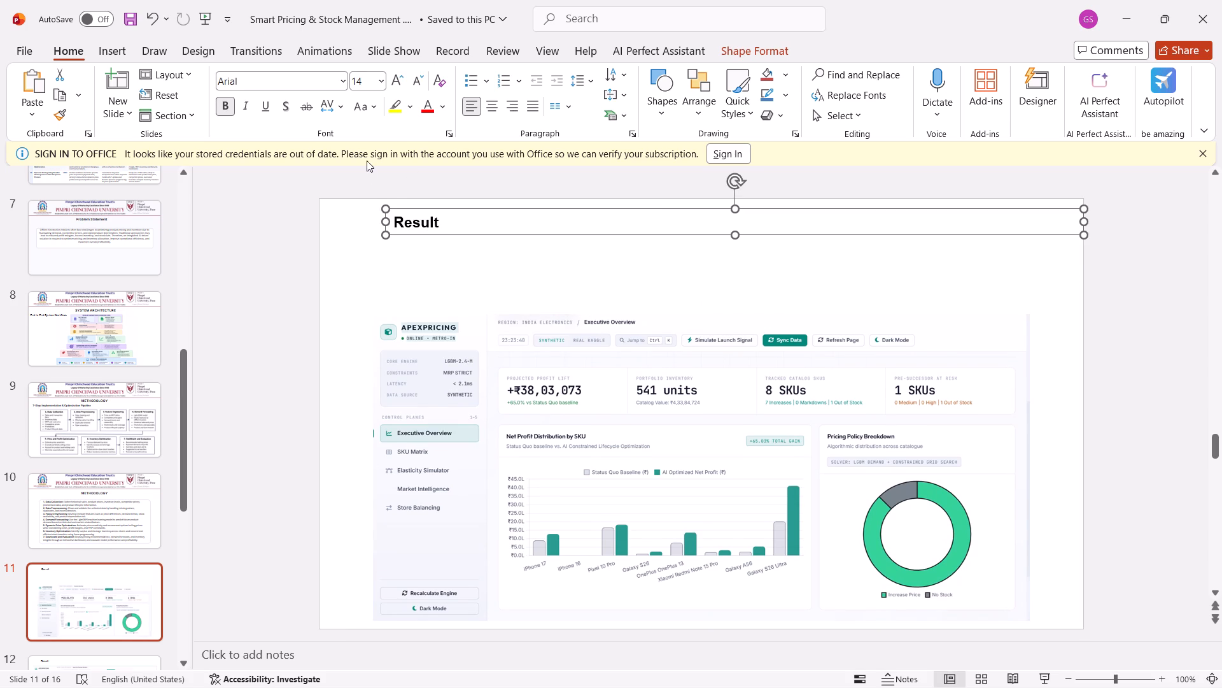
{"action": "left_click_drag", "start_coordinate": [383, 221], "coordinate": [313, 219]}
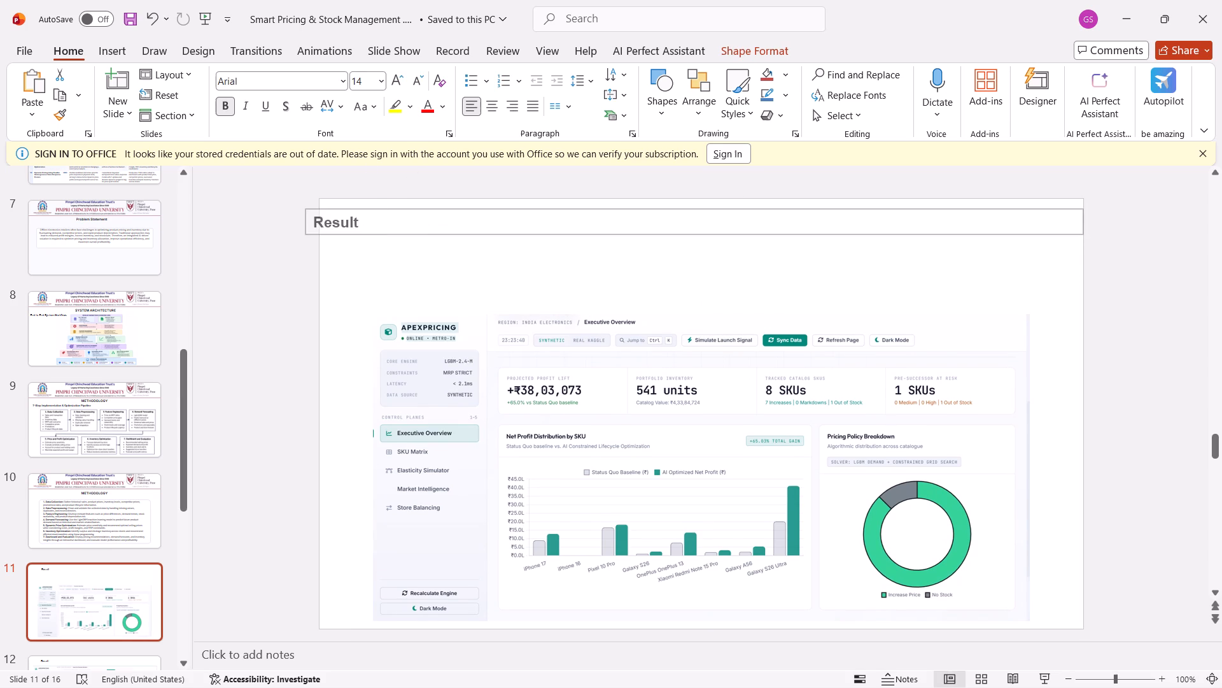
{"action": "left_click_drag", "start_coordinate": [313, 219], "coordinate": [321, 216]}
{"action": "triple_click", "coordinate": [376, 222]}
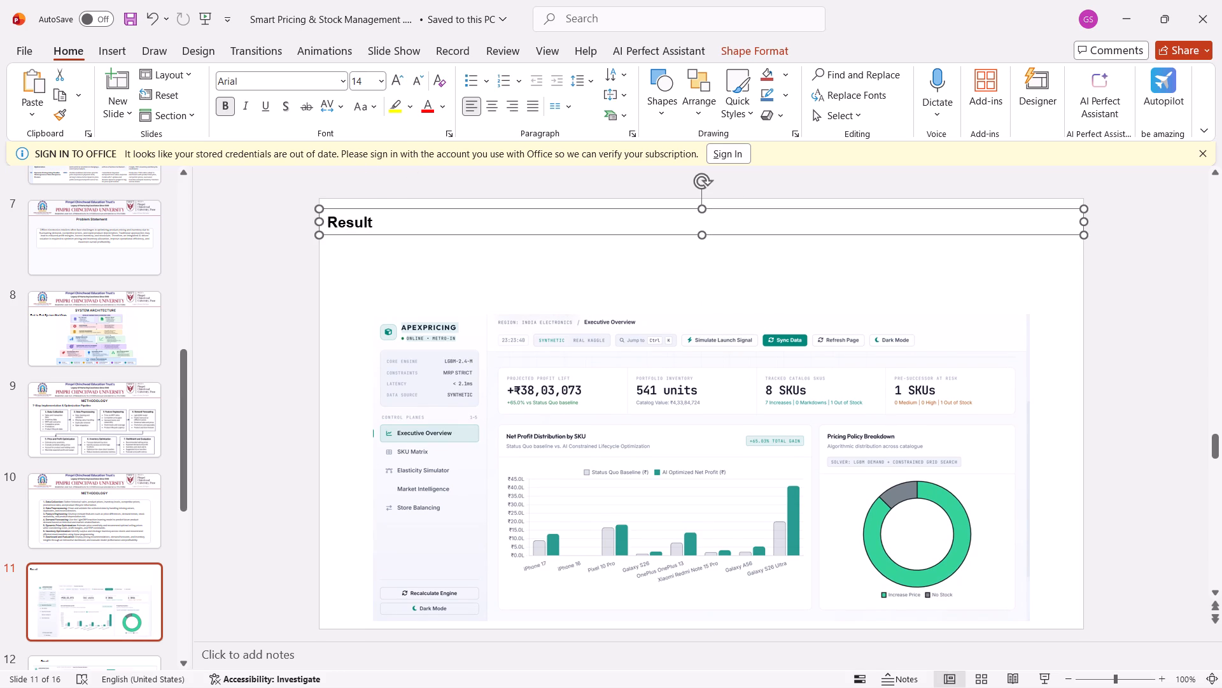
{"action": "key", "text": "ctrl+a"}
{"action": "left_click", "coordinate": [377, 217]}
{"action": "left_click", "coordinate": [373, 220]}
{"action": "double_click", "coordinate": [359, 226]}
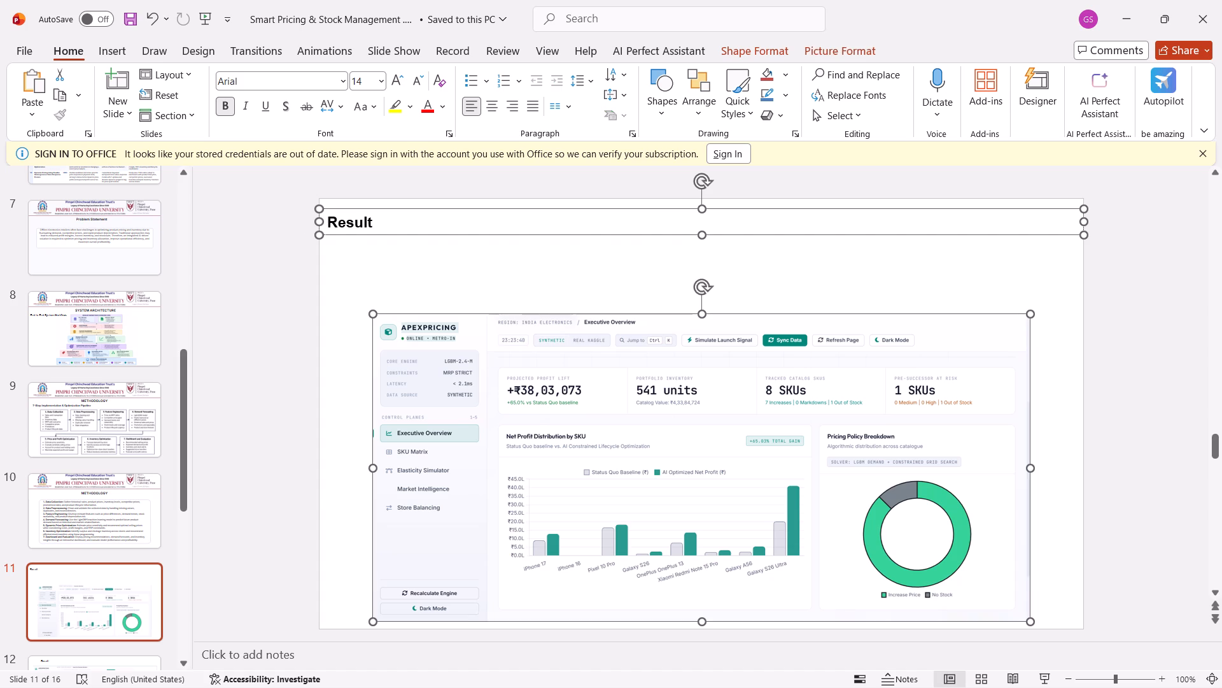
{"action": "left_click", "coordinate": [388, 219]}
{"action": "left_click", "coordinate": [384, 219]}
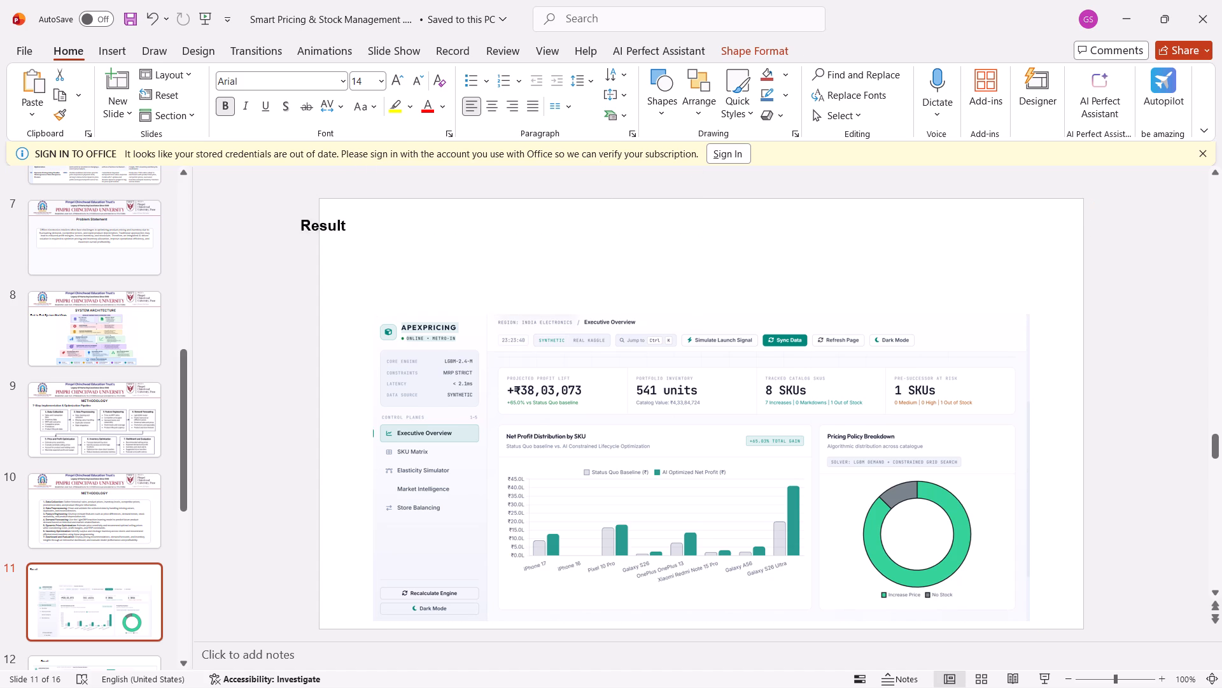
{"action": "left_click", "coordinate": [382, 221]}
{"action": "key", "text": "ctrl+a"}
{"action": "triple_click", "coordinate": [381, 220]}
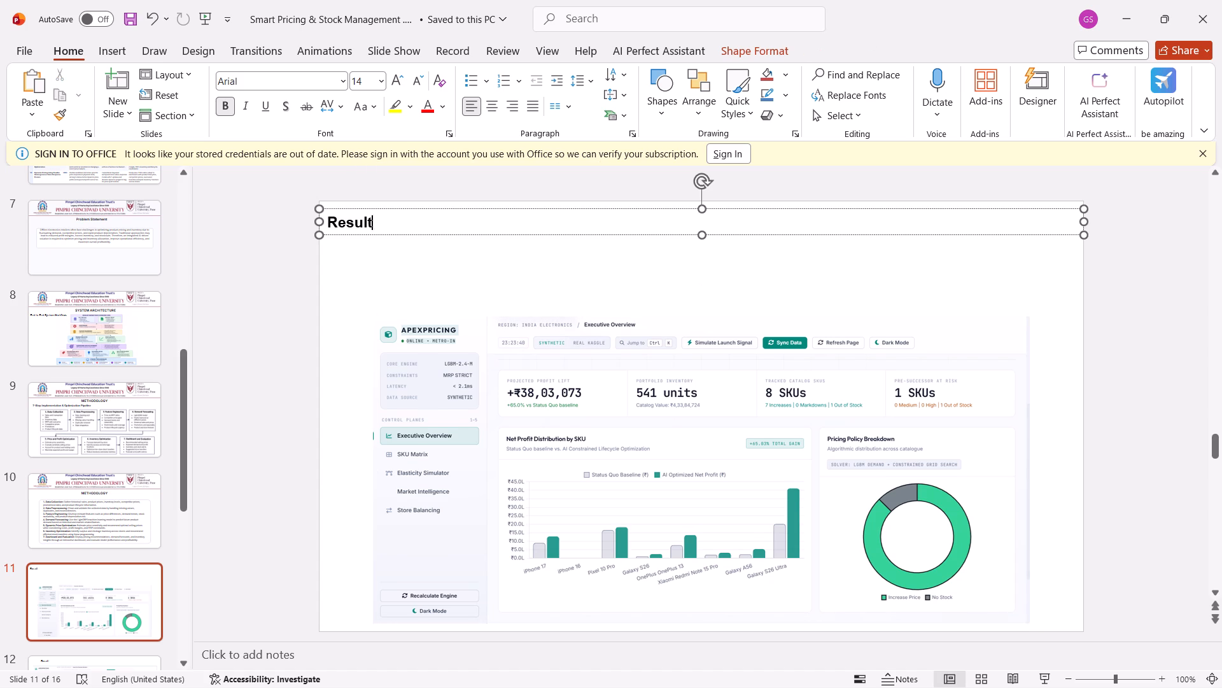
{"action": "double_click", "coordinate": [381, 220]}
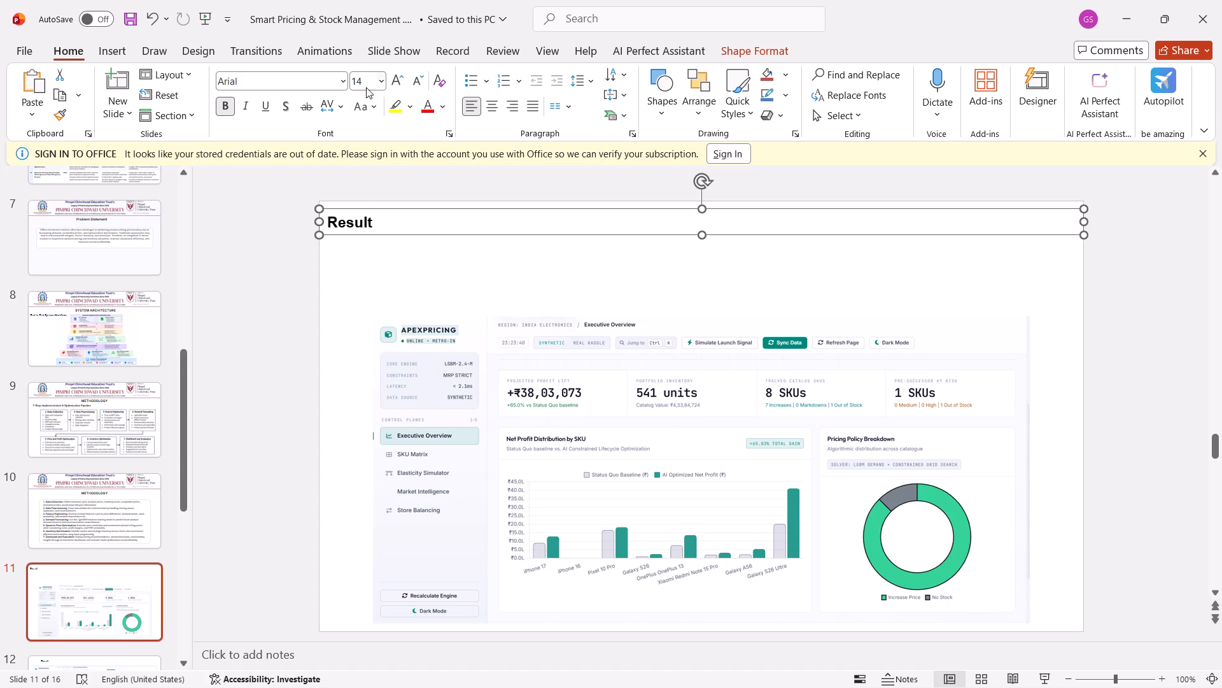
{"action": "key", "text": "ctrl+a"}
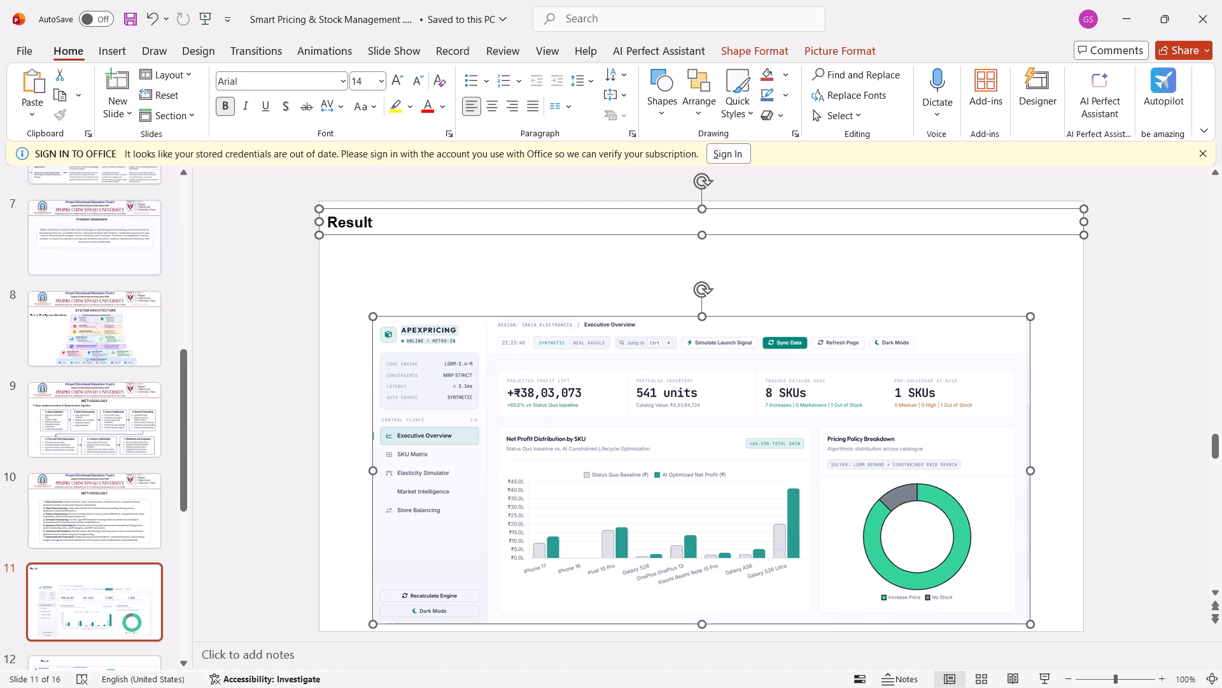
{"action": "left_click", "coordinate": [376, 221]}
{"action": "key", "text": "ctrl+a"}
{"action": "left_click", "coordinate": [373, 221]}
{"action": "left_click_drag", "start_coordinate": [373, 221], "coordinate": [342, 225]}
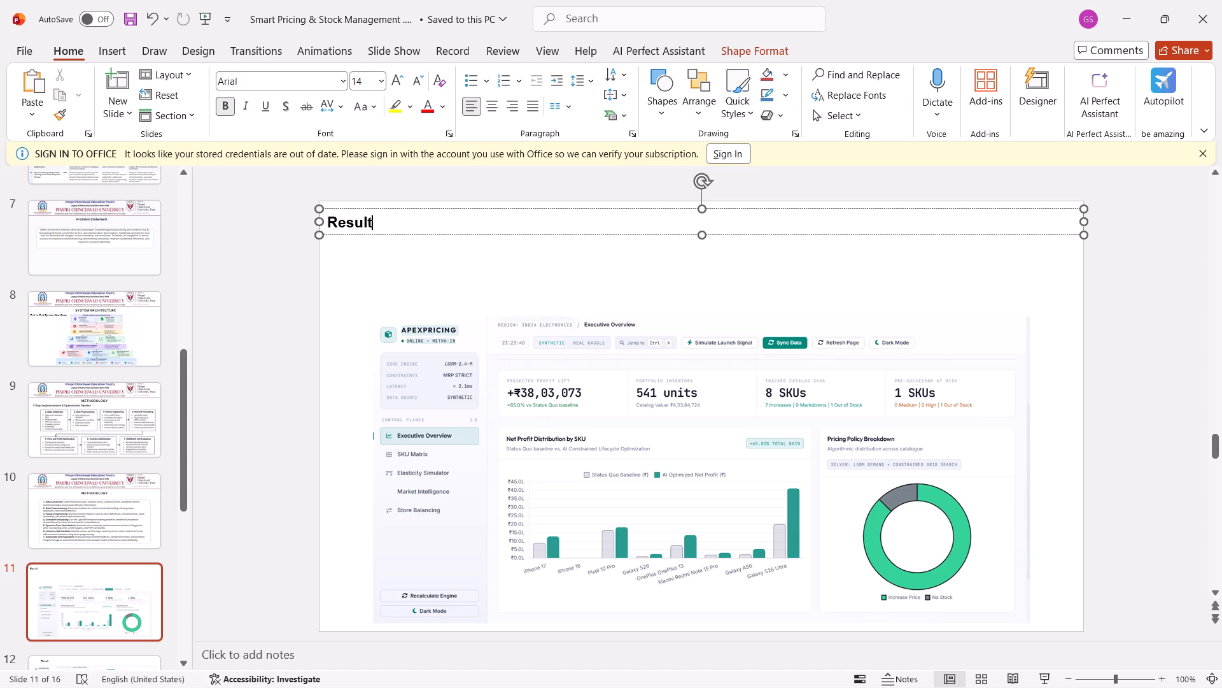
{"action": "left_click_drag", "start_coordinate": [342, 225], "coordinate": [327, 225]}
Set the Result heading text to font size 18 and centre it.
{"action": "left_click_drag", "start_coordinate": [328, 219], "coordinate": [398, 227]}
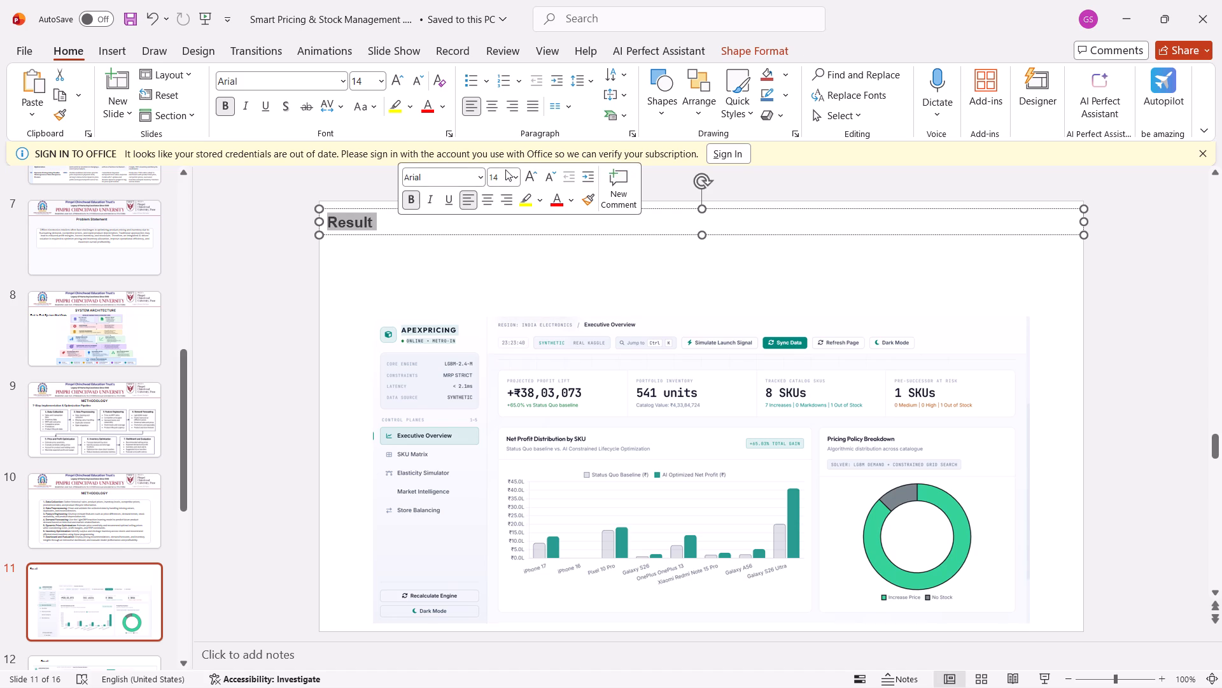
{"action": "left_click", "coordinate": [505, 169]}
{"action": "left_click", "coordinate": [493, 173]}
{"action": "type", "text": "18"}
{"action": "key", "text": "Return"}
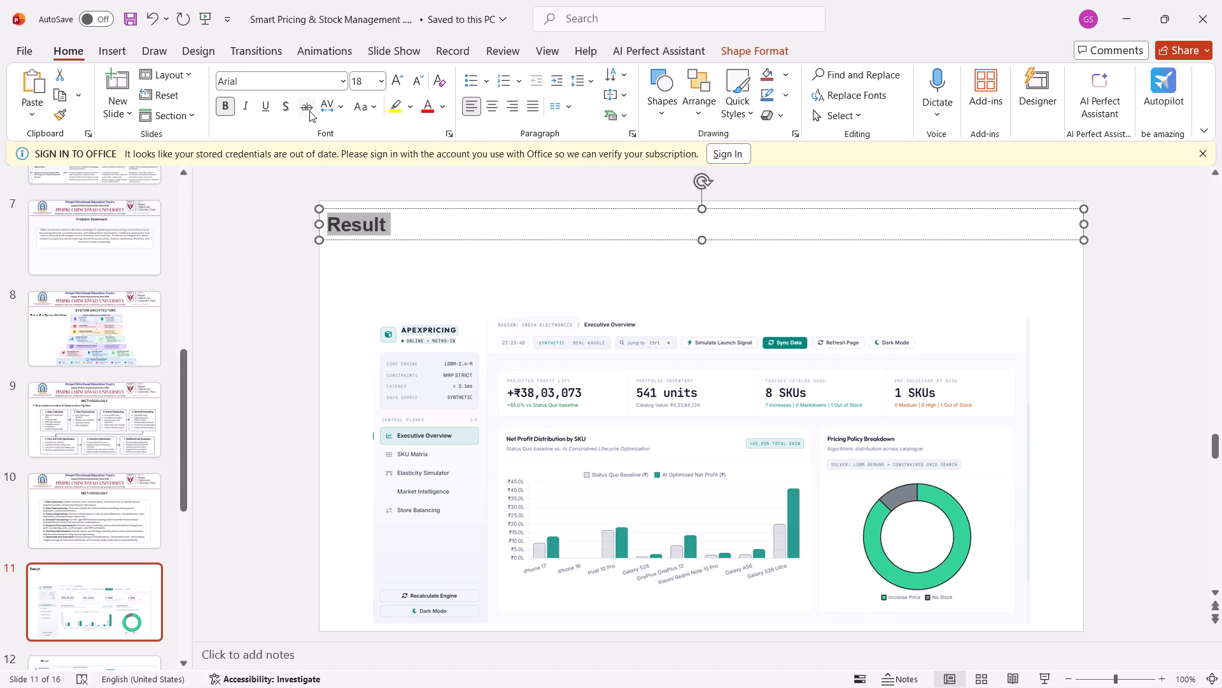
{"action": "left_click", "coordinate": [490, 109]}
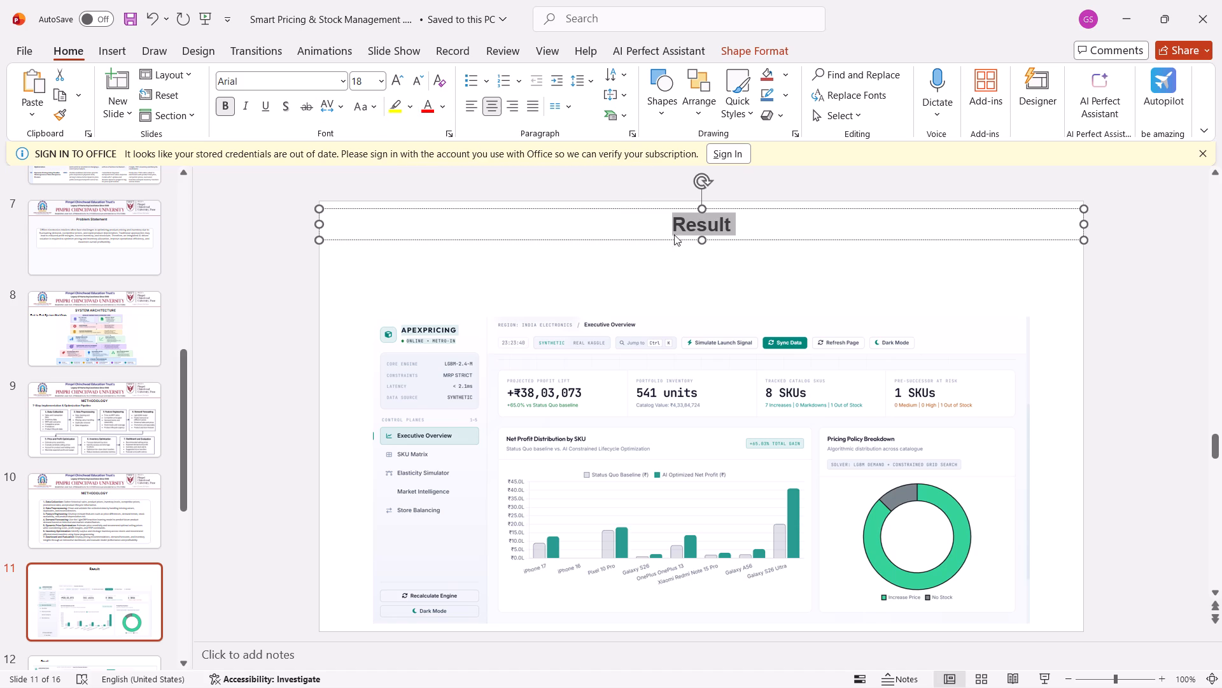
Move the Result heading straight down to just above the dashboard screenshot.
{"action": "left_click_drag", "start_coordinate": [623, 210], "coordinate": [619, 271]}
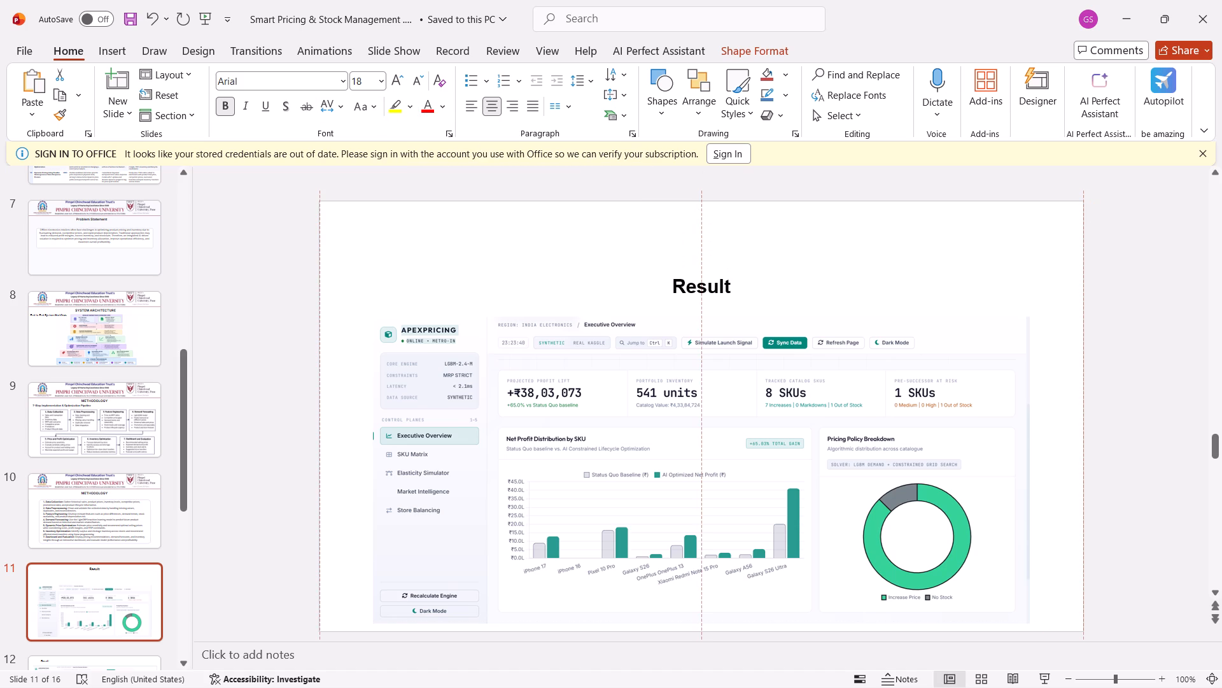
{"action": "left_click_drag", "start_coordinate": [619, 271], "coordinate": [621, 285]}
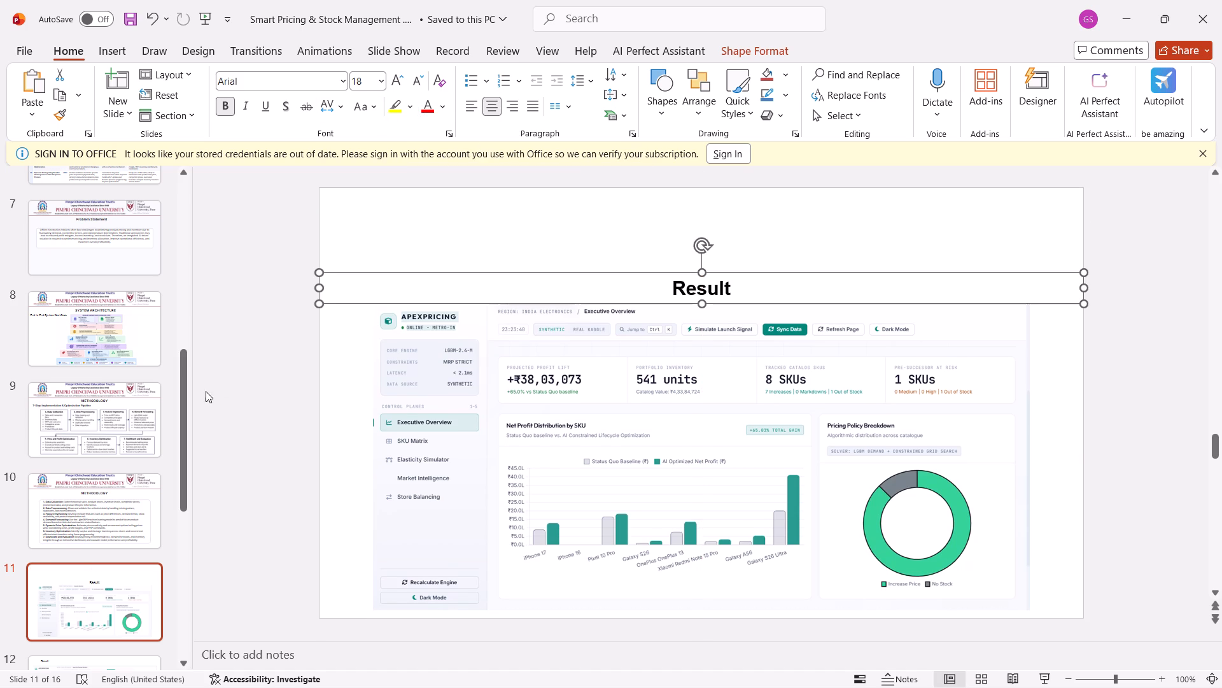
{"action": "left_click", "coordinate": [238, 394]}
Copy the university header image from slide 10 and paste it at the top of slide 11.
{"action": "left_click", "coordinate": [85, 508]}
{"action": "left_click", "coordinate": [540, 252]}
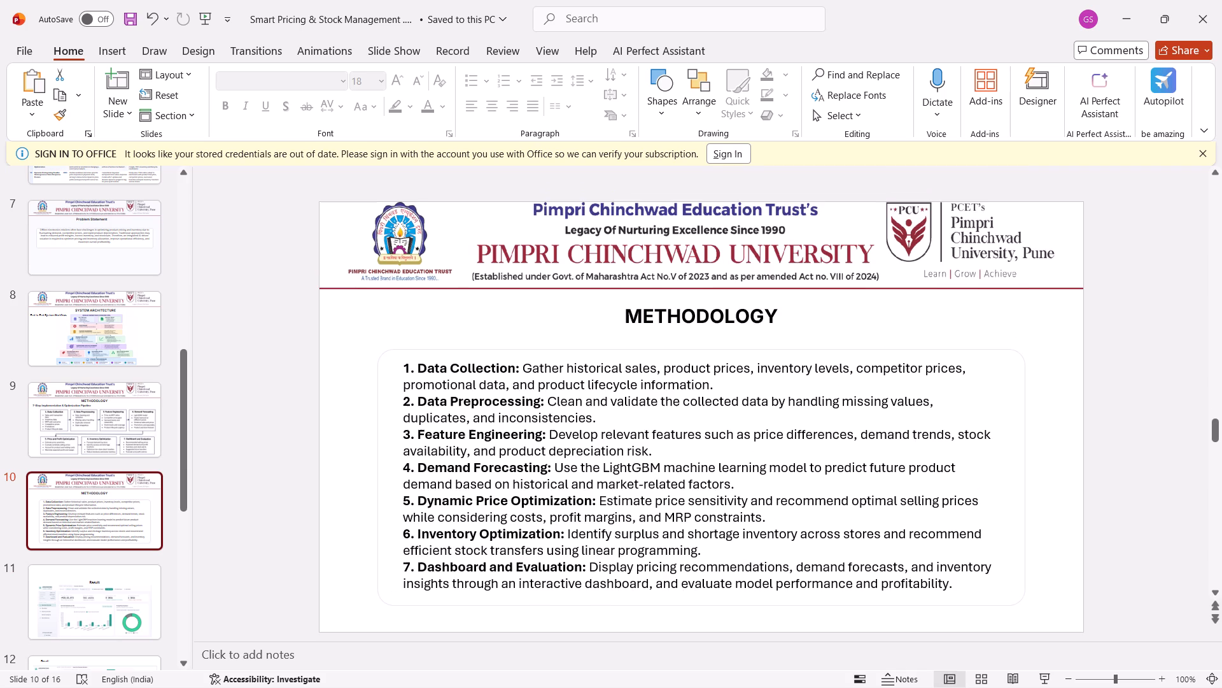
{"action": "key", "text": "ctrl+c"}
{"action": "left_click", "coordinate": [94, 596]}
{"action": "key", "text": "ctrl+v"}
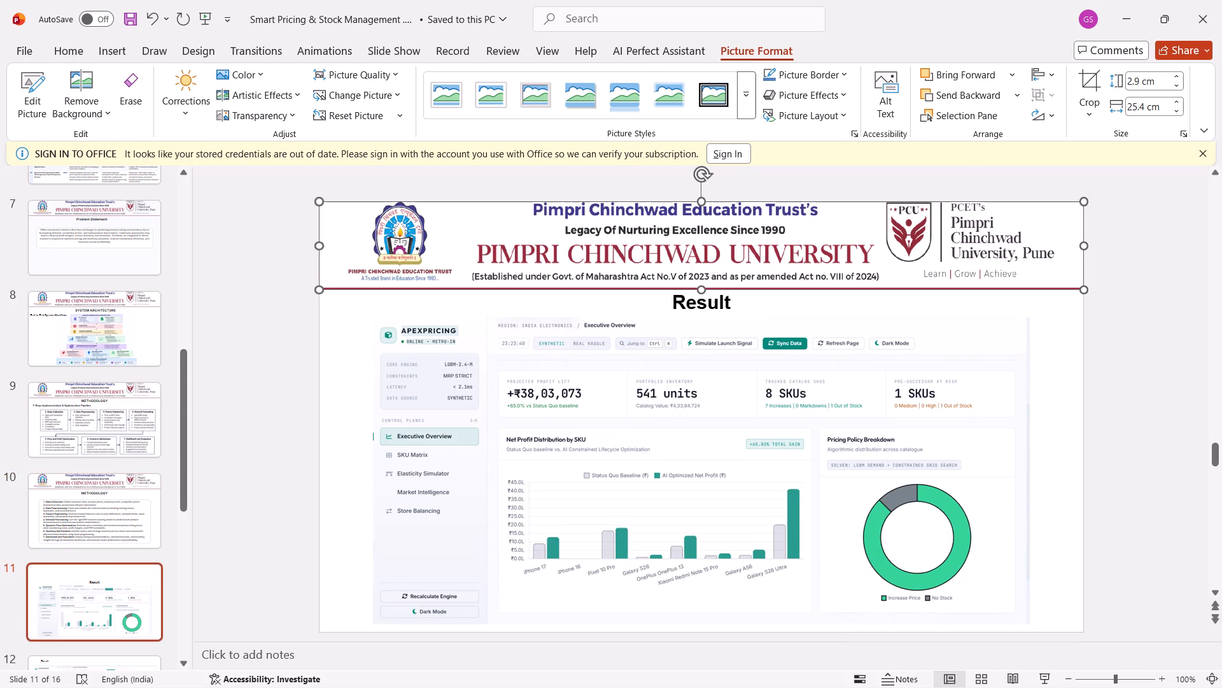
{"action": "left_click", "coordinate": [281, 356]}
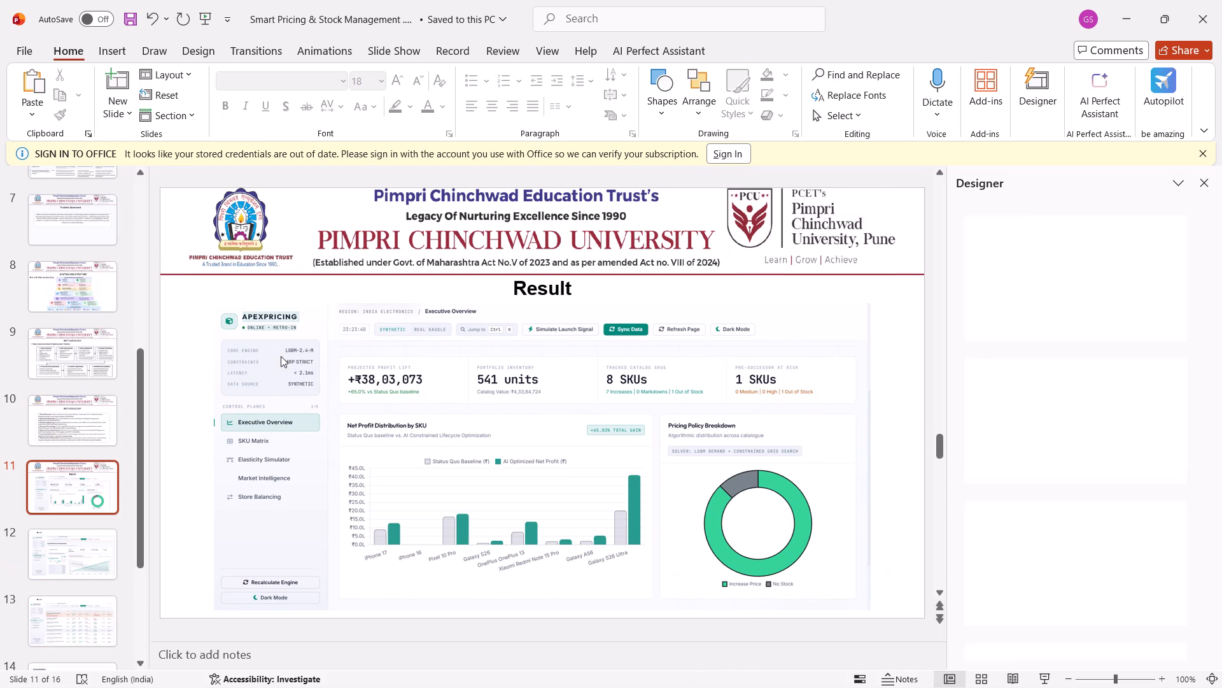
Close the Designer pane and save the presentation.
{"action": "left_click", "coordinate": [1201, 178]}
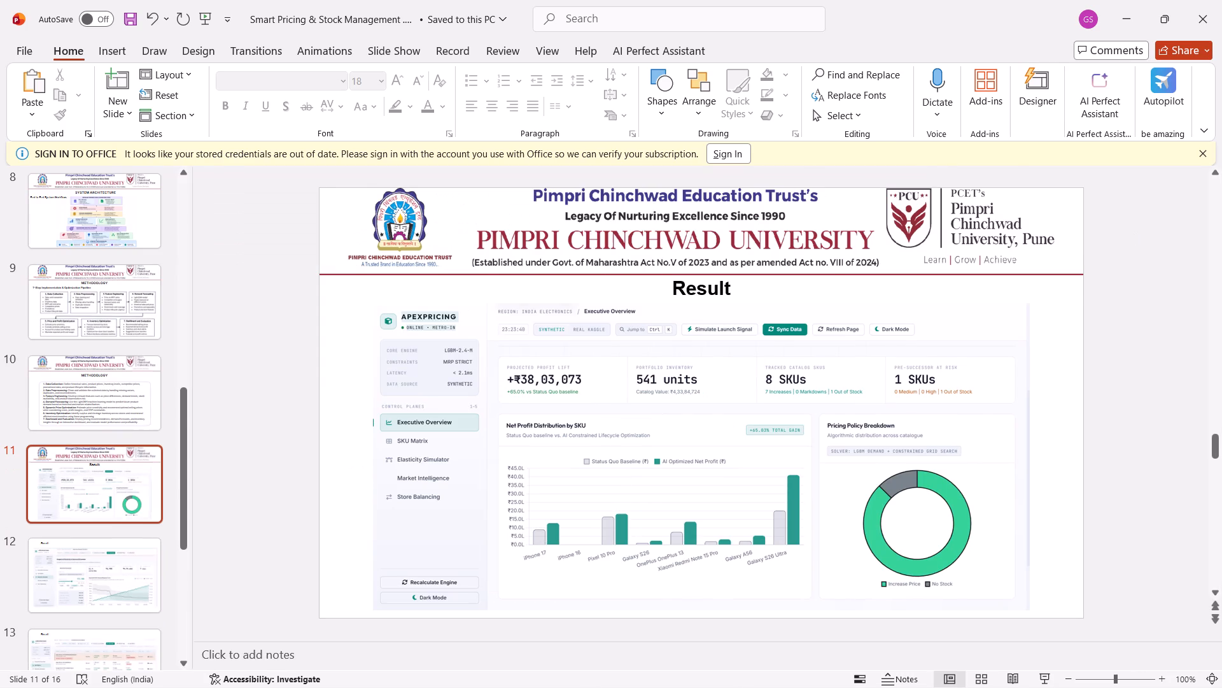
{"action": "left_click", "coordinate": [1153, 387]}
{"action": "key", "text": "ctrl+s"}
Copy the centred Result heading's text box from slide 11.
{"action": "left_click", "coordinate": [83, 580]}
{"action": "left_click", "coordinate": [95, 480]}
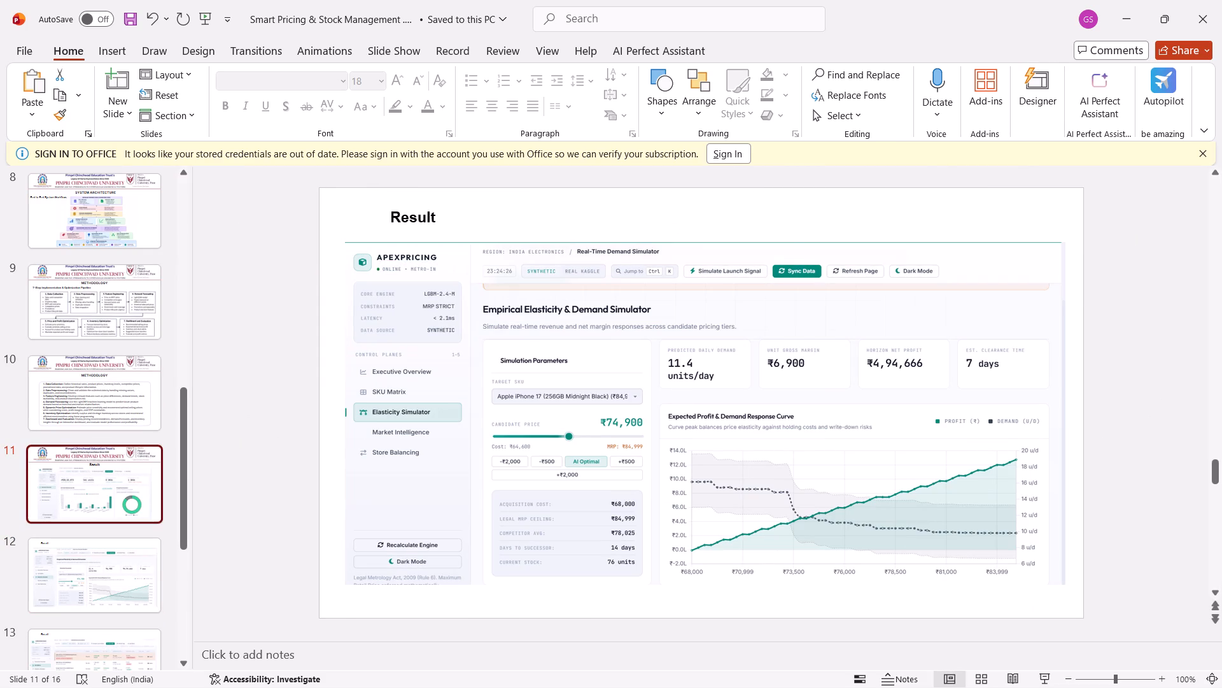
{"action": "left_click", "coordinate": [100, 492]}
{"action": "left_click", "coordinate": [705, 288]}
{"action": "left_click", "coordinate": [787, 294]}
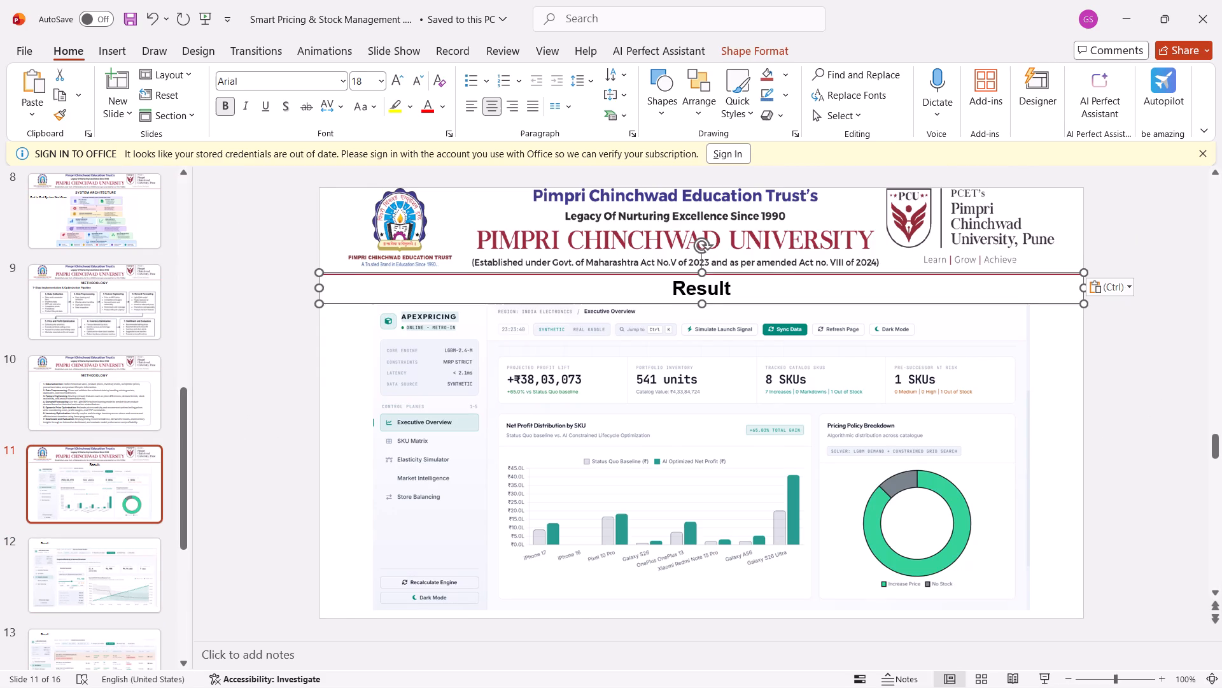
{"action": "key", "text": "ctrl+c"}
Delete the old Result heading above the dashboard screenshot on slide 12.
{"action": "left_click", "coordinate": [94, 594]}
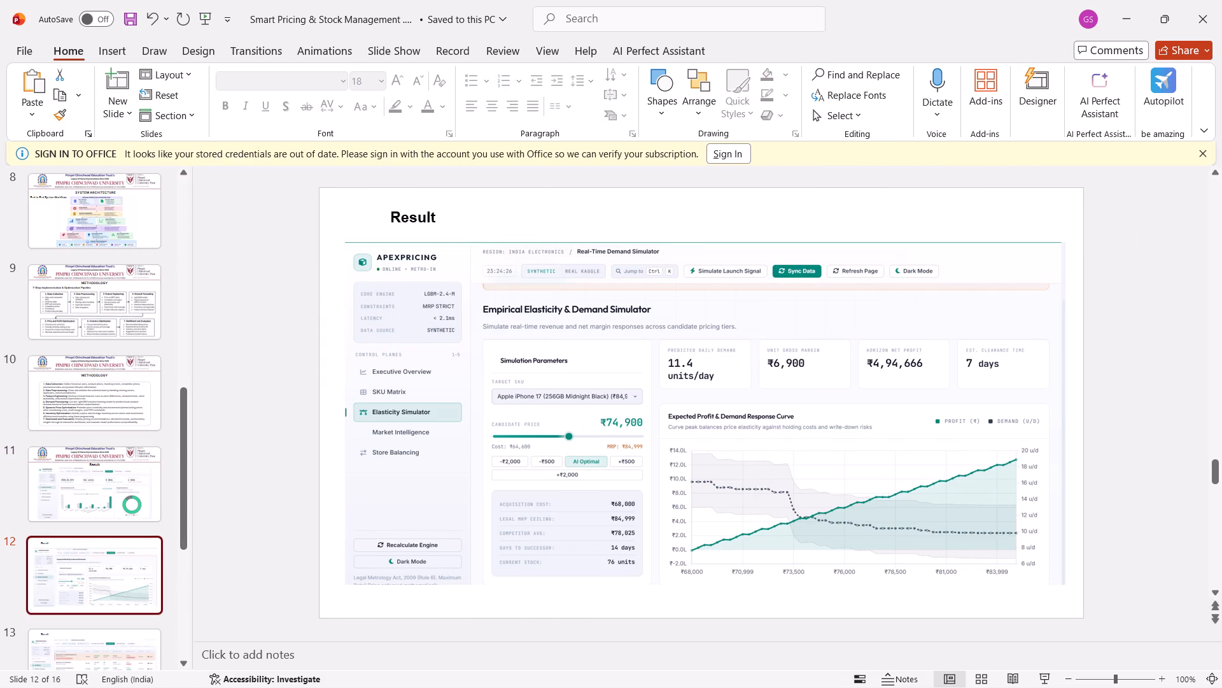
{"action": "left_click", "coordinate": [424, 237]}
{"action": "left_click", "coordinate": [425, 229]}
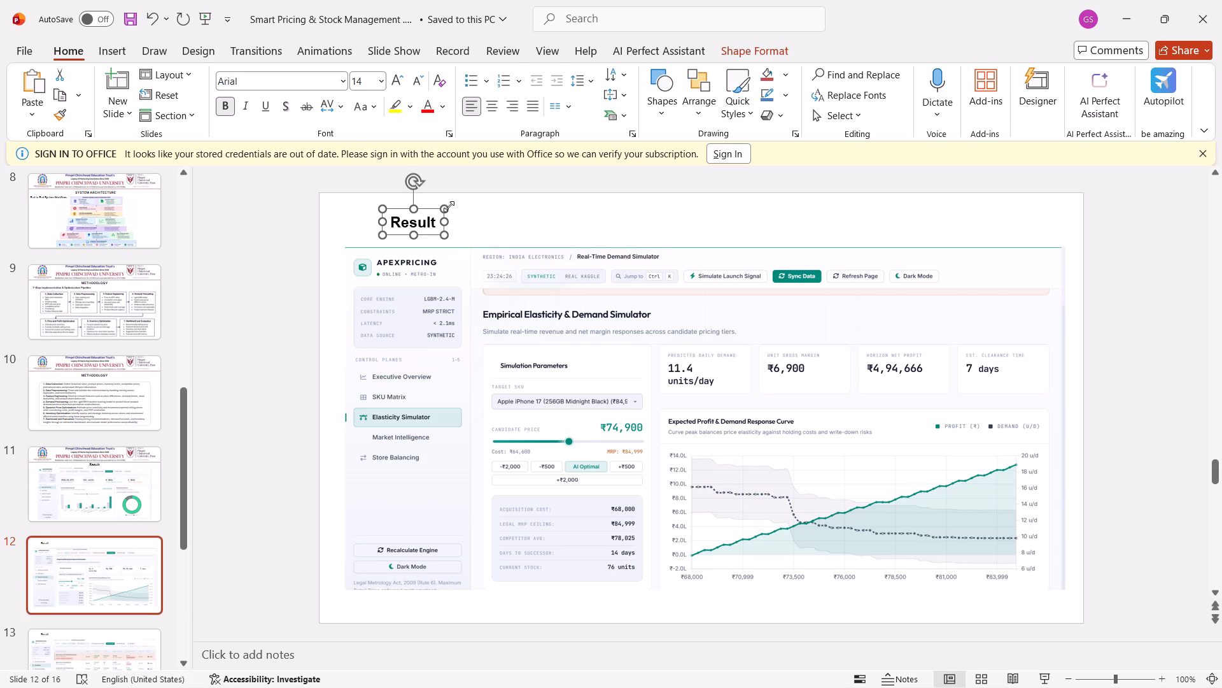
{"action": "left_click", "coordinate": [435, 208]}
{"action": "key", "text": "Delete"}
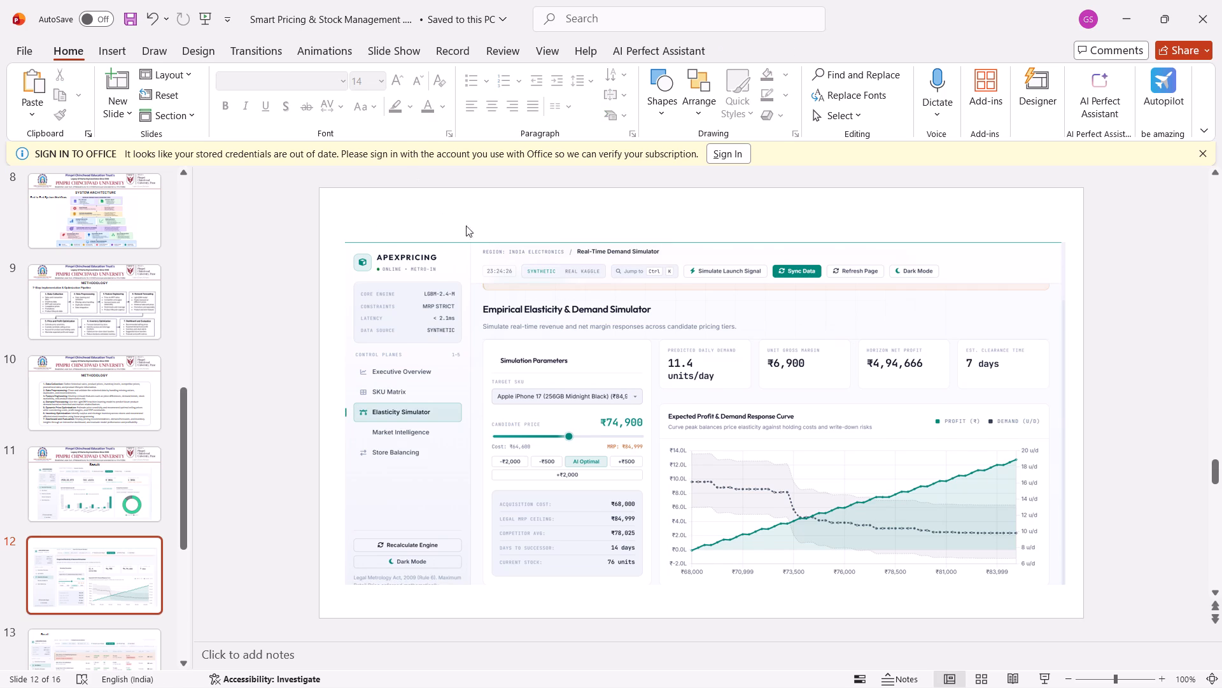
Shrink the Elasticity Simulator screenshot on slide 12 and move it down, leaving room above for the header and heading.
{"action": "left_click", "coordinate": [488, 231]}
{"action": "left_click", "coordinate": [479, 276]}
{"action": "left_click_drag", "start_coordinate": [1064, 240], "coordinate": [950, 295]}
{"action": "left_click_drag", "start_coordinate": [578, 416], "coordinate": [635, 440]}
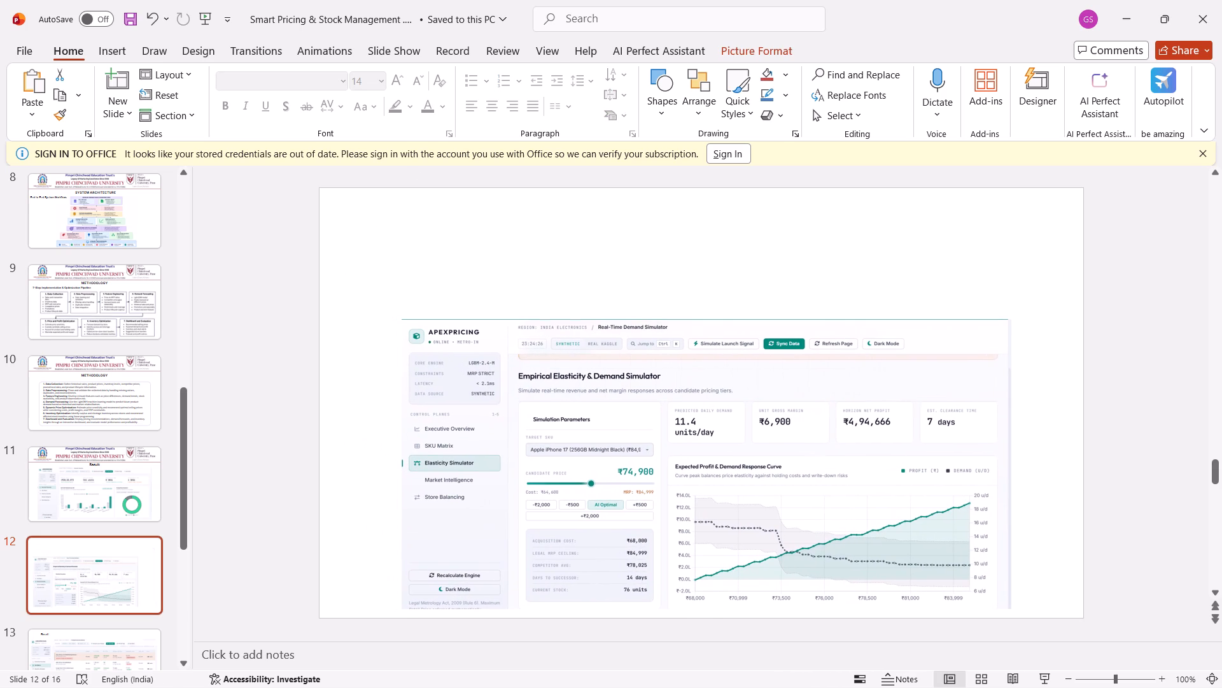
{"action": "left_click_drag", "start_coordinate": [635, 440], "coordinate": [637, 440]}
Paste the copied Result heading above the screenshot on slide 12.
{"action": "left_click", "coordinate": [517, 290]}
{"action": "key", "text": "ctrl+v"}
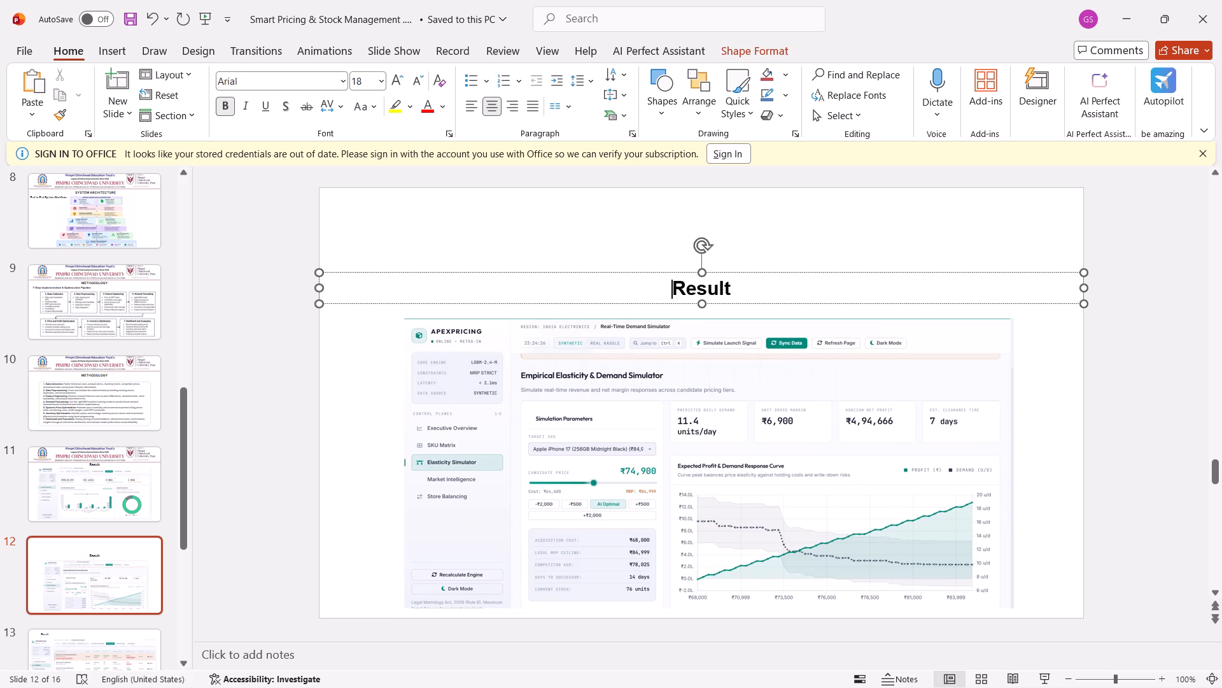
Copy the university header image from slide 11 and paste it at the top of slide 12.
{"action": "left_click", "coordinate": [90, 461]}
{"action": "left_click", "coordinate": [509, 233]}
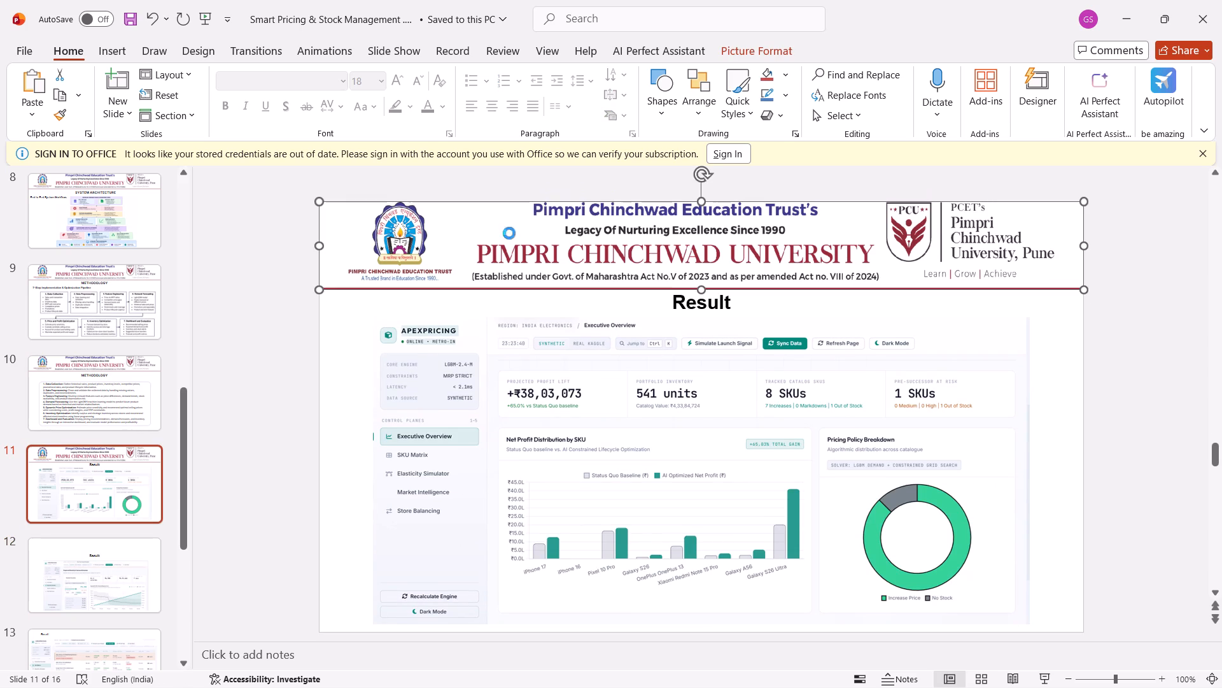
{"action": "key", "text": "ctrl+c"}
{"action": "left_click", "coordinate": [106, 596]}
{"action": "key", "text": "ctrl+v"}
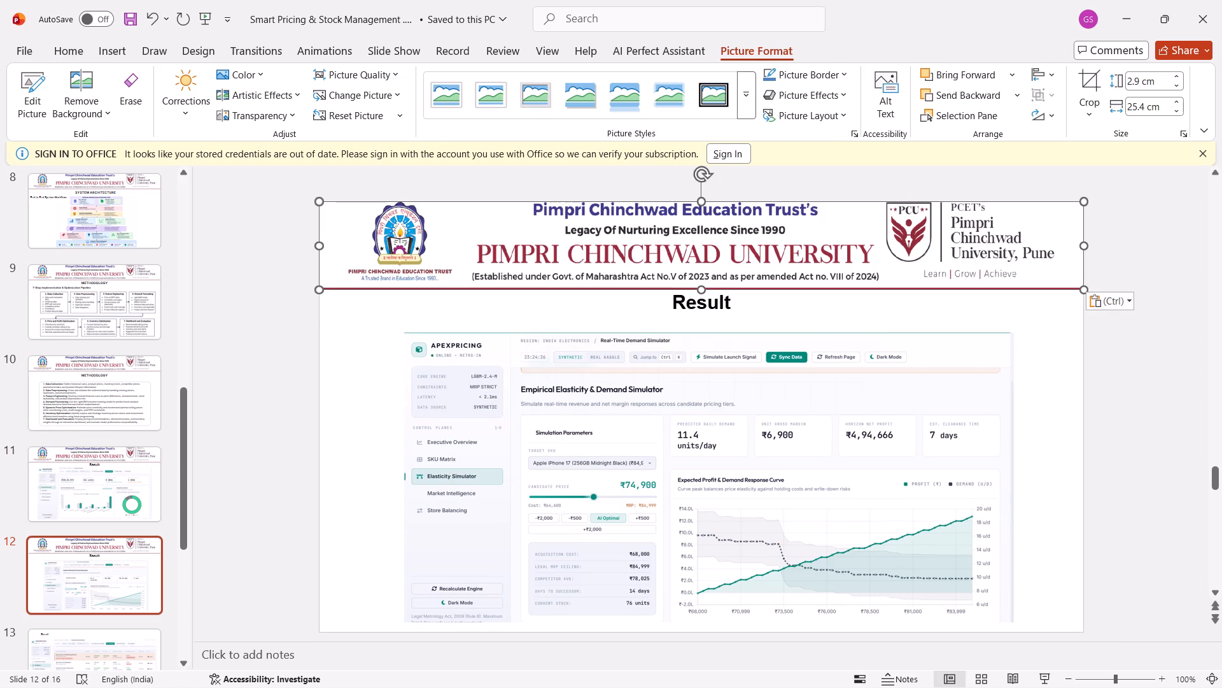
Enlarge slide 12's screenshot to about 10.13 by 21.29 cm, centre it just beneath the Result heading, and save.
{"action": "left_click", "coordinate": [421, 433]}
{"action": "left_click_drag", "start_coordinate": [1015, 317], "coordinate": [1035, 312]}
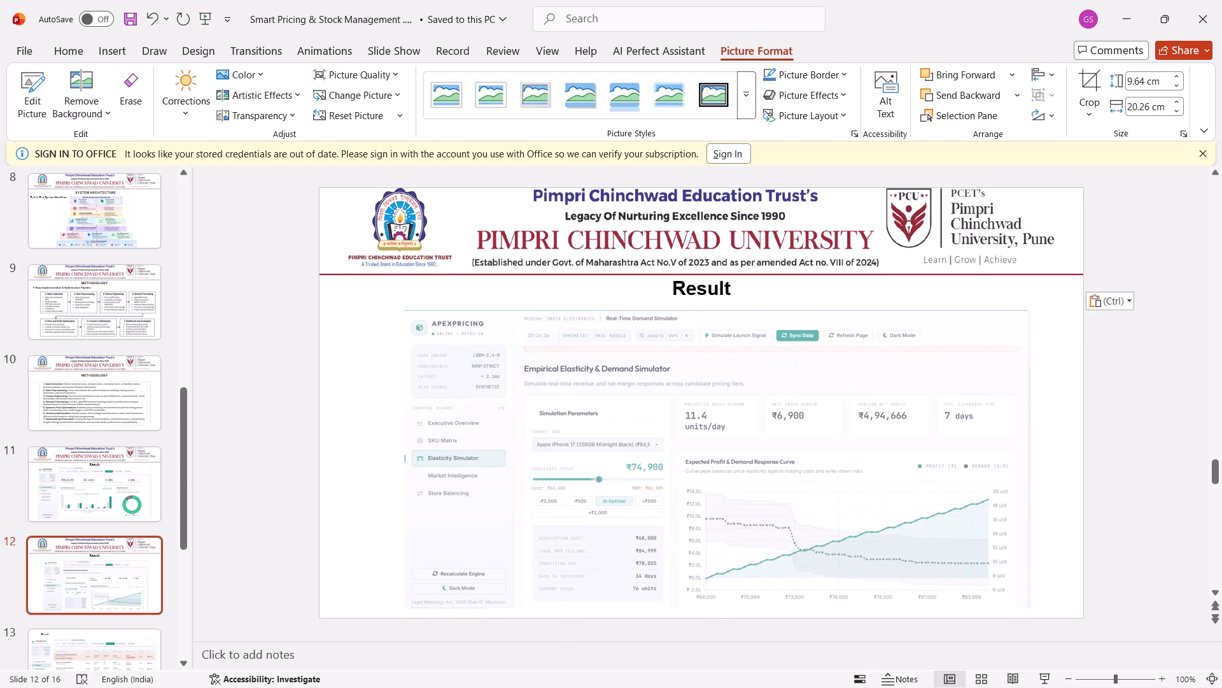
{"action": "left_click_drag", "start_coordinate": [1035, 312], "coordinate": [1045, 308]}
{"action": "left_click_drag", "start_coordinate": [693, 406], "coordinate": [691, 406]}
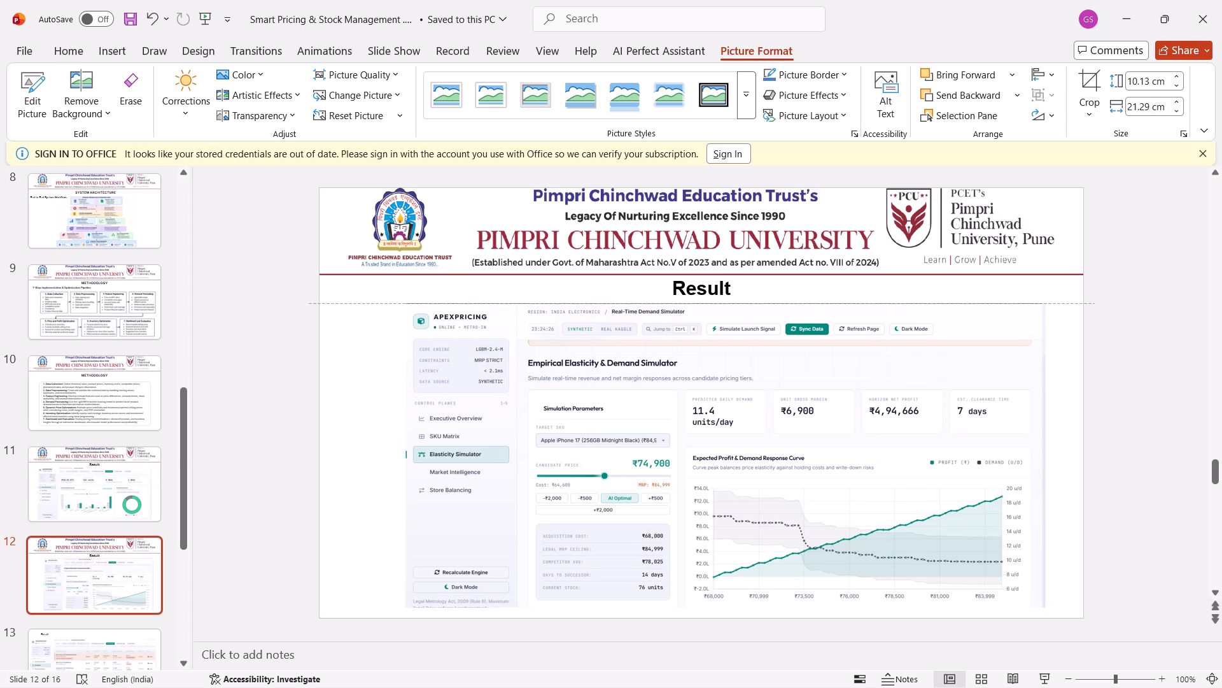
{"action": "left_click_drag", "start_coordinate": [691, 406], "coordinate": [682, 412]}
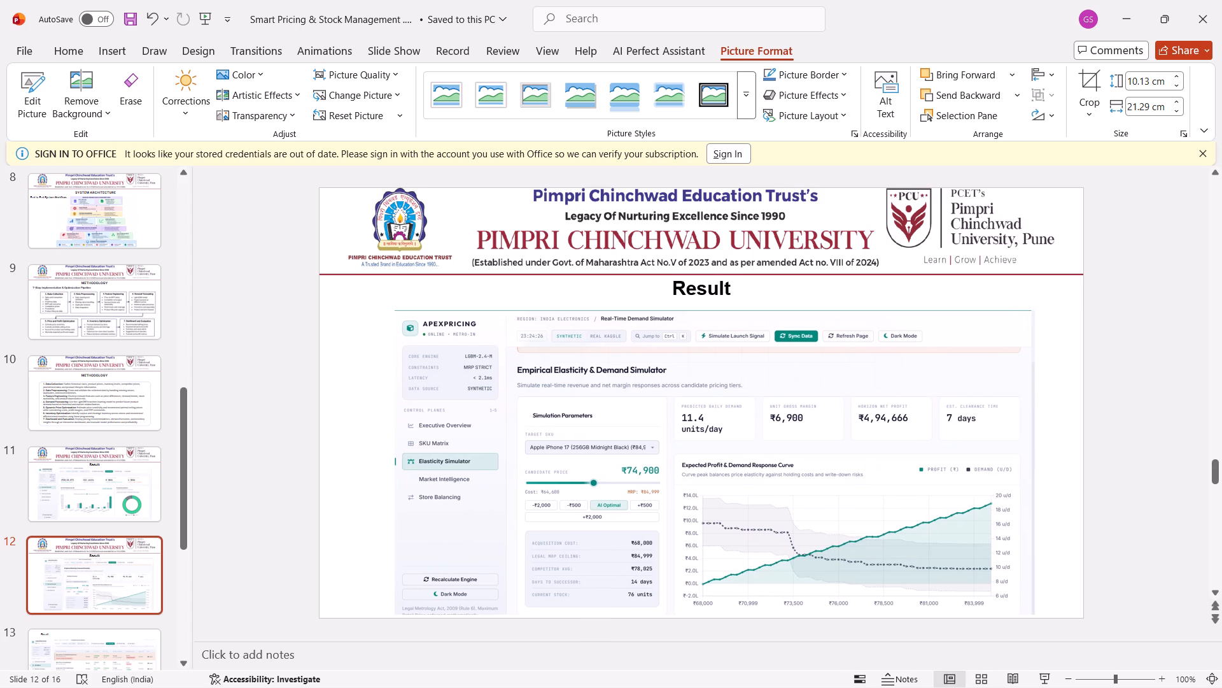
{"action": "left_click_drag", "start_coordinate": [682, 412], "coordinate": [676, 401]}
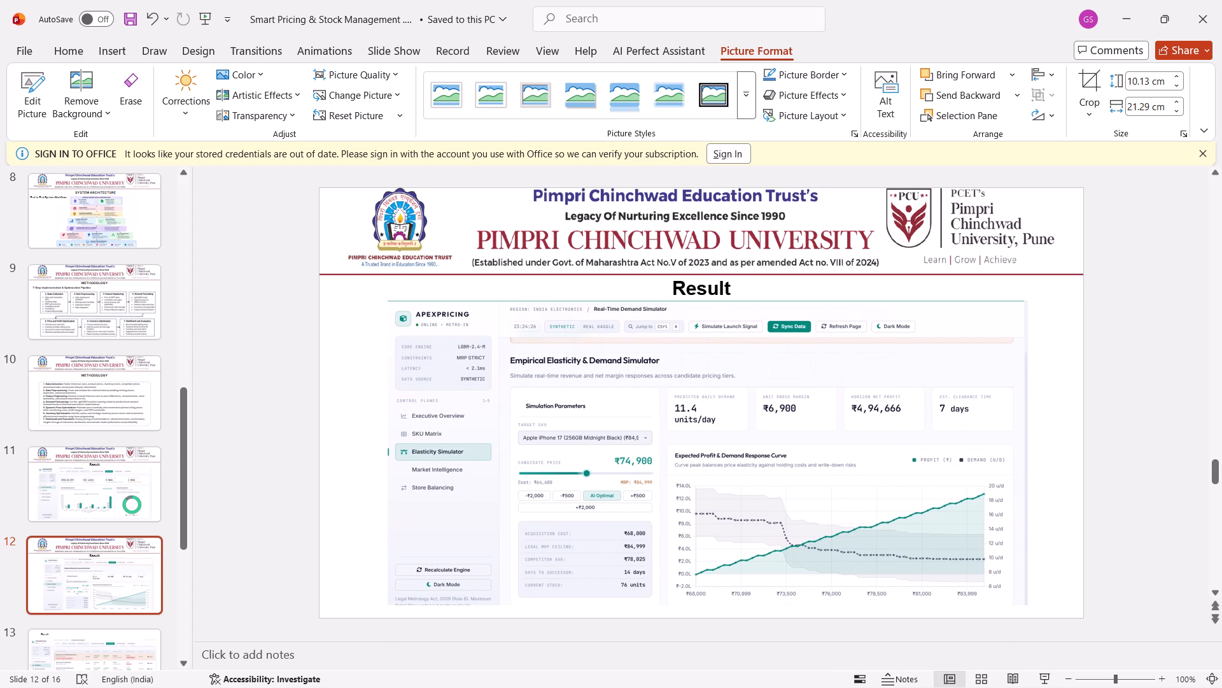
{"action": "left_click_drag", "start_coordinate": [676, 401], "coordinate": [677, 407]}
{"action": "left_click", "coordinate": [734, 316]}
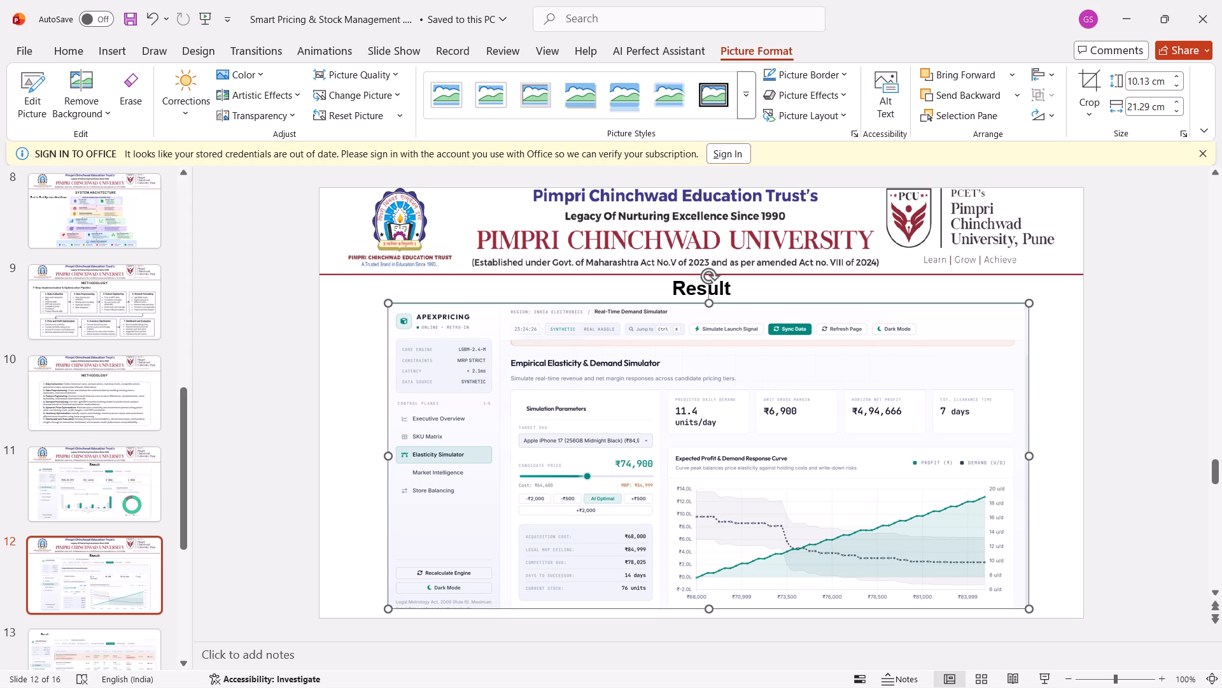
{"action": "left_click", "coordinate": [1118, 318]}
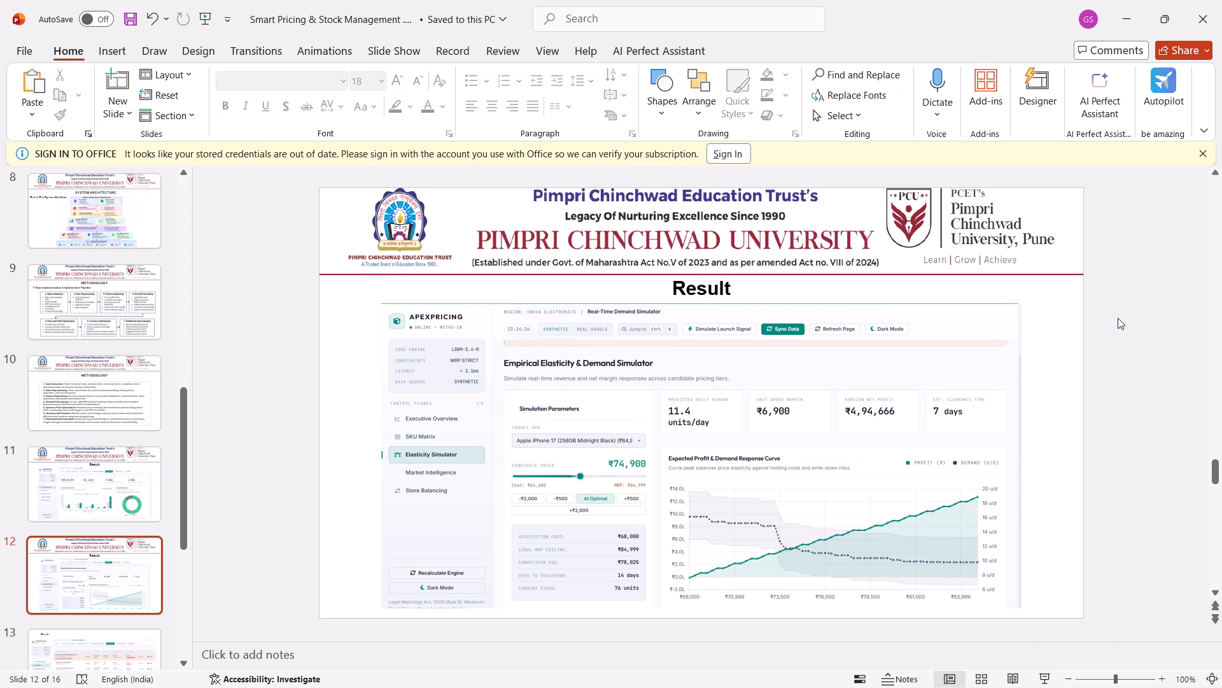
{"action": "key", "text": "ctrl+s"}
Shrink the SKU Matrix screenshot on slide 13 and centre it in the lower part of the slide.
{"action": "left_click", "coordinate": [60, 492]}
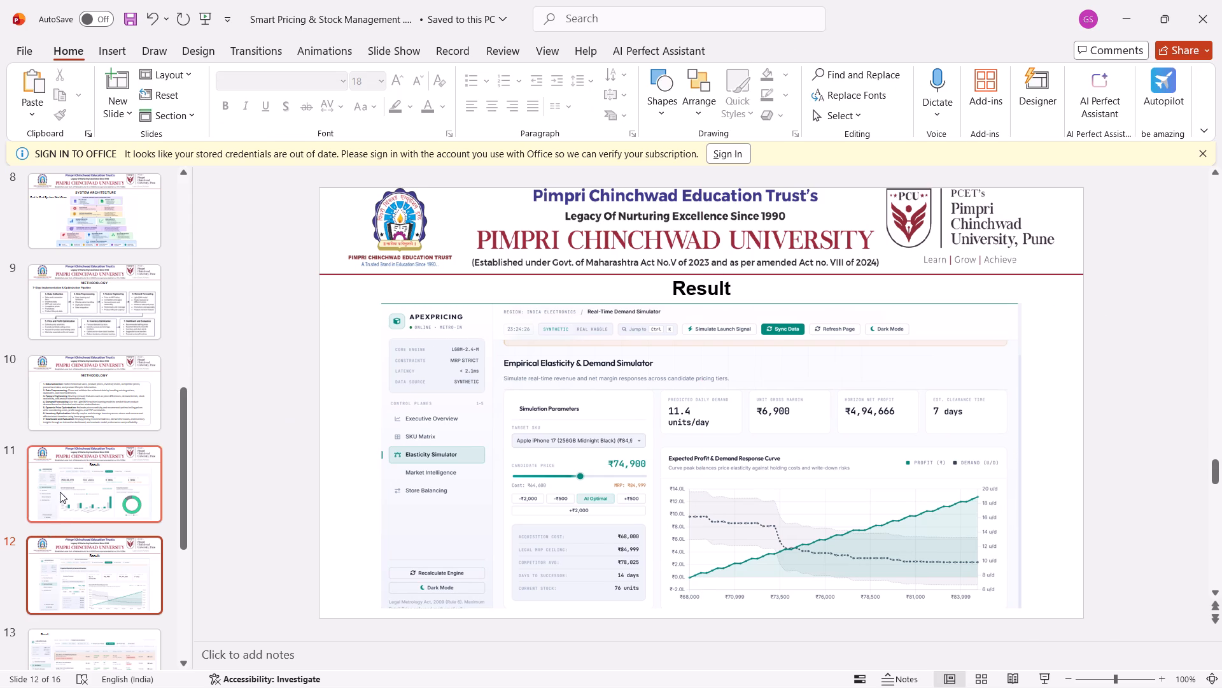
{"action": "left_click", "coordinate": [72, 570]}
{"action": "scroll", "coordinate": [92, 494], "scroll_direction": "down", "scroll_amount": 1}
{"action": "left_click", "coordinate": [71, 610]}
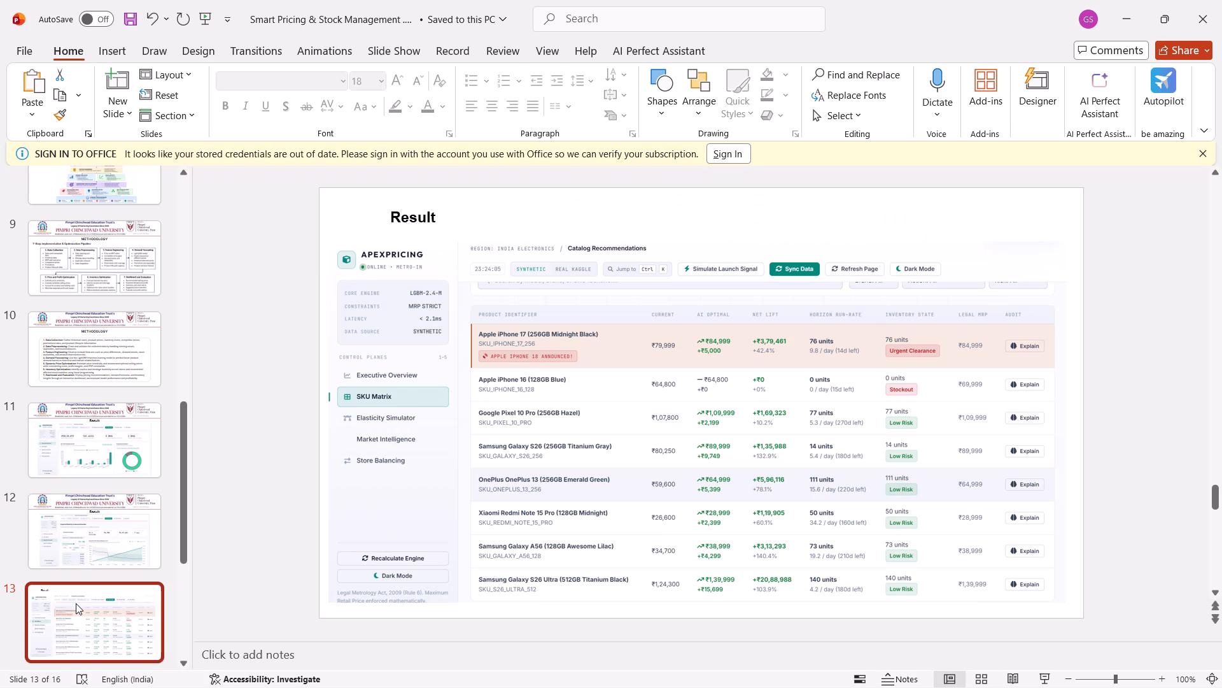
{"action": "left_click", "coordinate": [458, 409]}
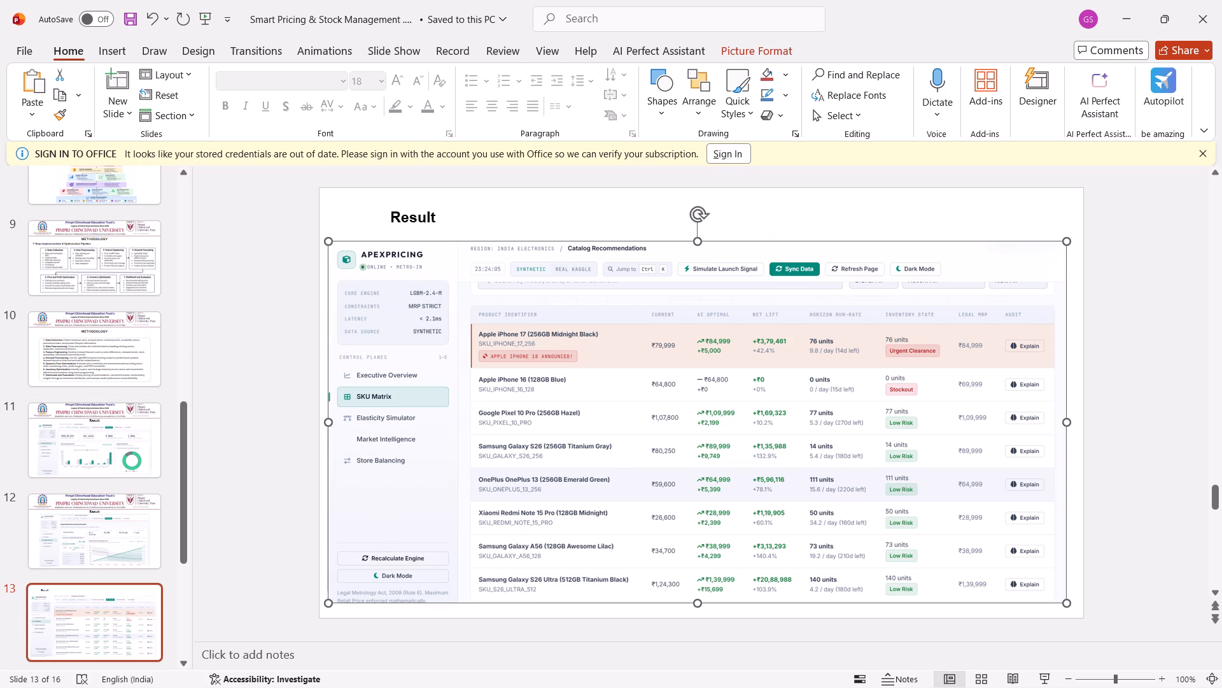
{"action": "left_click_drag", "start_coordinate": [1069, 243], "coordinate": [962, 313]}
{"action": "left_click_drag", "start_coordinate": [596, 422], "coordinate": [659, 434]}
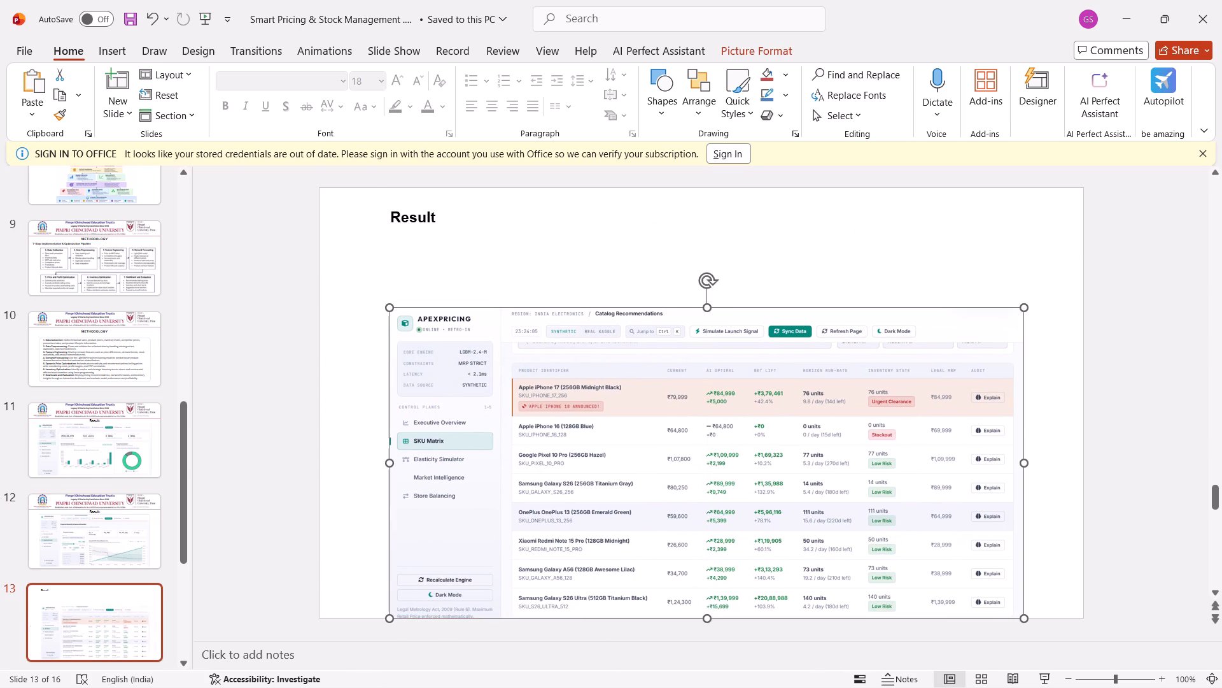
{"action": "left_click_drag", "start_coordinate": [680, 403], "coordinate": [670, 404]}
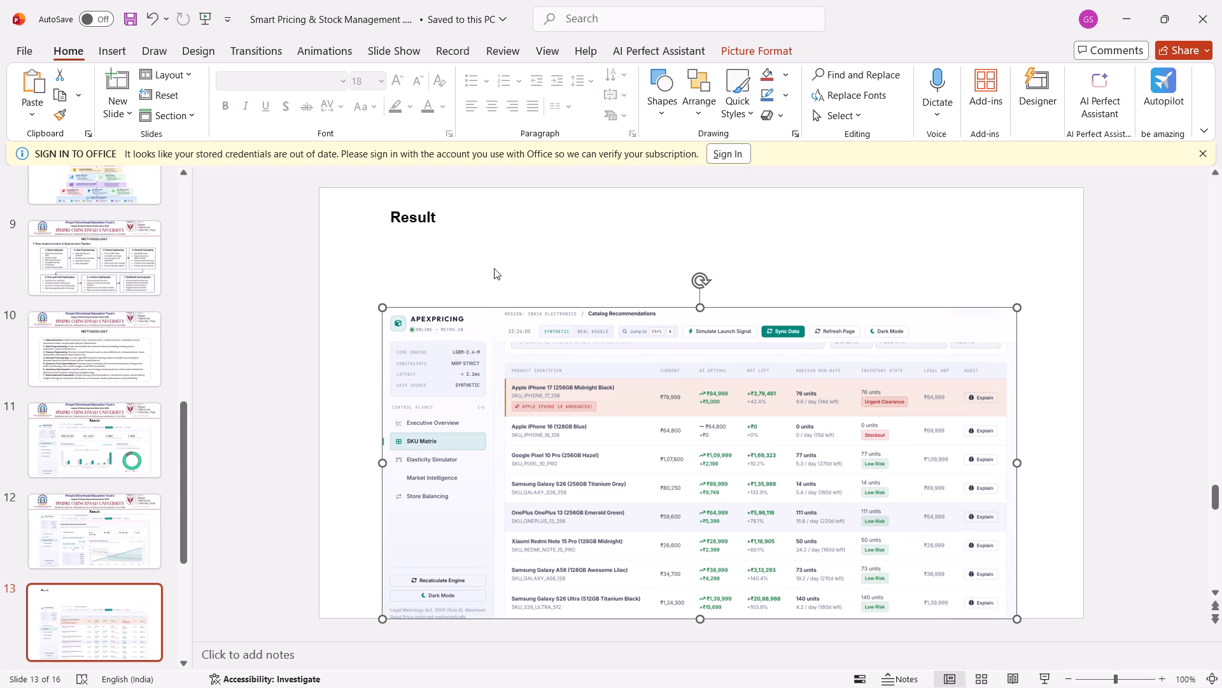
Delete the old Result heading on slide 13.
{"action": "left_click", "coordinate": [424, 211]}
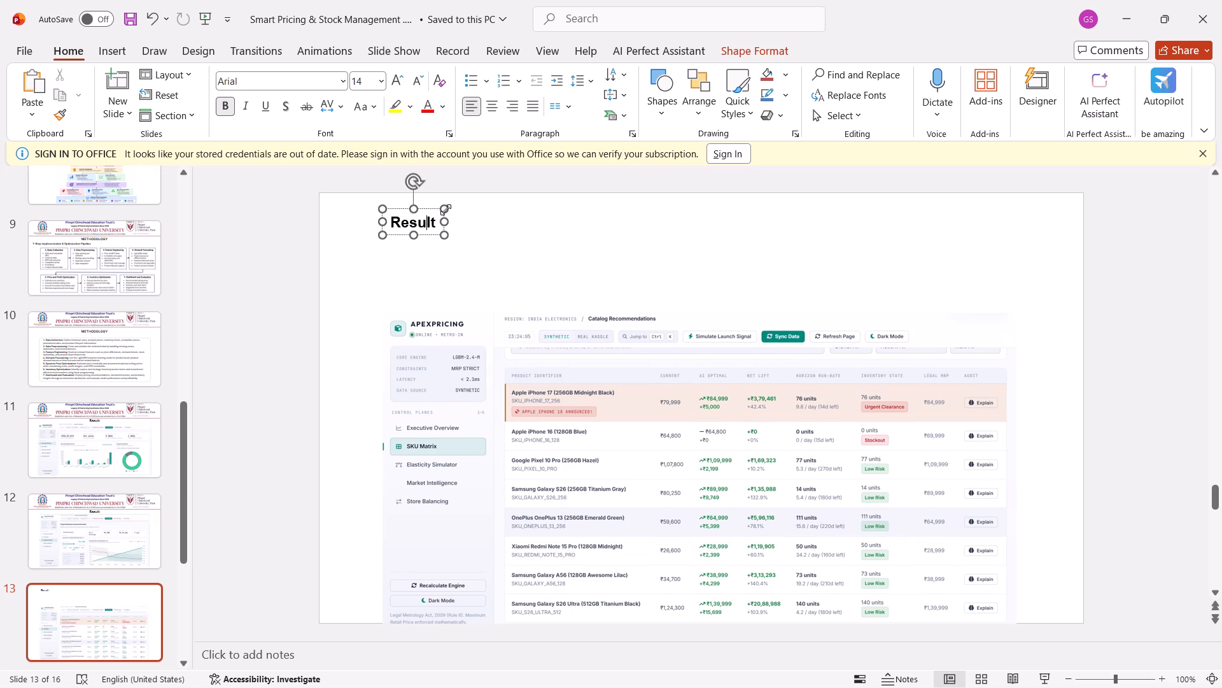
{"action": "left_click", "coordinate": [427, 208]}
{"action": "key", "text": "Pause"}
{"action": "key", "text": "Delete"}
Paste the copied university header image at the top of slide 13.
{"action": "left_click", "coordinate": [514, 258]}
{"action": "key", "text": "ctrl+v"}
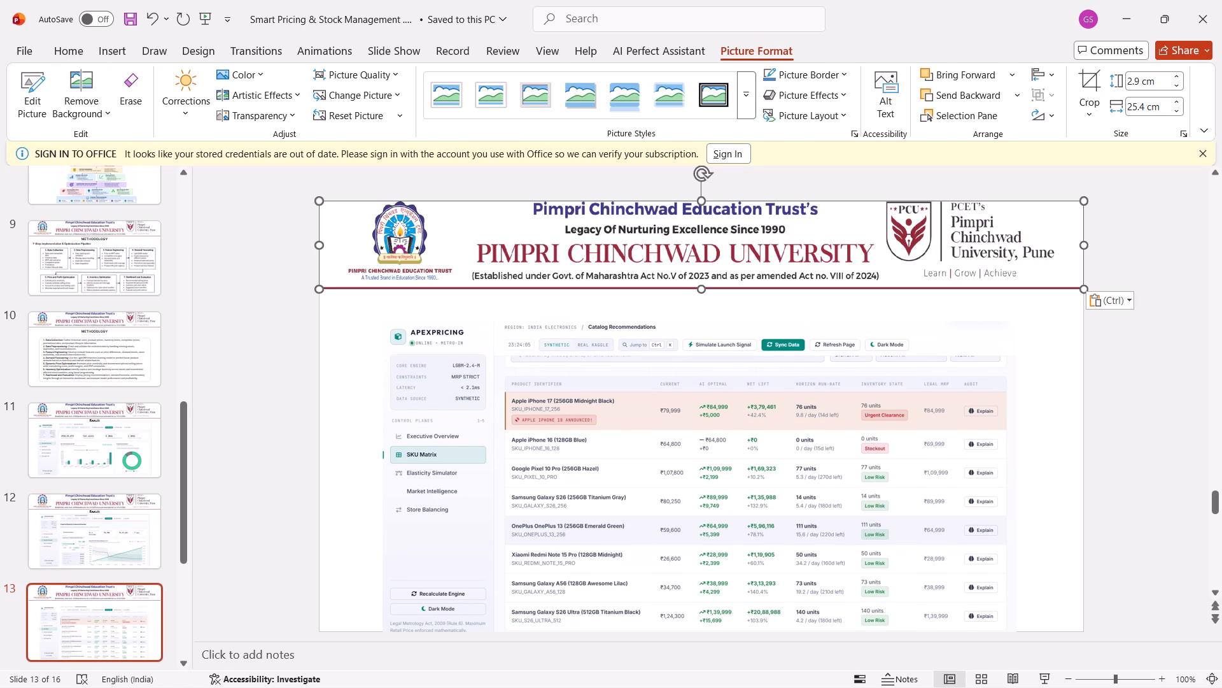
Copy the centred Result heading from slide 12 and paste it below the header on slide 13.
{"action": "left_click", "coordinate": [97, 509]}
{"action": "left_click", "coordinate": [652, 296]}
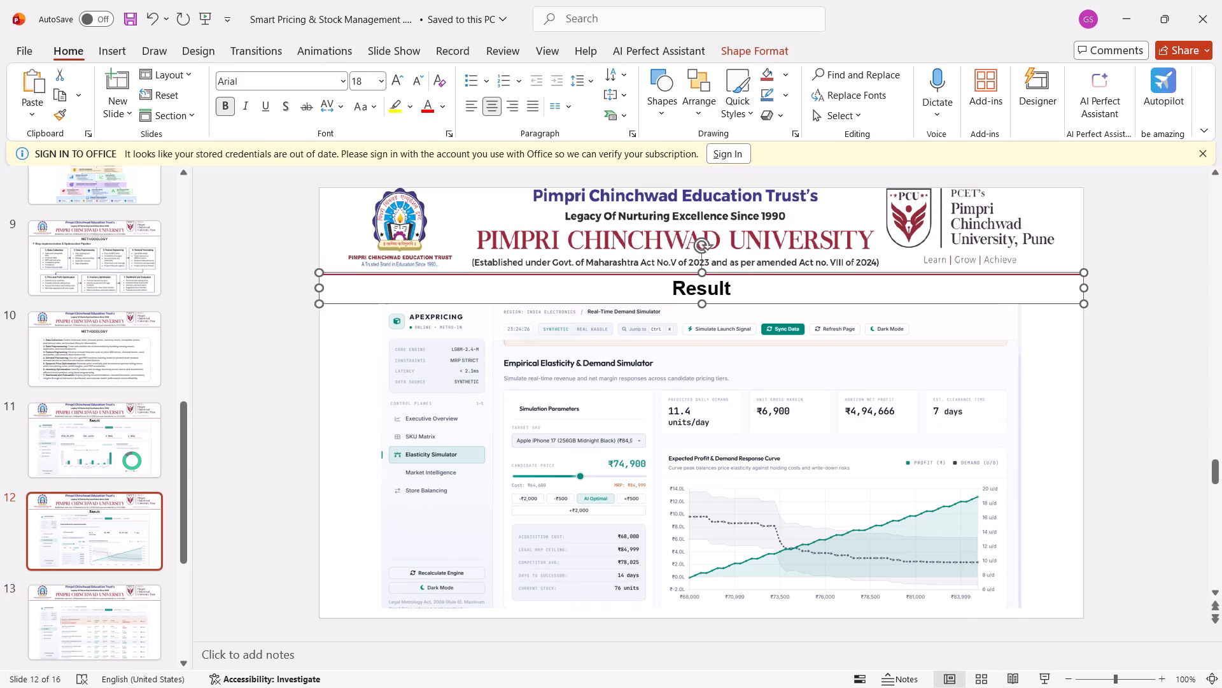
{"action": "key", "text": "ctrl+c"}
{"action": "left_click", "coordinate": [109, 626]}
{"action": "key", "text": "ctrl+v"}
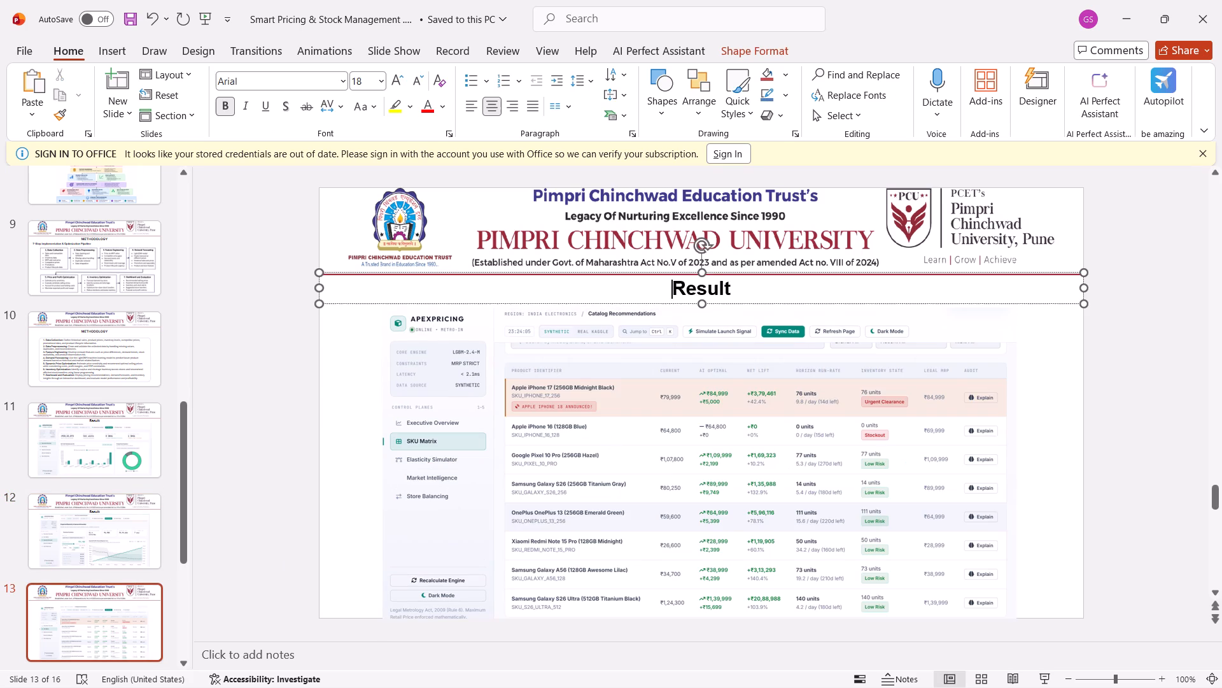
{"action": "left_click", "coordinate": [290, 398]}
Slightly reduce the height of slide 13's screenshot, align it with the slide's bottom edge, and save the presentation.
{"action": "left_click", "coordinate": [677, 510]}
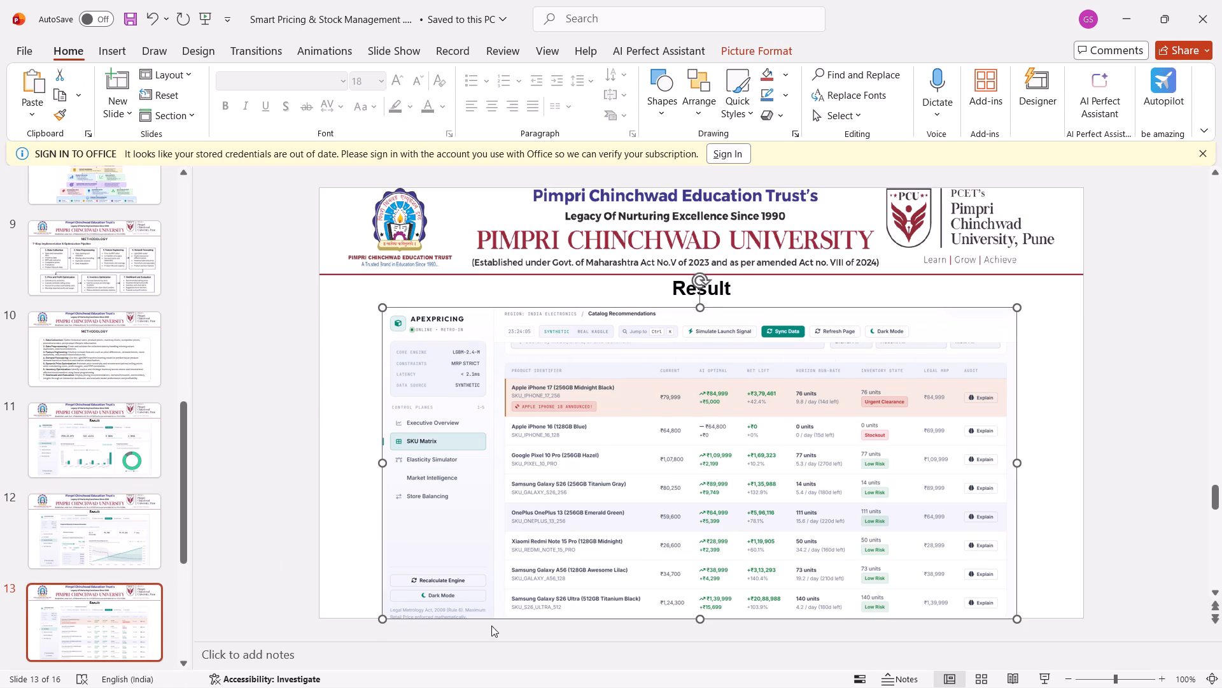
{"action": "left_click_drag", "start_coordinate": [700, 619], "coordinate": [698, 612]}
{"action": "left_click", "coordinate": [272, 513]}
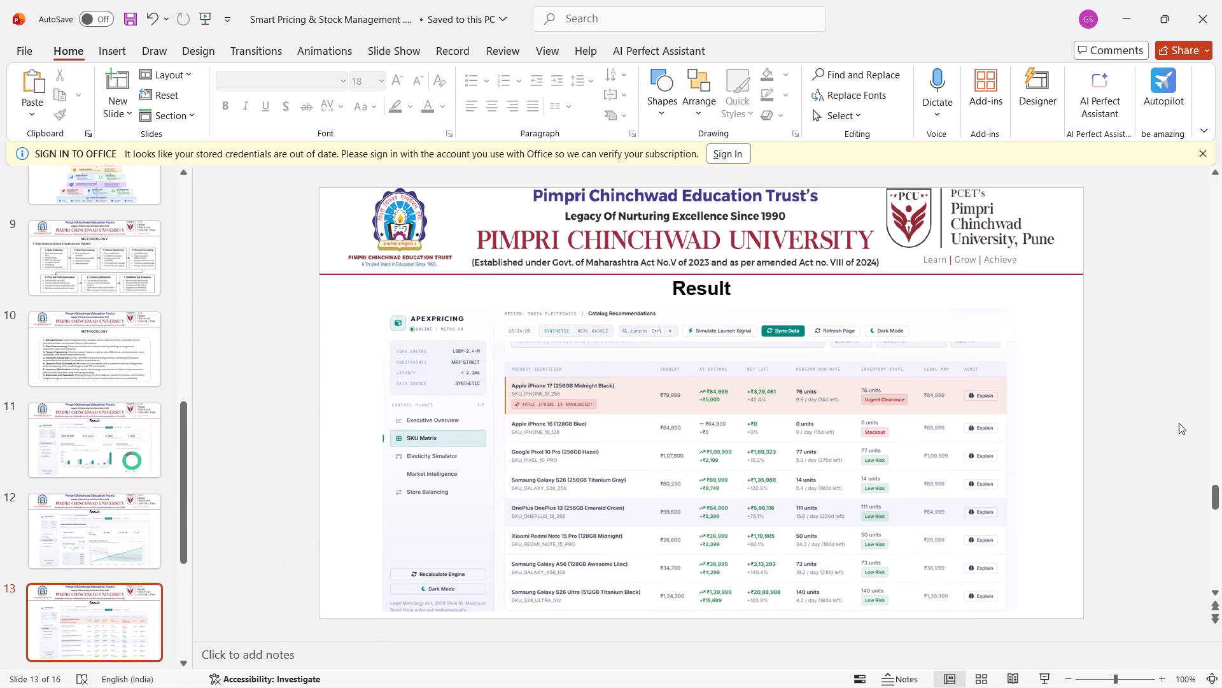
{"action": "left_click", "coordinate": [727, 486]}
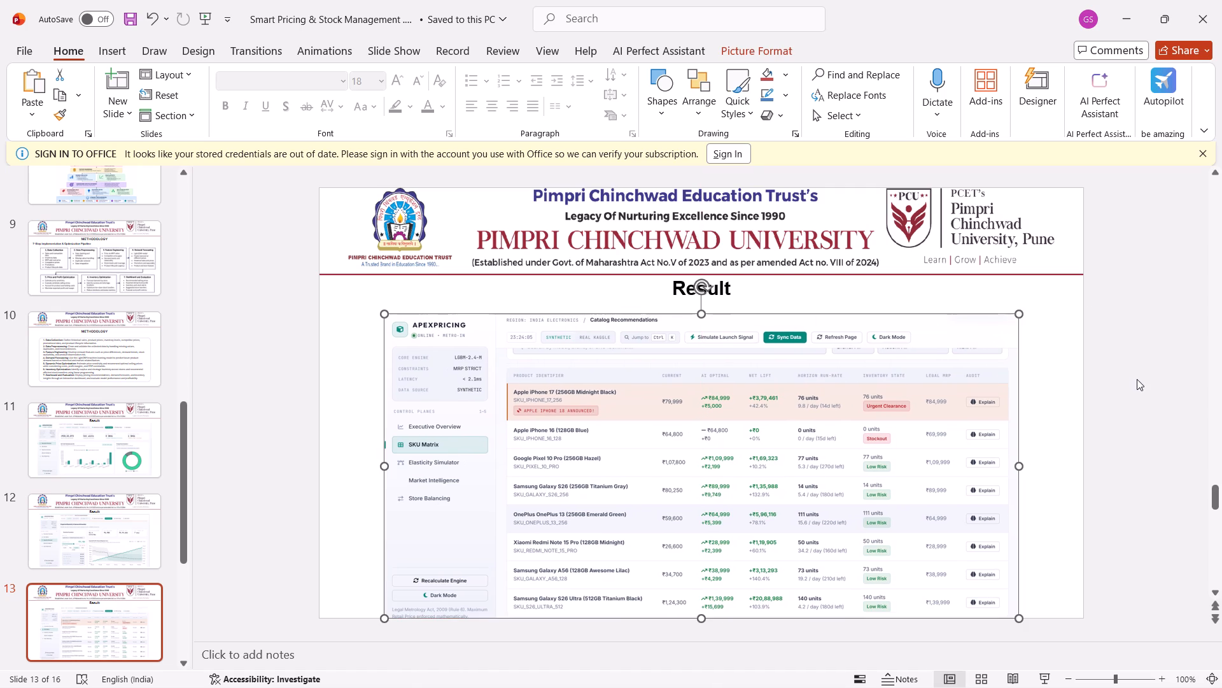
{"action": "left_click", "coordinate": [1135, 376]}
{"action": "key", "text": "ctrl+s"}
{"action": "key", "text": "ctrl+d"}
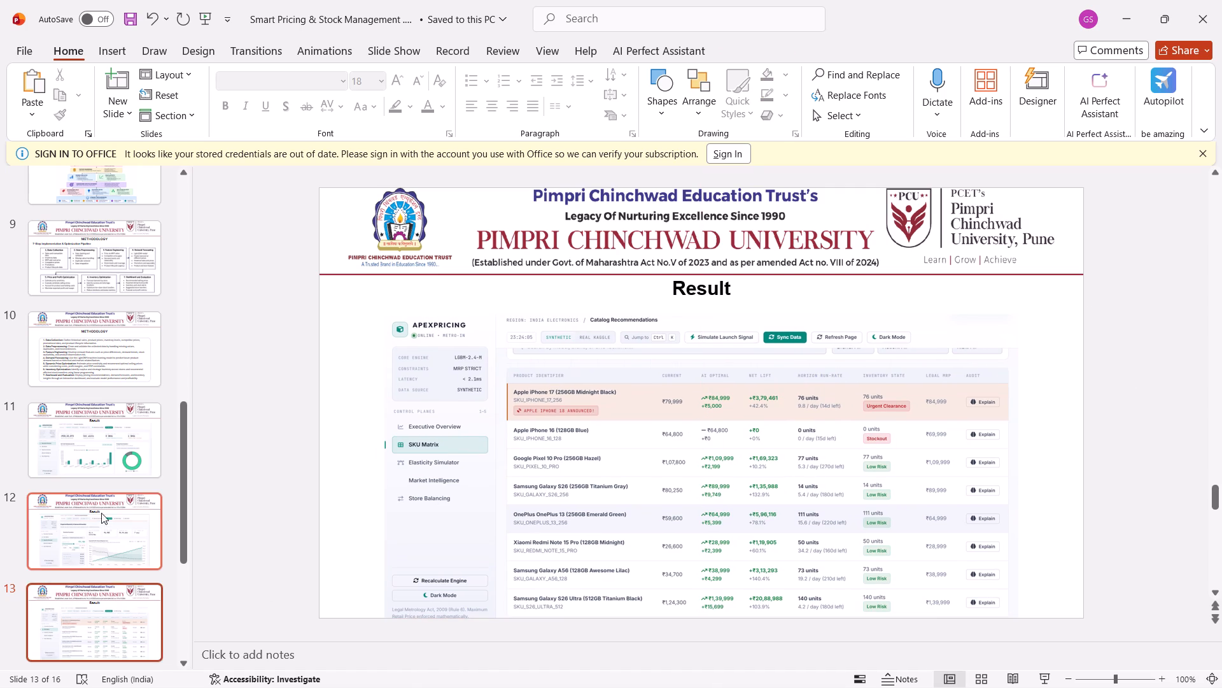
Delete the introductory paragraph and all bullet points below the Conclusion heading on slide 14.
{"action": "scroll", "coordinate": [101, 513], "scroll_direction": "down", "scroll_amount": 2}
{"action": "left_click", "coordinate": [125, 594]}
{"action": "left_click", "coordinate": [681, 471]}
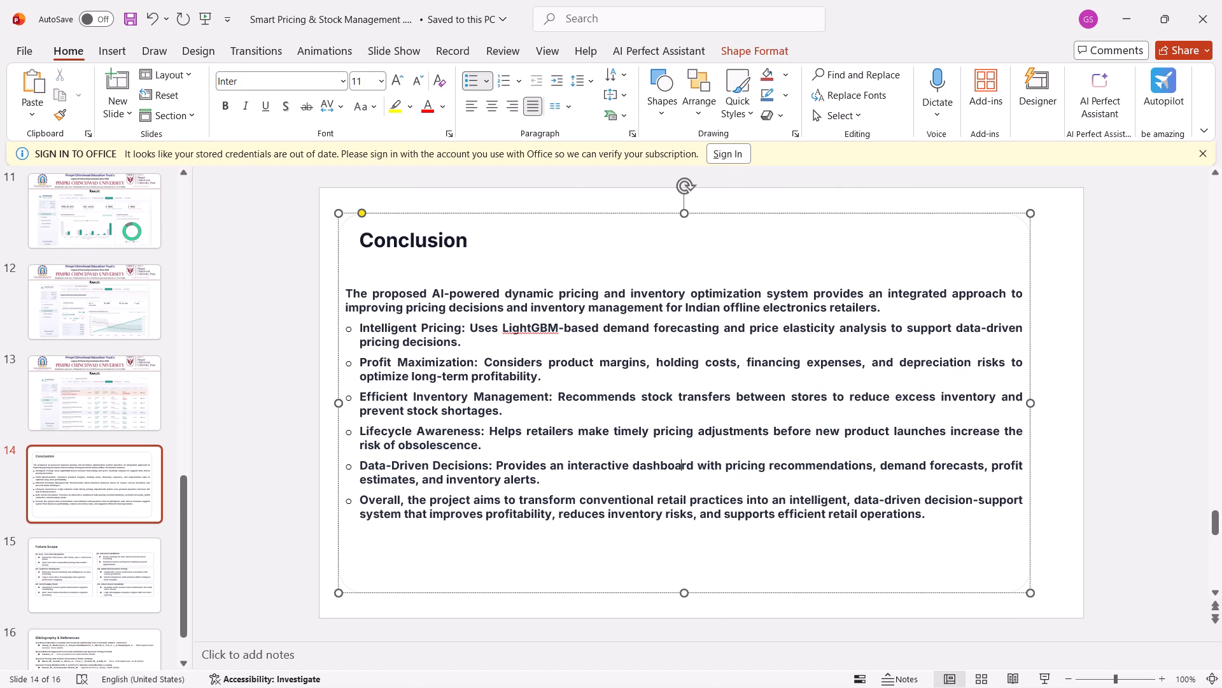
{"action": "left_click", "coordinate": [946, 519]}
{"action": "left_click_drag", "start_coordinate": [946, 519], "coordinate": [309, 294]}
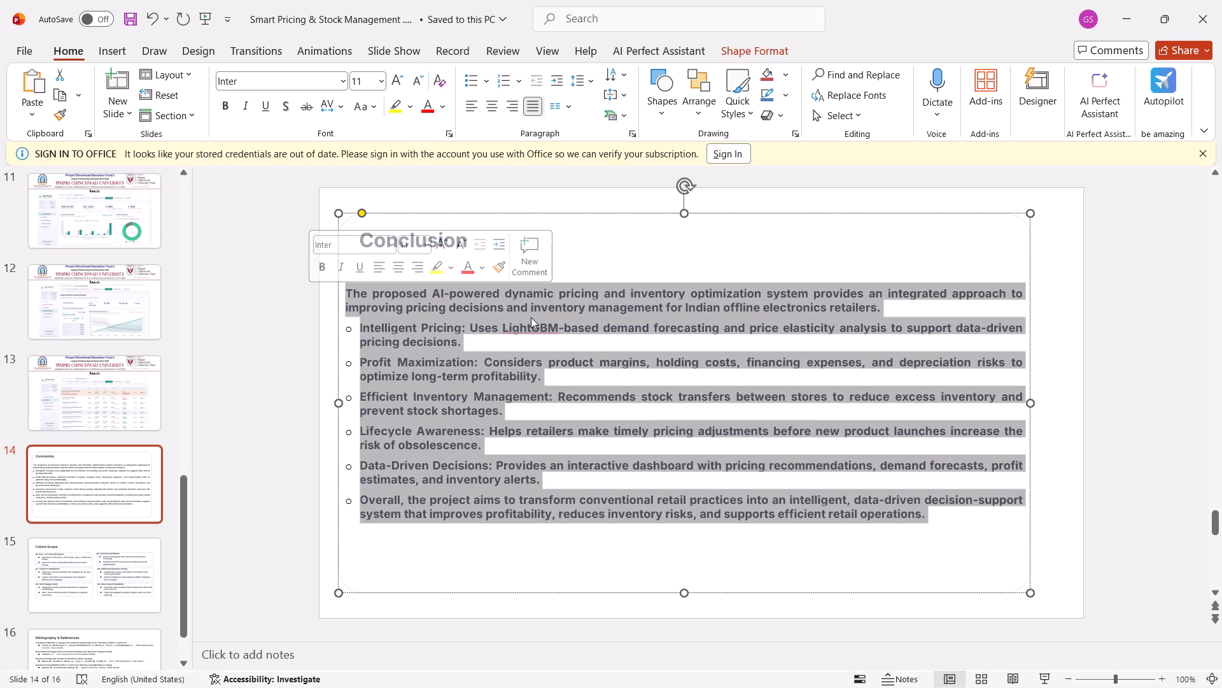
{"action": "key", "text": "BackSpace"}
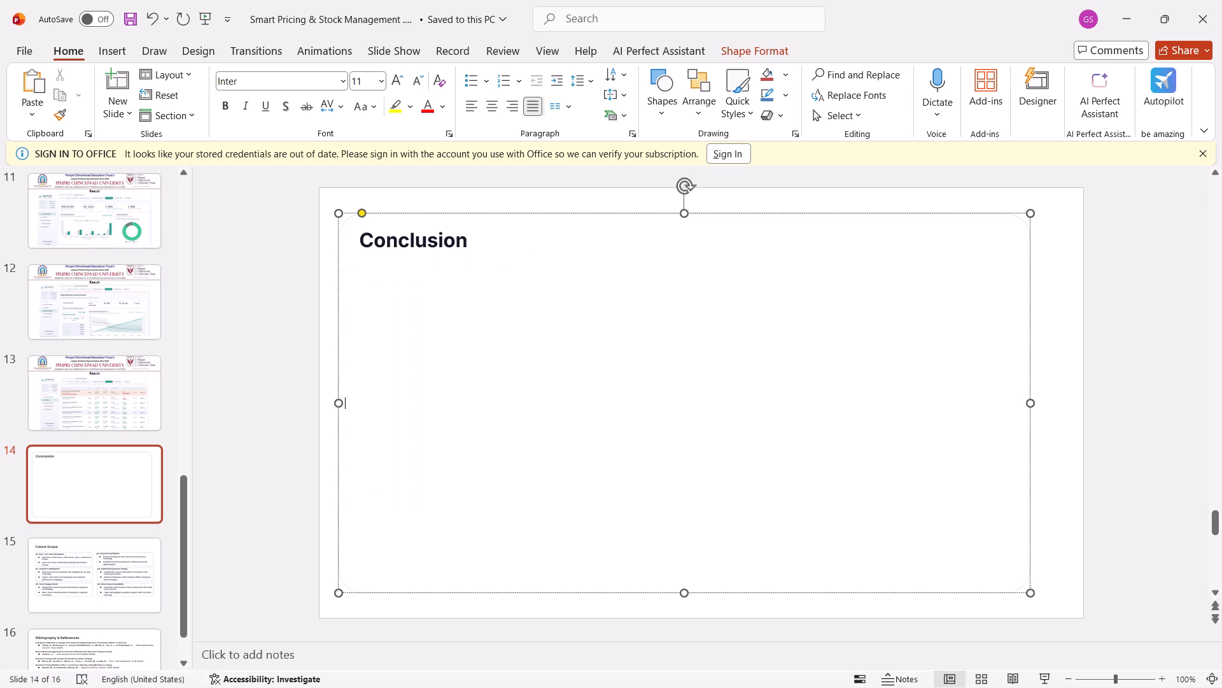
Move the Conclusion heading and the empty rounded box down slide 14 to free the top area for a header.
{"action": "left_click", "coordinate": [557, 294]}
{"action": "left_click_drag", "start_coordinate": [557, 294], "coordinate": [653, 340]}
{"action": "left_click_drag", "start_coordinate": [761, 229], "coordinate": [744, 454]}
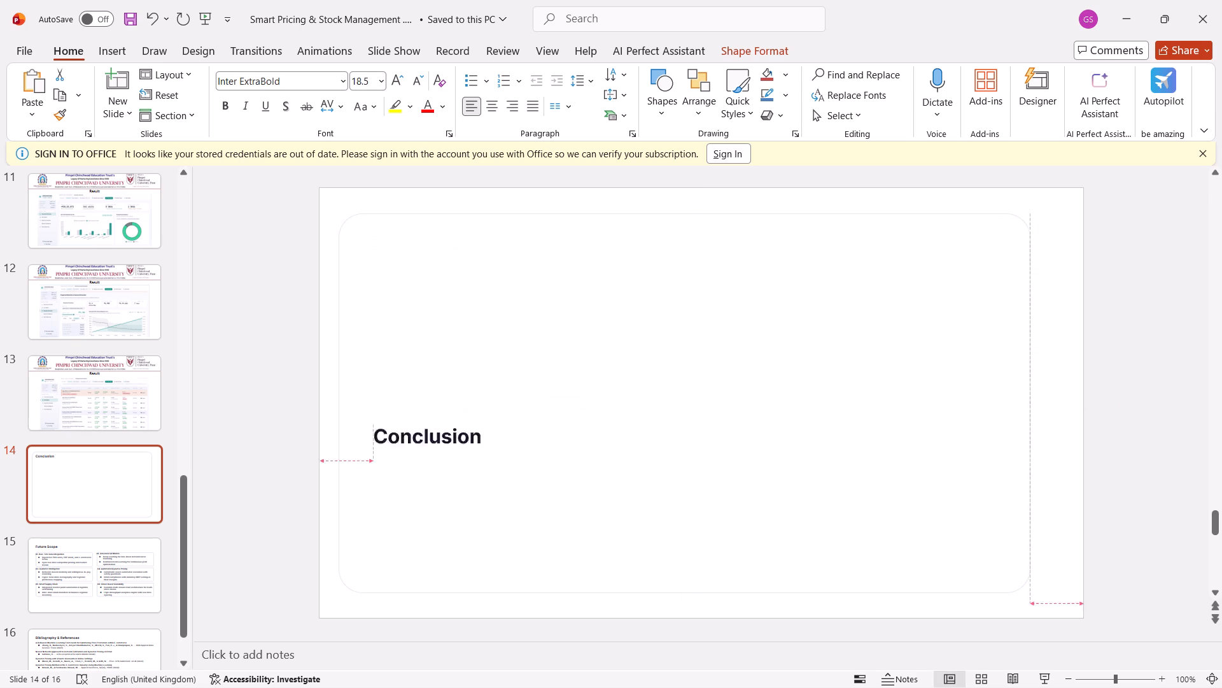
{"action": "left_click_drag", "start_coordinate": [744, 454], "coordinate": [671, 455]}
{"action": "left_click_drag", "start_coordinate": [654, 231], "coordinate": [734, 512]}
{"action": "left_click", "coordinate": [326, 453]}
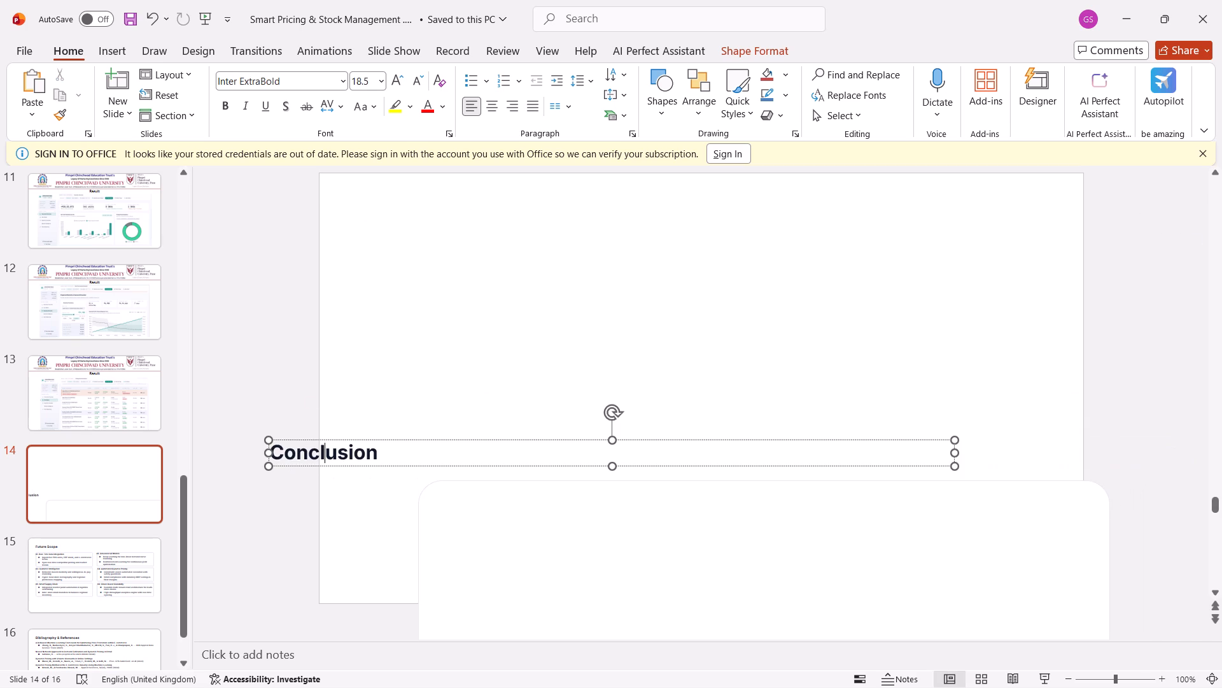
{"action": "left_click_drag", "start_coordinate": [443, 440], "coordinate": [495, 282]}
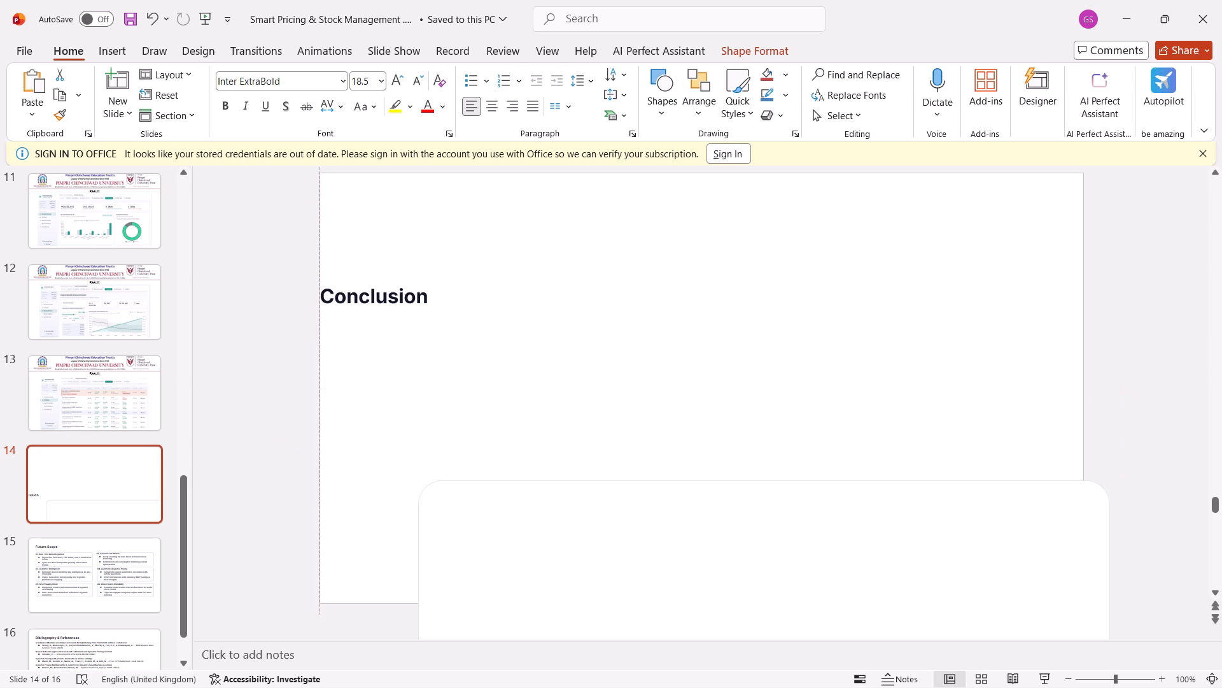
{"action": "left_click_drag", "start_coordinate": [495, 282], "coordinate": [495, 283]}
Copy the university header image from slide 13 and paste it at the top of slide 14.
{"action": "left_click", "coordinate": [31, 427]}
{"action": "left_click", "coordinate": [620, 200]}
{"action": "key", "text": "ctrl+c"}
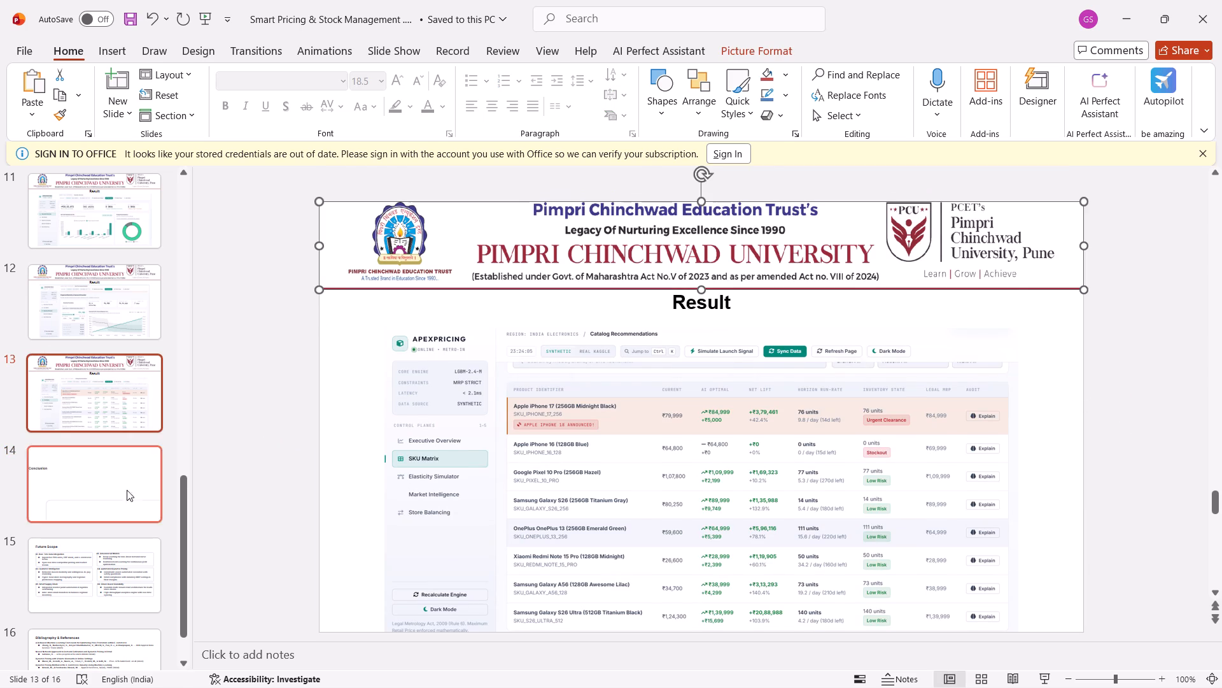
{"action": "left_click", "coordinate": [98, 468]}
{"action": "left_click", "coordinate": [752, 290]}
{"action": "left_click", "coordinate": [665, 429]}
{"action": "key", "text": "ctrl+v"}
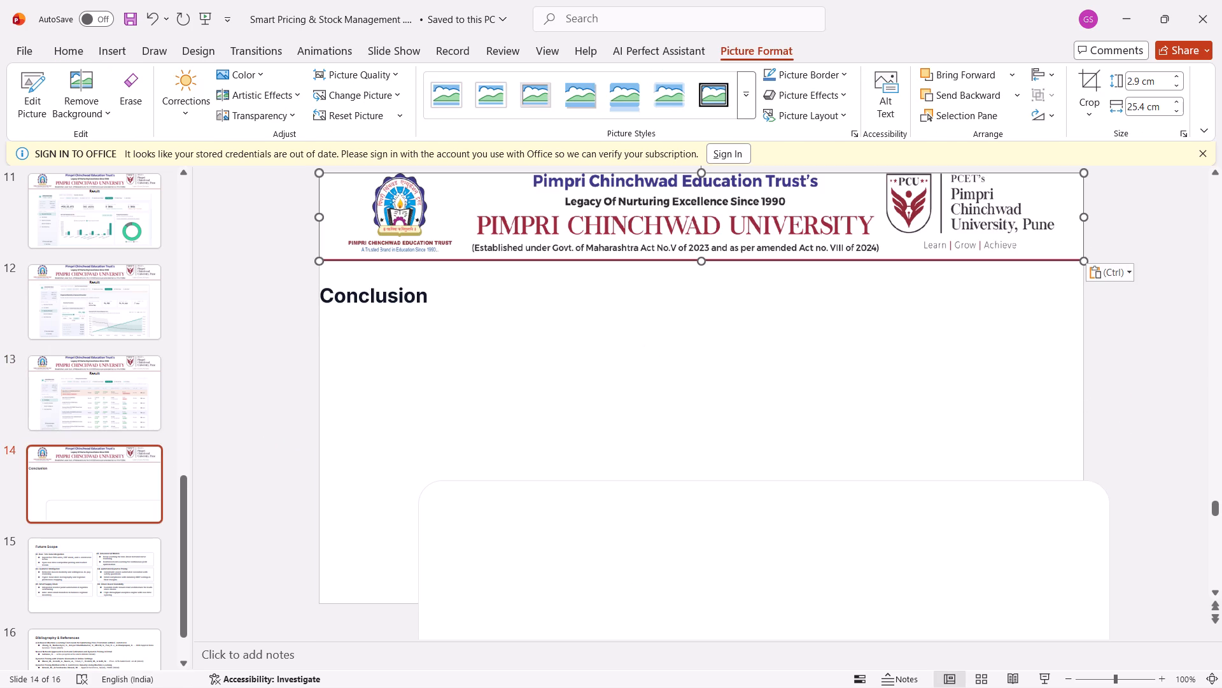
Widen the Conclusion heading to the slide's right edge, set it to size 18, centre it, and place it just below the header.
{"action": "left_click", "coordinate": [421, 299]}
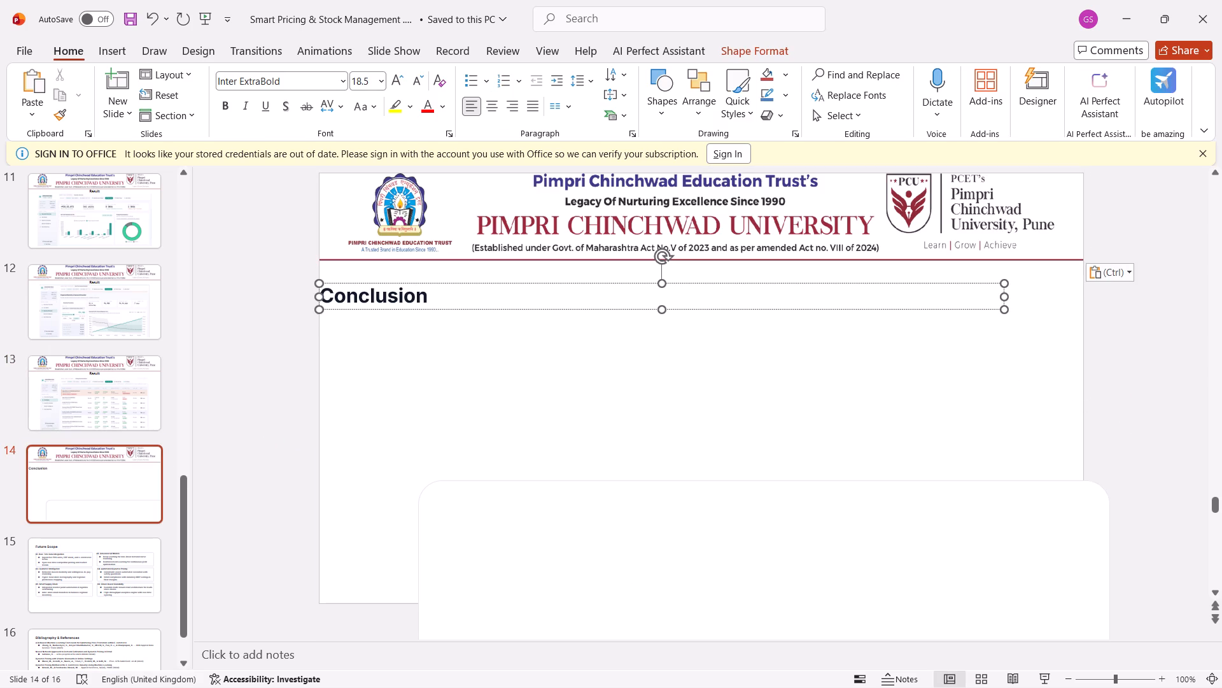
{"action": "left_click_drag", "start_coordinate": [1004, 297], "coordinate": [1083, 305]}
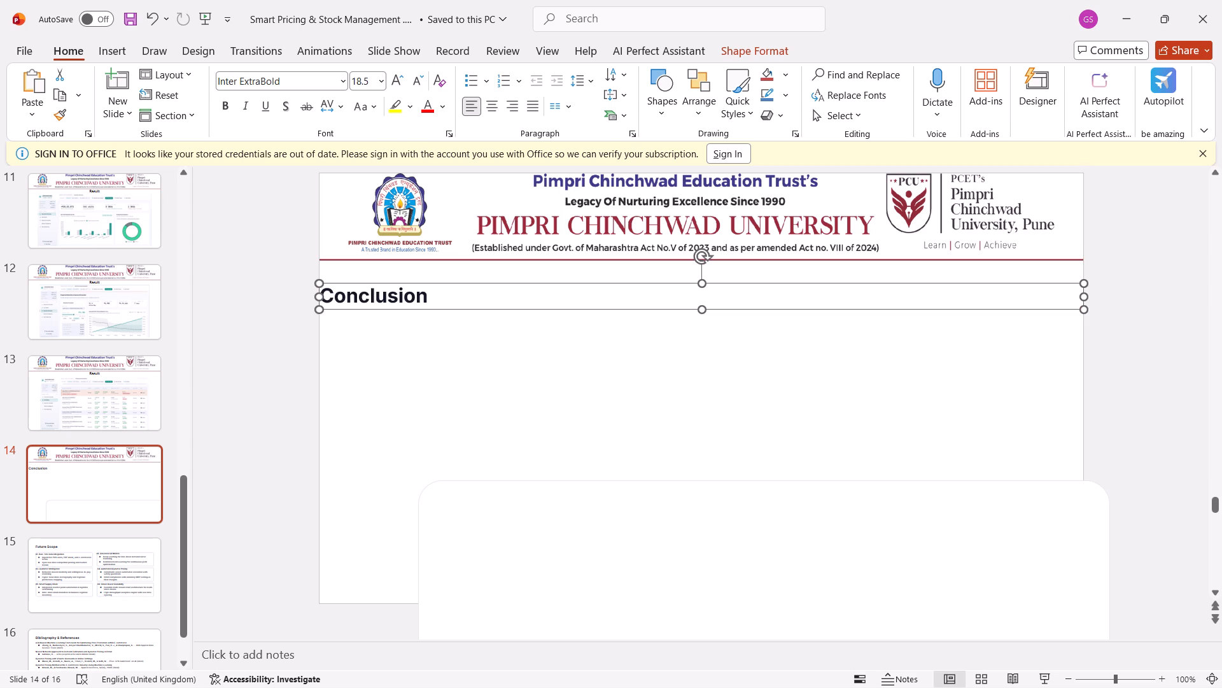
{"action": "left_click", "coordinate": [368, 77]}
{"action": "type", "text": "18"}
{"action": "key", "text": "Return"}
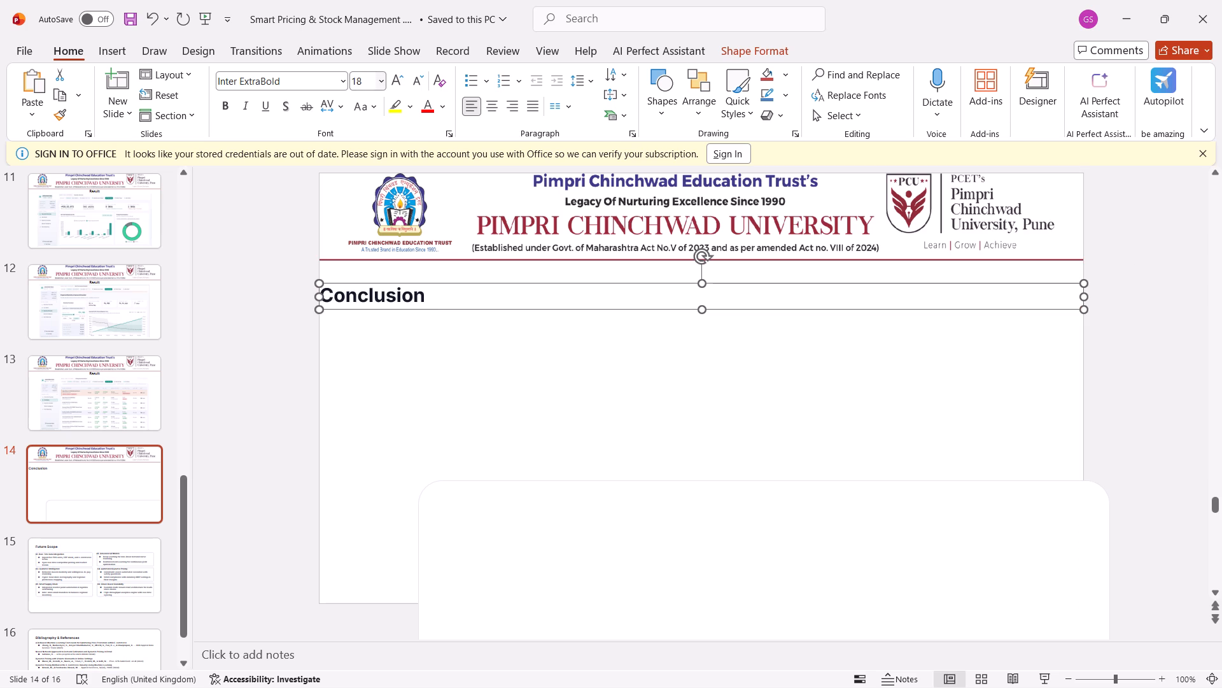
{"action": "left_click", "coordinate": [491, 104]}
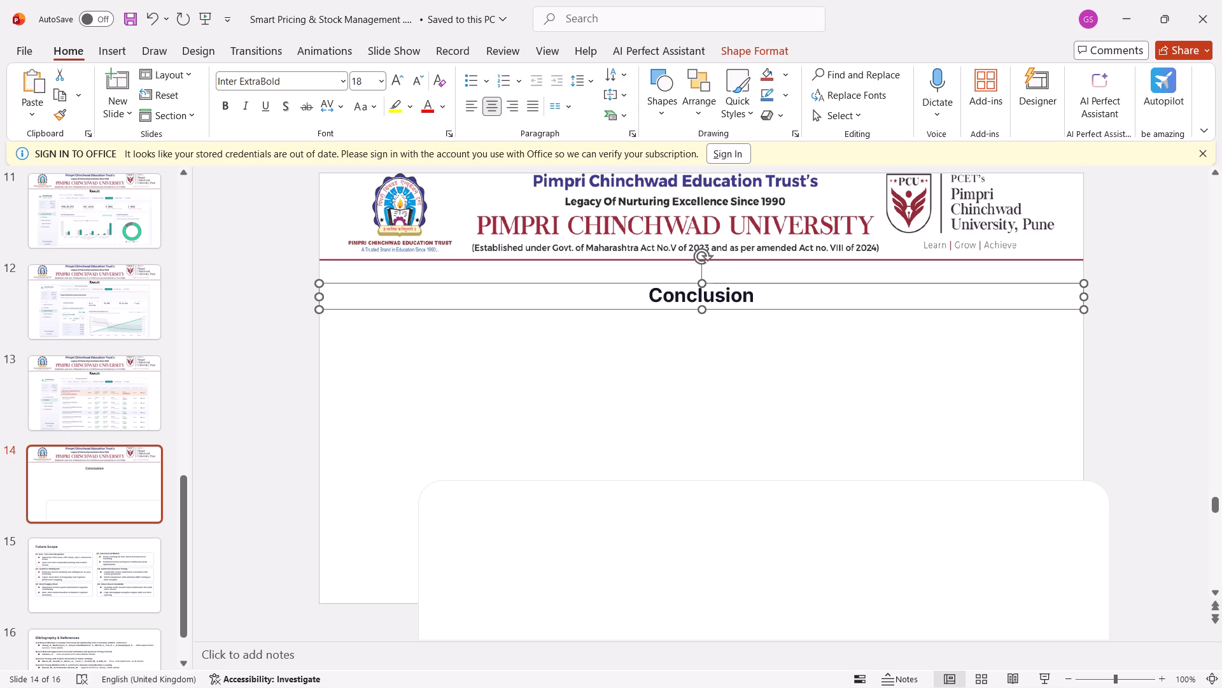
{"action": "left_click_drag", "start_coordinate": [584, 285], "coordinate": [584, 270]}
{"action": "left_click", "coordinate": [538, 517]}
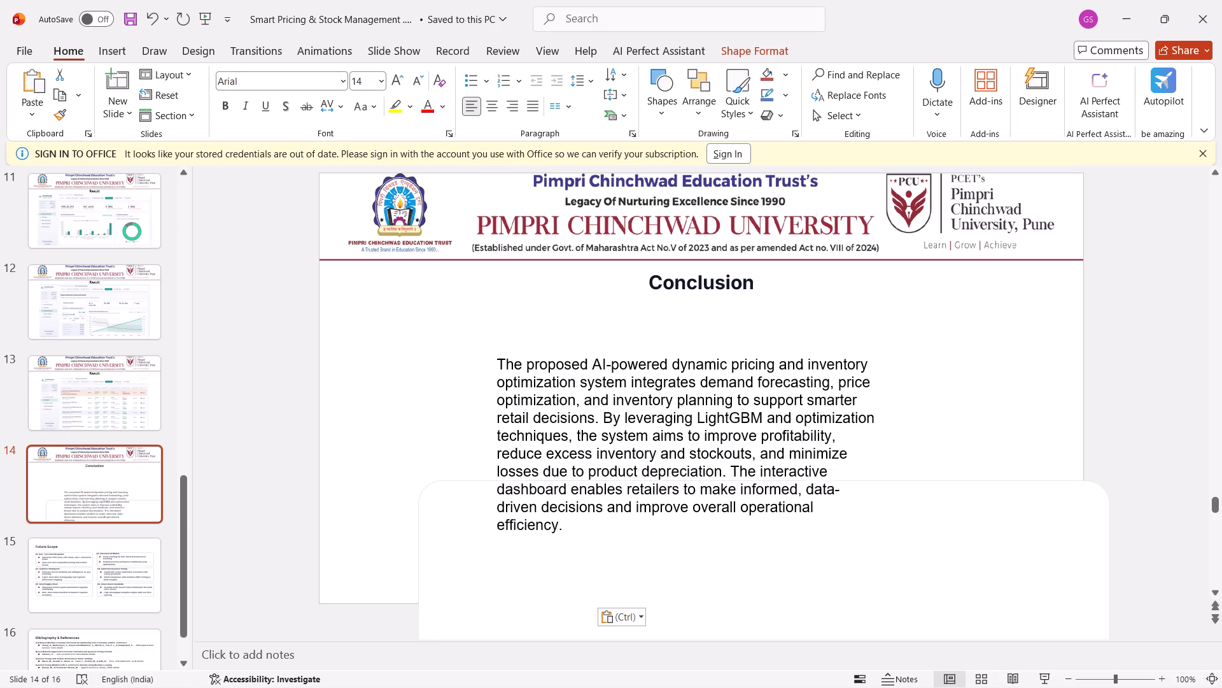
{"action": "left_click_drag", "start_coordinate": [607, 345], "coordinate": [617, 329]}
Set the conclusion paragraph's font to Aptos and centre its text.
{"action": "left_click_drag", "start_coordinate": [599, 503], "coordinate": [492, 342]}
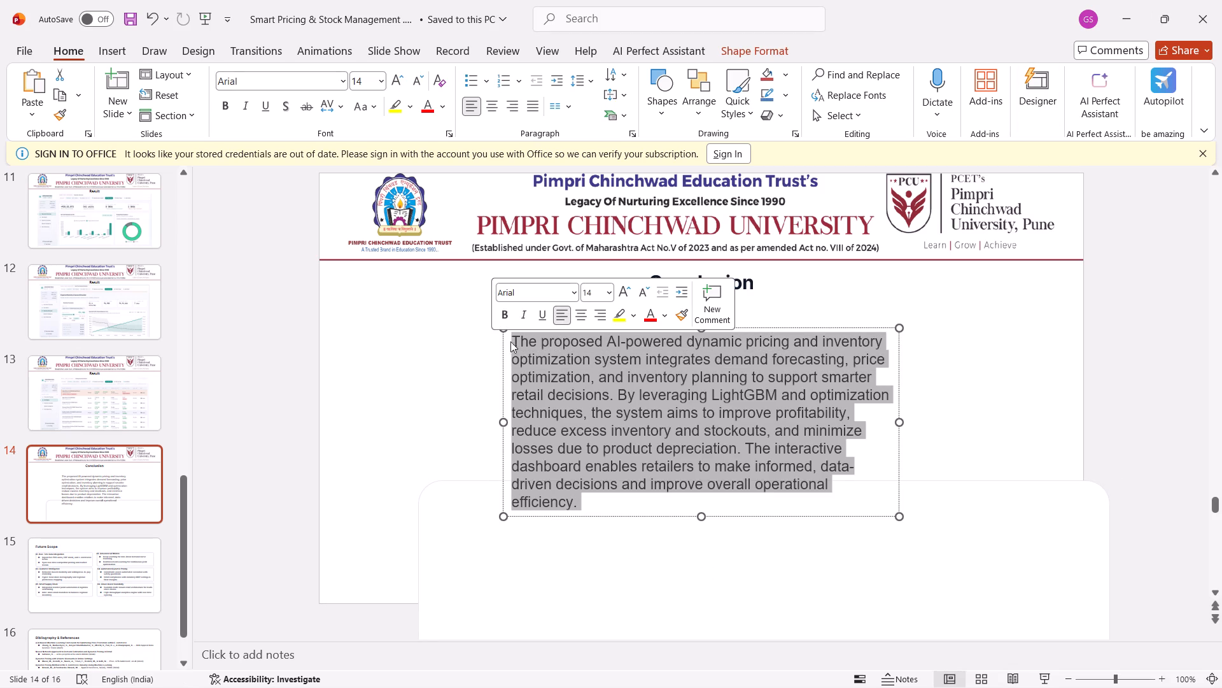
{"action": "left_click", "coordinate": [556, 287]}
{"action": "type", "text": "aptos"}
{"action": "key", "text": "Return"}
{"action": "left_click", "coordinate": [580, 310]}
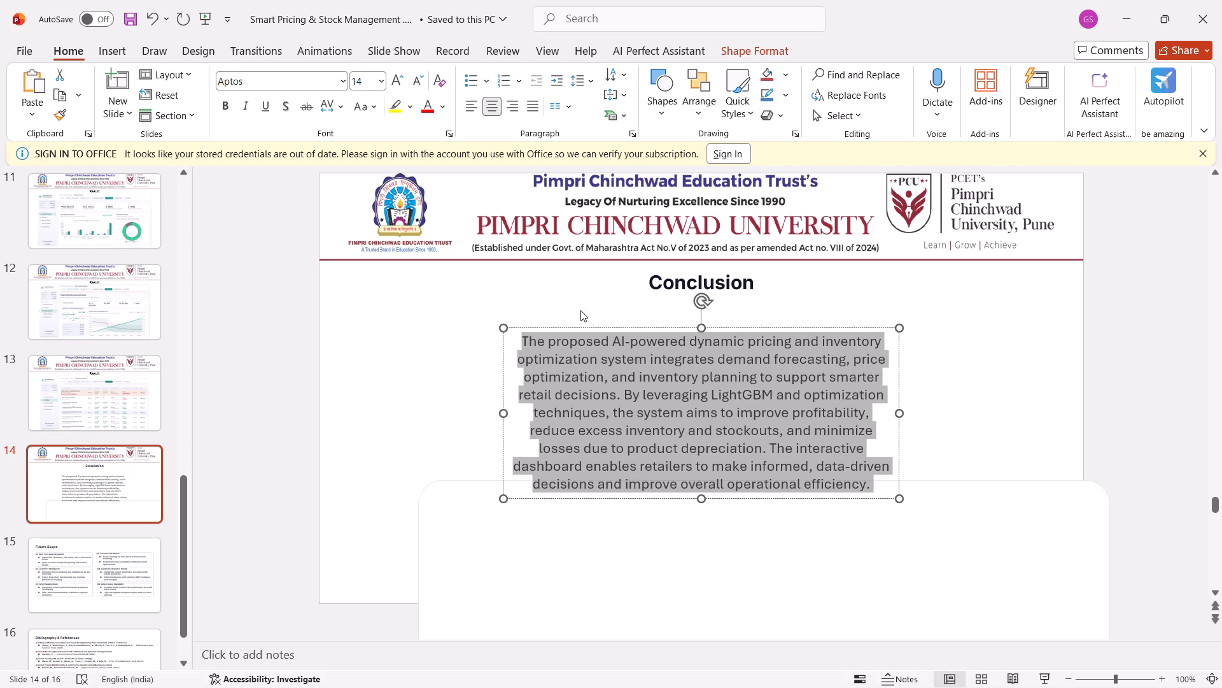
Widen the conclusion text box on both sides and move it slightly lower, roughly centred under the heading.
{"action": "left_click_drag", "start_coordinate": [500, 414], "coordinate": [398, 409]}
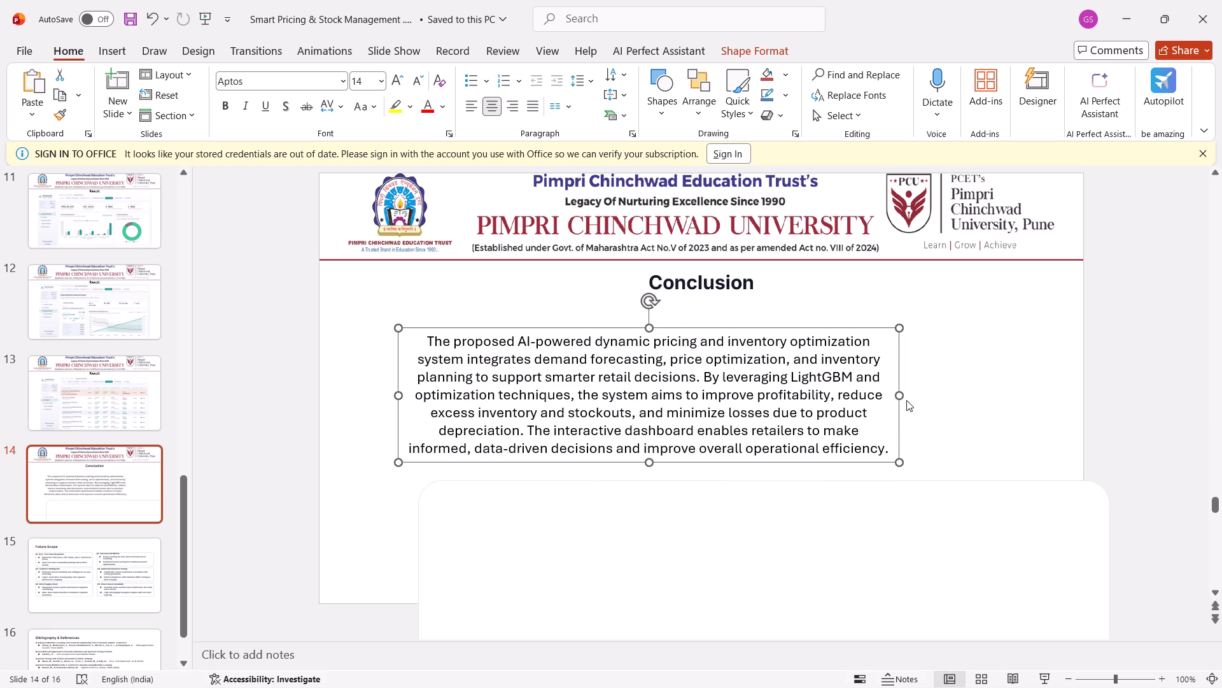
{"action": "left_click_drag", "start_coordinate": [898, 396], "coordinate": [960, 408]}
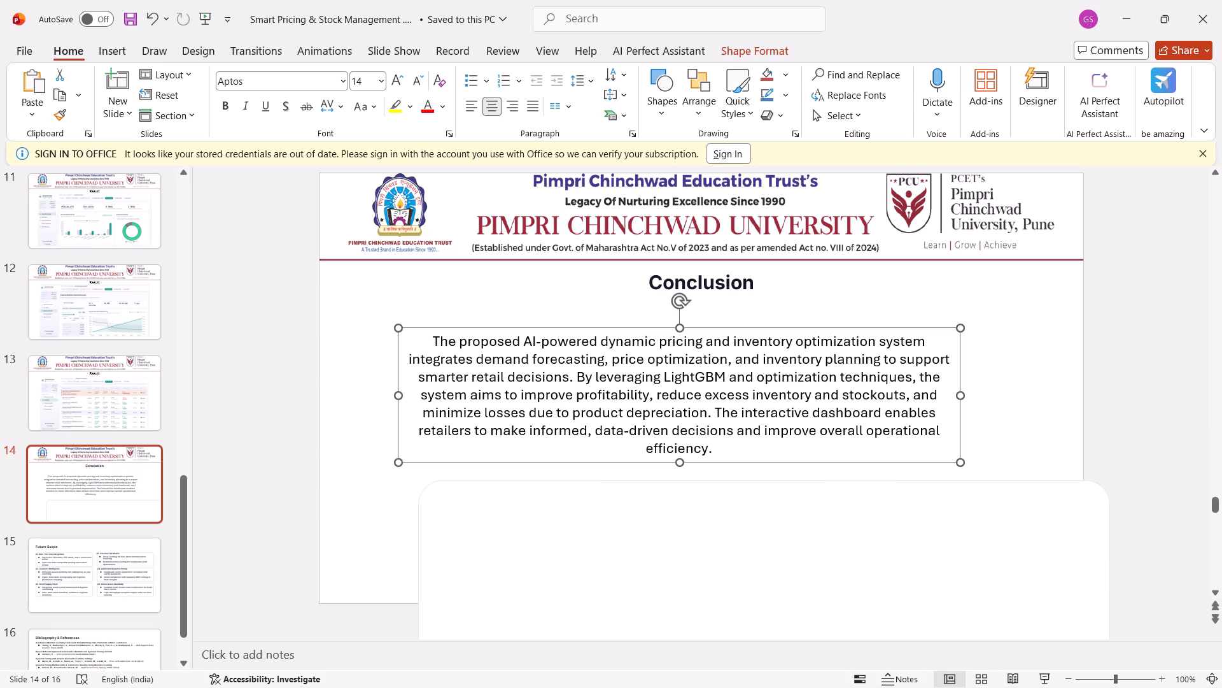
{"action": "left_click_drag", "start_coordinate": [668, 325], "coordinate": [701, 341]}
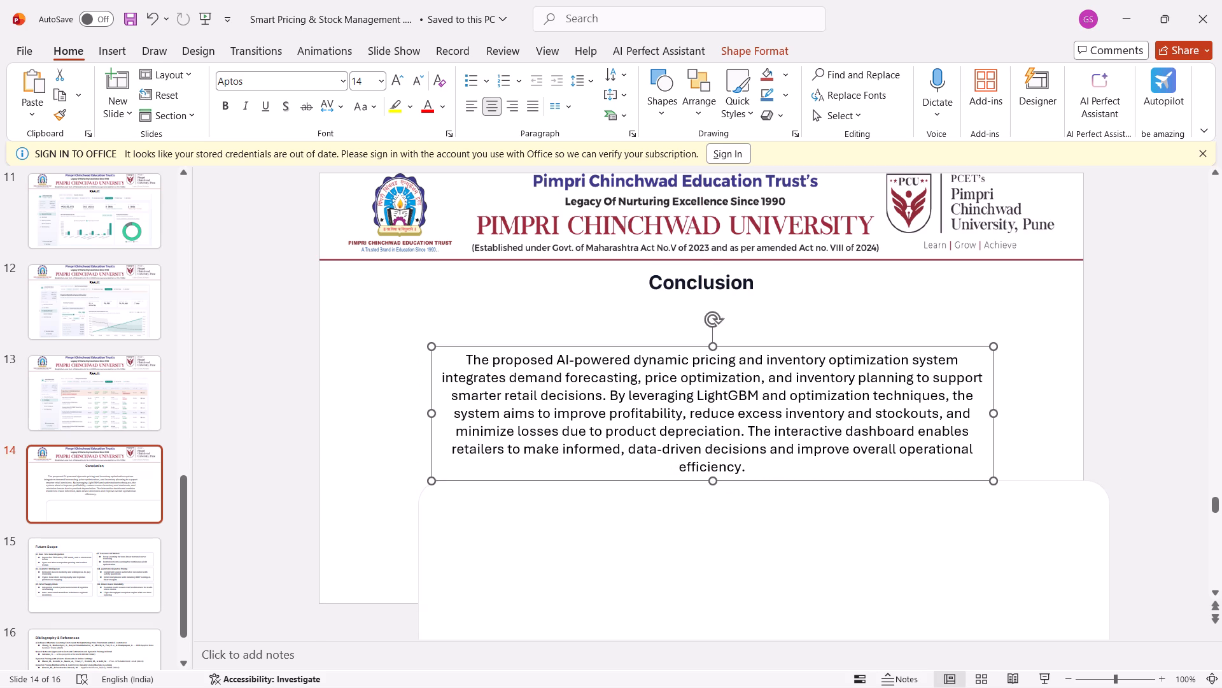
Move and shrink the empty rounded box so it closely frames the conclusion paragraph on slide 14, and save the presentation.
{"action": "left_click_drag", "start_coordinate": [656, 545], "coordinate": [607, 378]}
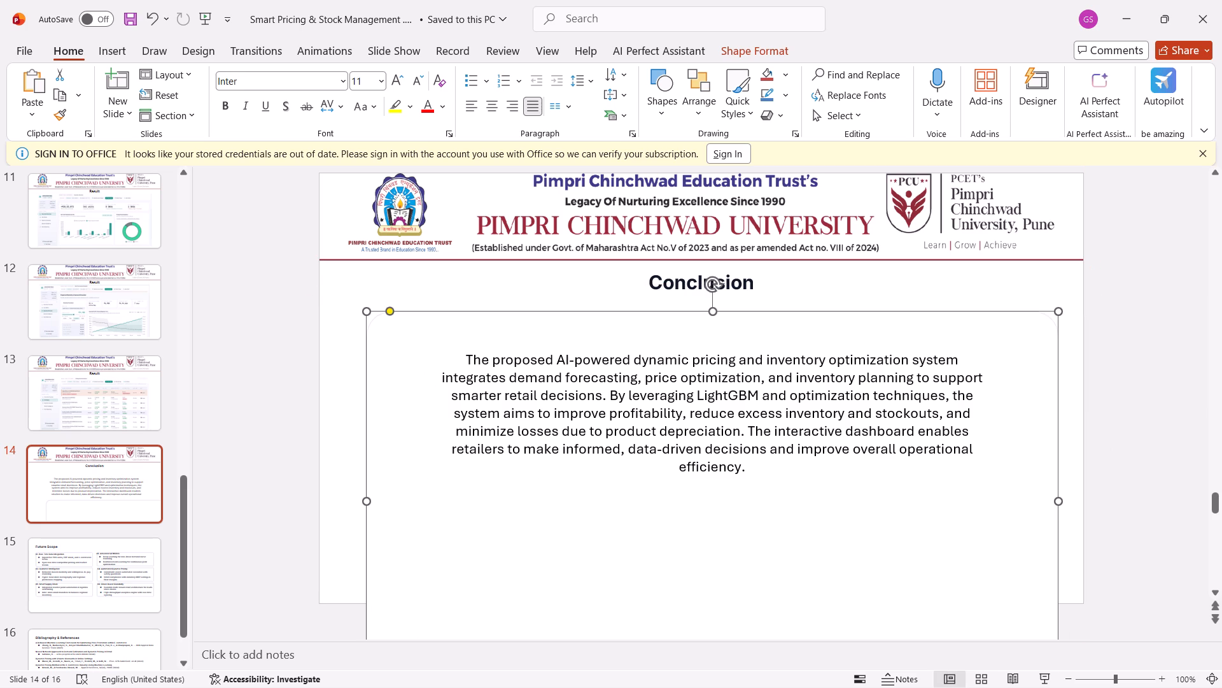
{"action": "left_click_drag", "start_coordinate": [1059, 306], "coordinate": [1013, 315]}
{"action": "left_click_drag", "start_coordinate": [566, 545], "coordinate": [589, 447]}
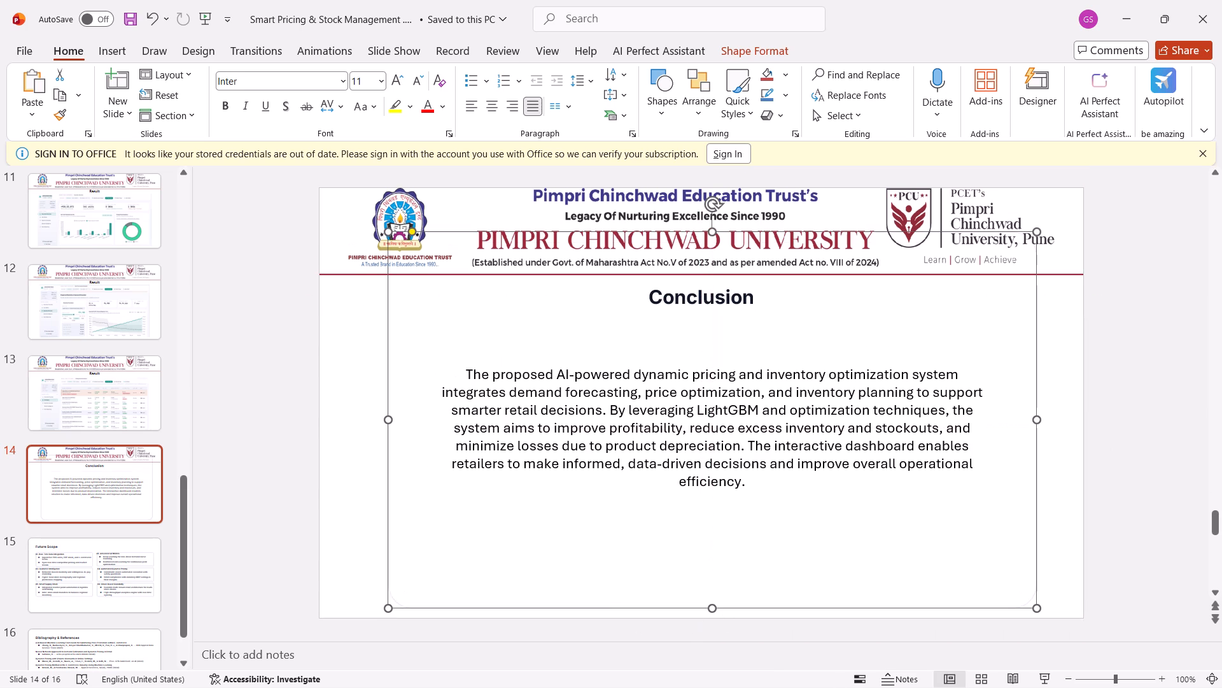
{"action": "left_click", "coordinate": [712, 603]}
{"action": "left_click_drag", "start_coordinate": [709, 606], "coordinate": [710, 517]}
{"action": "left_click_drag", "start_coordinate": [682, 361], "coordinate": [687, 396]}
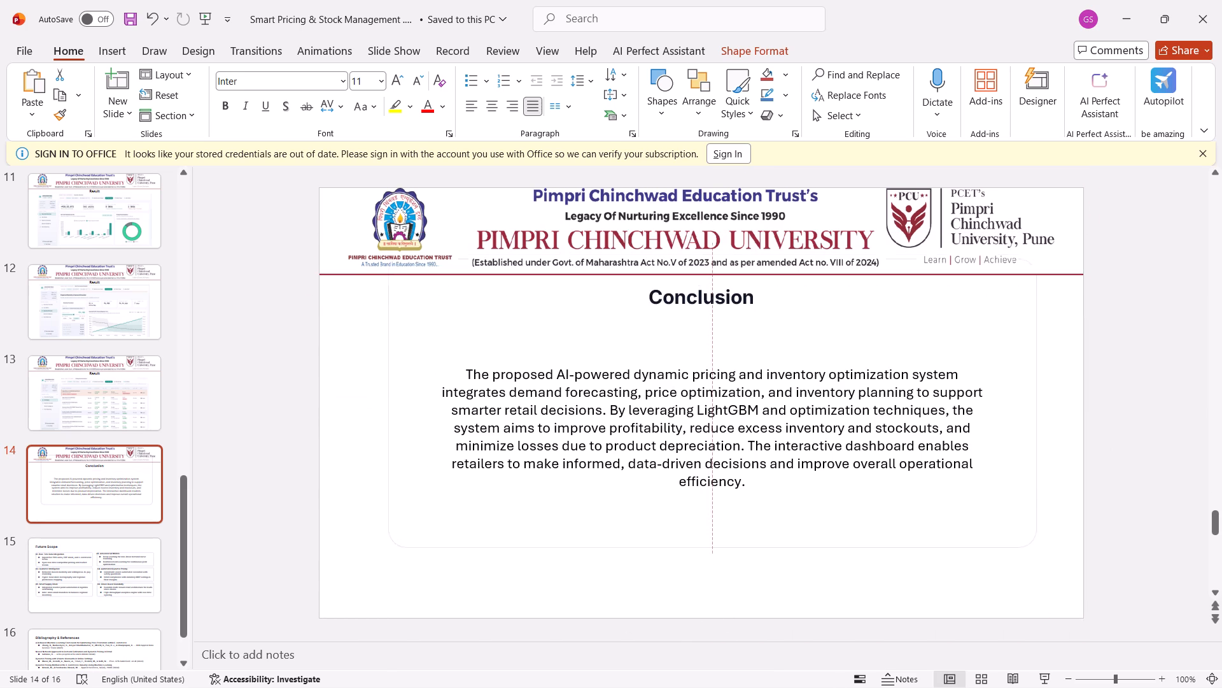
{"action": "left_click_drag", "start_coordinate": [687, 396], "coordinate": [687, 461]}
{"action": "left_click_drag", "start_coordinate": [1040, 327], "coordinate": [981, 347]}
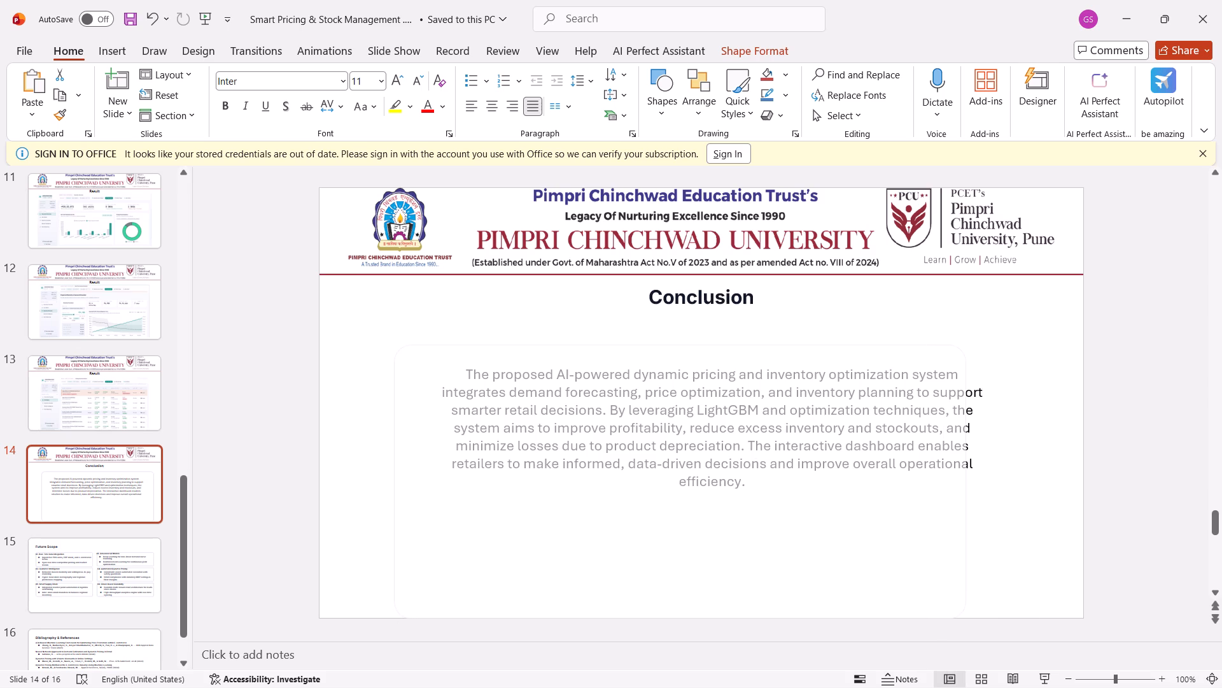
{"action": "left_click_drag", "start_coordinate": [981, 347], "coordinate": [999, 353]}
{"action": "left_click_drag", "start_coordinate": [699, 616], "coordinate": [710, 555]}
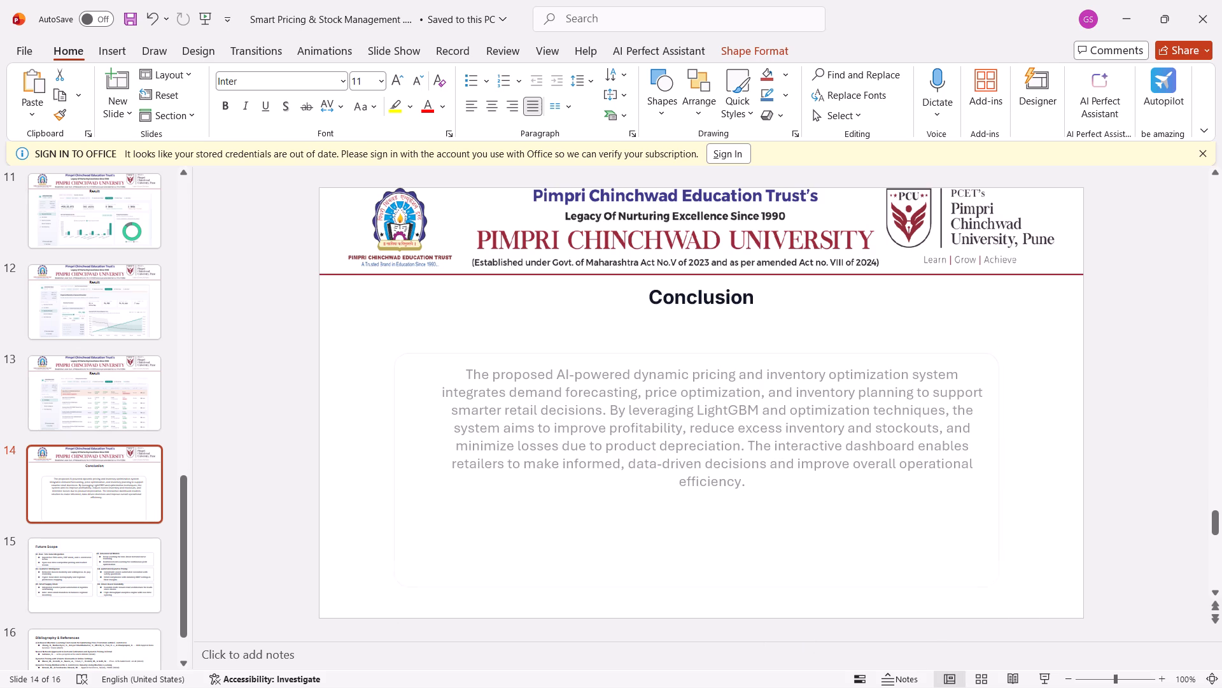
{"action": "left_click_drag", "start_coordinate": [710, 555], "coordinate": [717, 499]}
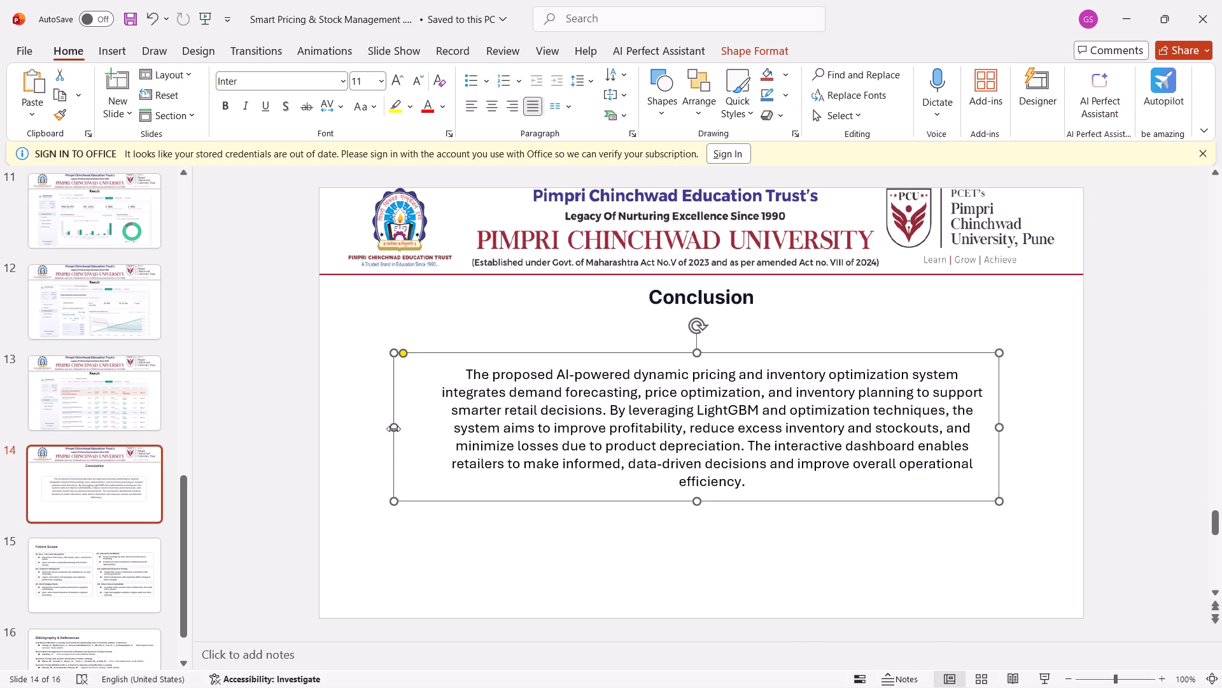
{"action": "left_click_drag", "start_coordinate": [392, 429], "coordinate": [418, 433]}
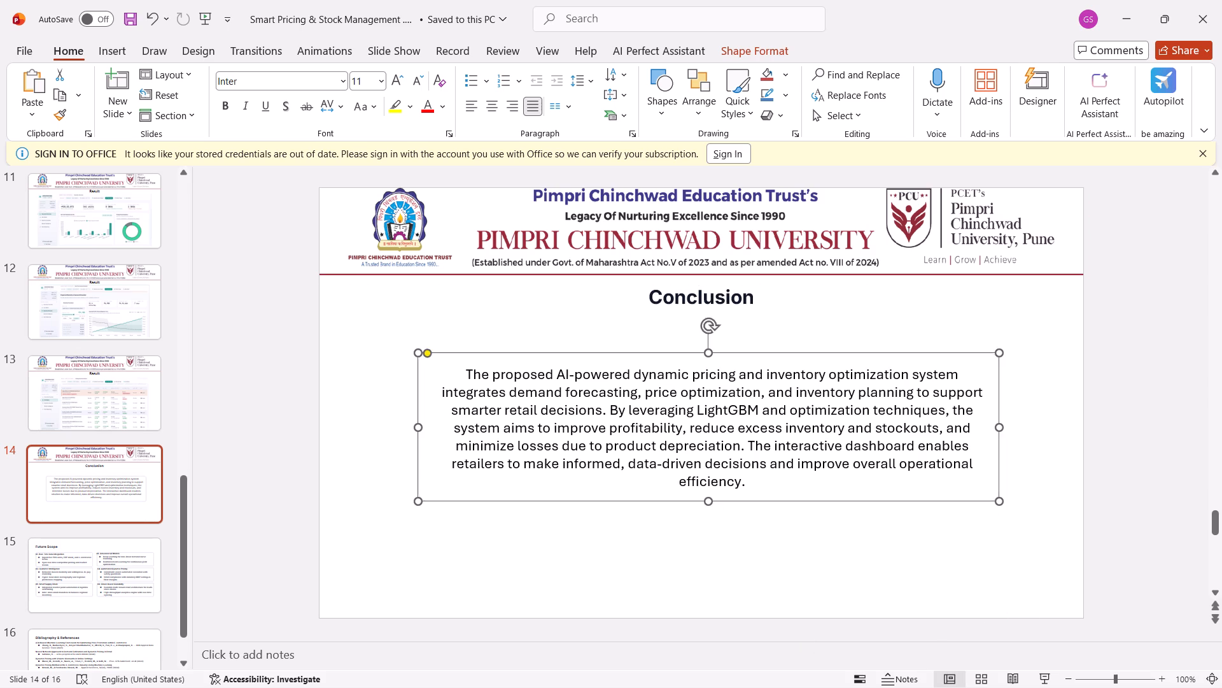
{"action": "left_click", "coordinate": [685, 402]}
{"action": "left_click", "coordinate": [1113, 334]}
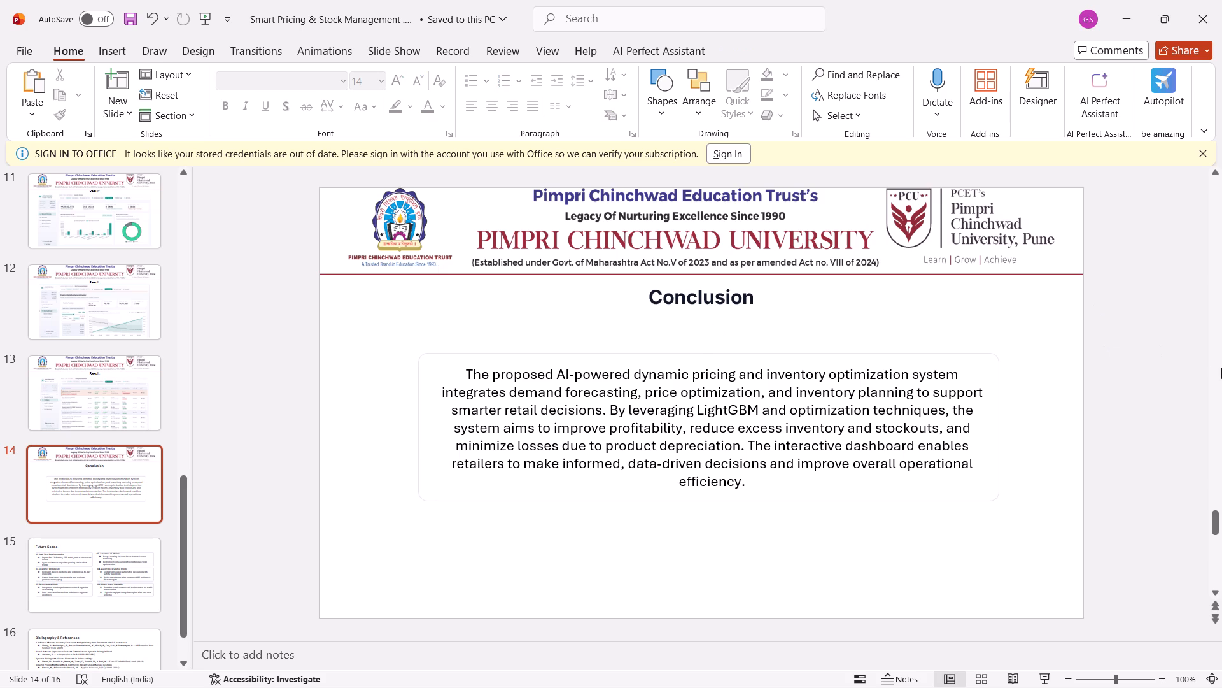
{"action": "key", "text": "ctrl+s"}
Nudge the Conclusion heading slightly down, between the header and the framed paragraph, and save the presentation.
{"action": "left_click", "coordinate": [696, 320]}
{"action": "left_click", "coordinate": [682, 296]}
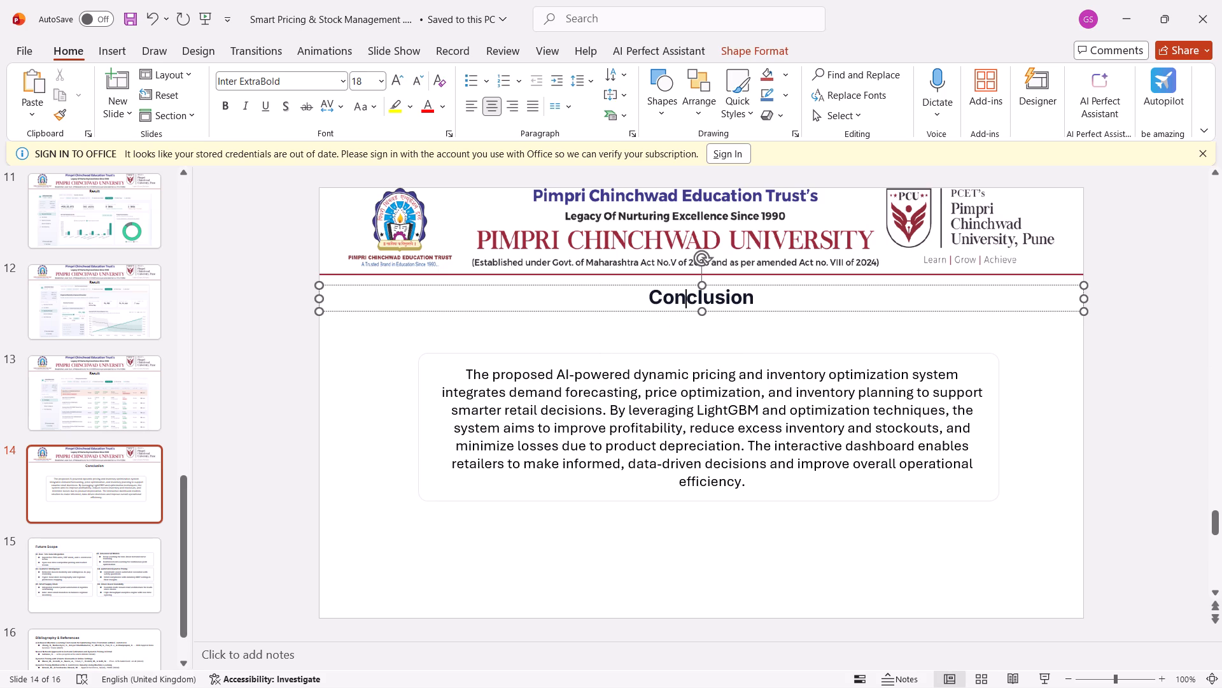
{"action": "left_click", "coordinate": [612, 352]}
{"action": "left_click", "coordinate": [625, 296]}
{"action": "key", "text": "Down"}
{"action": "key", "text": "Down"}
{"action": "key", "text": "Down"}
{"action": "key", "text": "Down"}
{"action": "key", "text": "Down"}
{"action": "key", "text": "Down"}
{"action": "key", "text": "Down"}
{"action": "key", "text": "Down"}
{"action": "key", "text": "Down"}
{"action": "key", "text": "Down"}
{"action": "key", "text": "Down"}
{"action": "key", "text": "Down"}
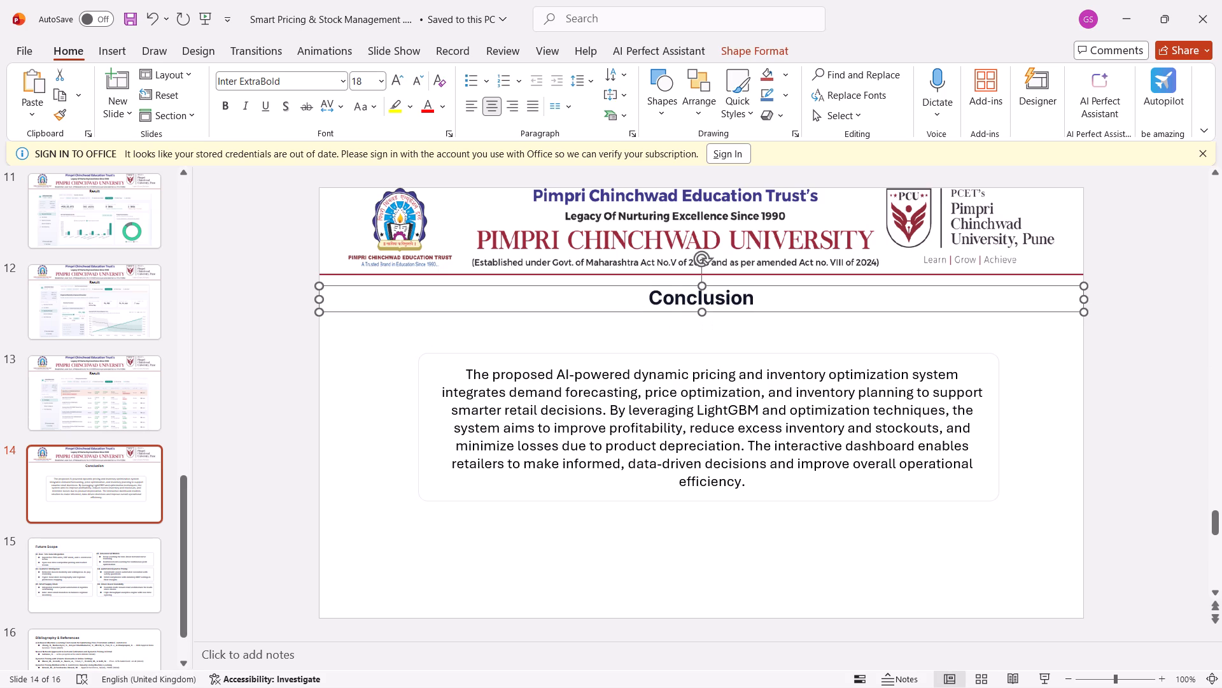
{"action": "key", "text": "Up"}
{"action": "key", "text": "Up"}
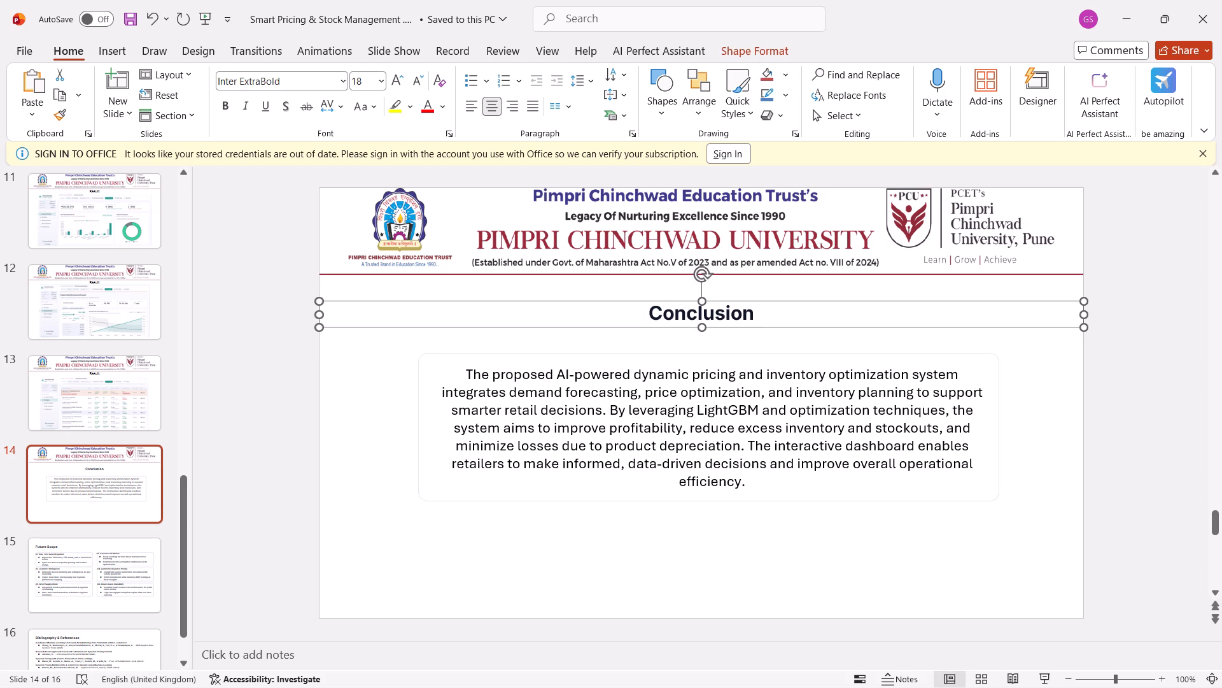
{"action": "left_click", "coordinate": [1178, 459]}
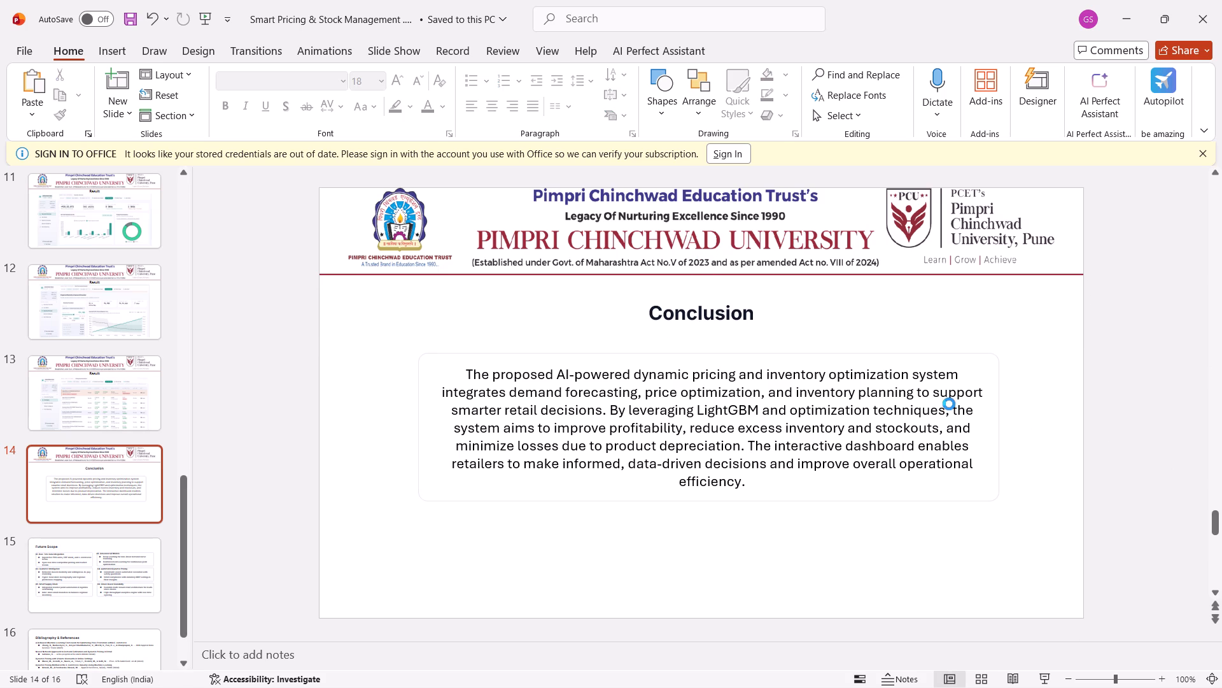
{"action": "key", "text": "ctrl+s"}
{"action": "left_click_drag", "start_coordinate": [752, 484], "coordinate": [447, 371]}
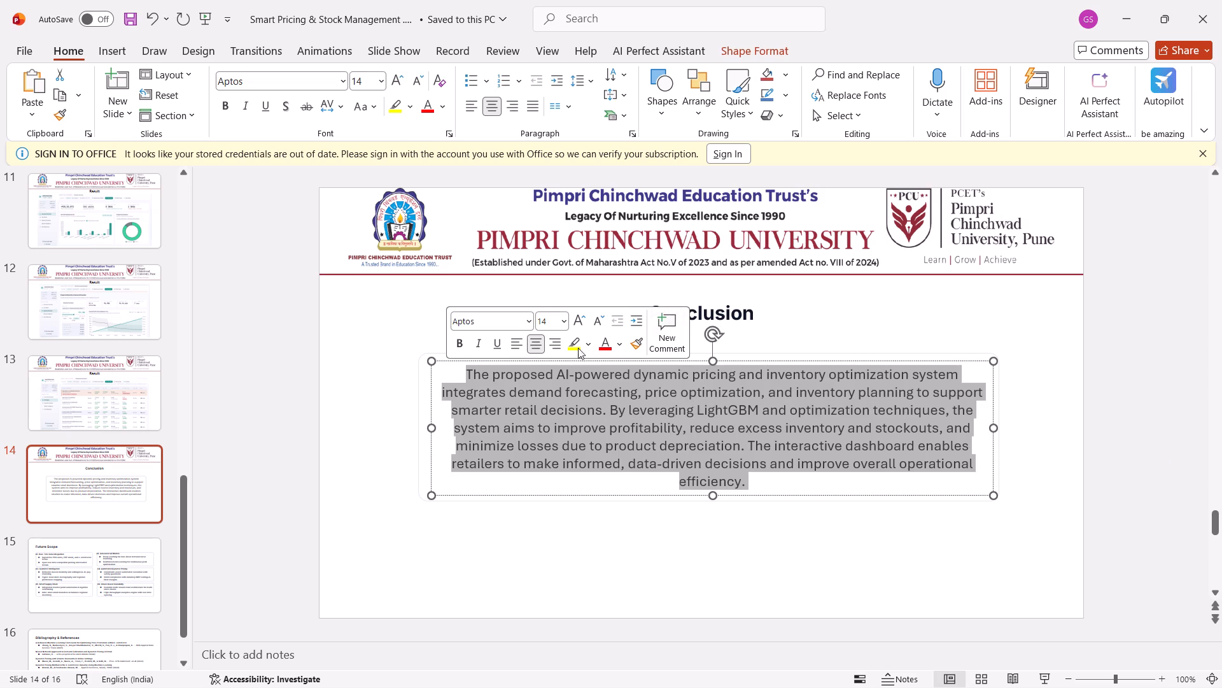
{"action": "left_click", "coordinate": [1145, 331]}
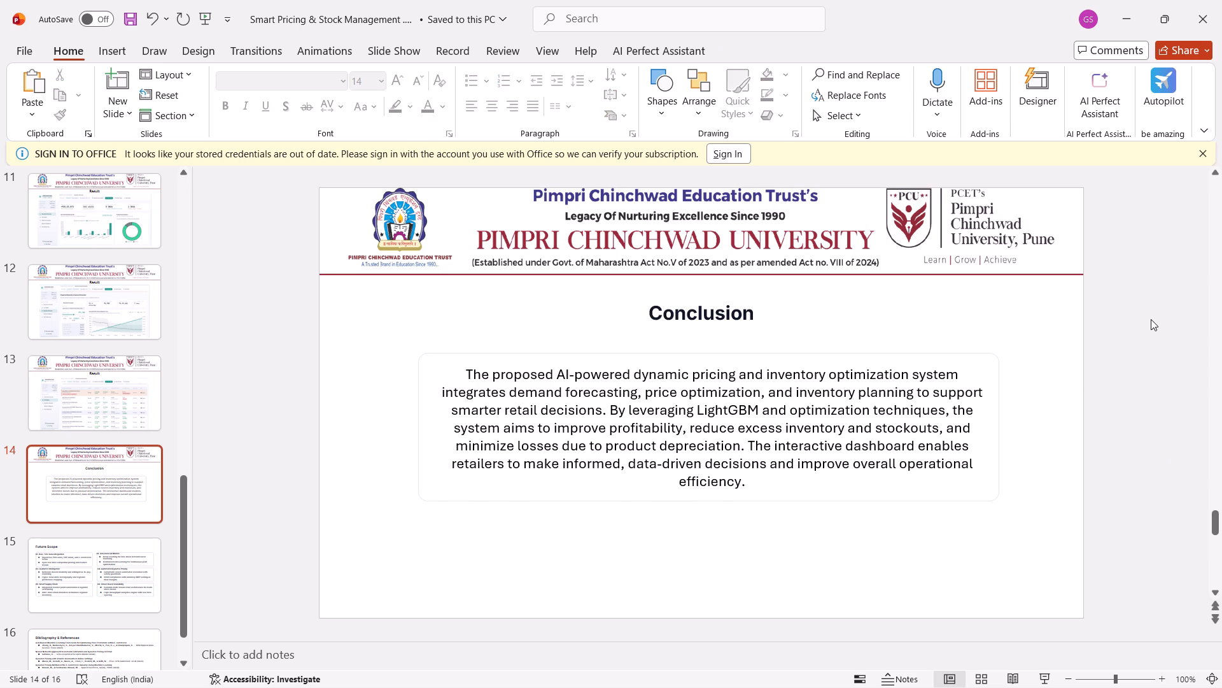
Delete all six content boxes below the Future Scope heading on slide 15.
{"action": "key", "text": "Down"}
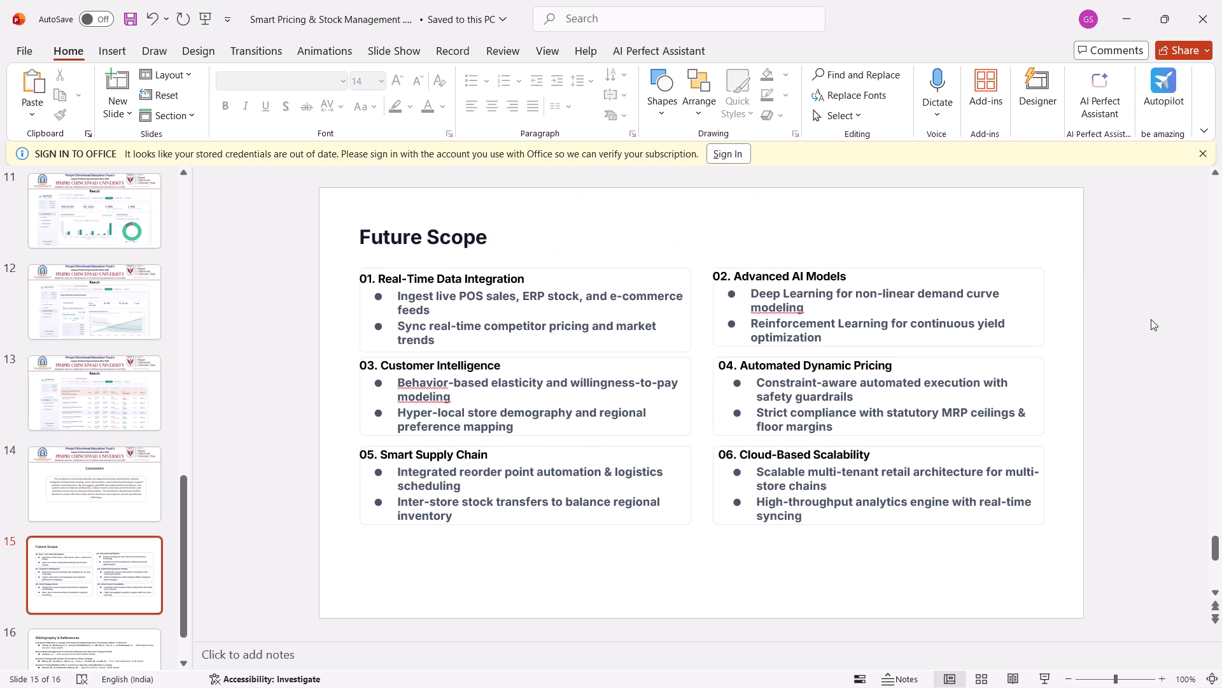
{"action": "left_click", "coordinate": [496, 257]}
{"action": "left_click", "coordinate": [571, 341]}
{"action": "left_click_drag", "start_coordinate": [1016, 559], "coordinate": [307, 283]}
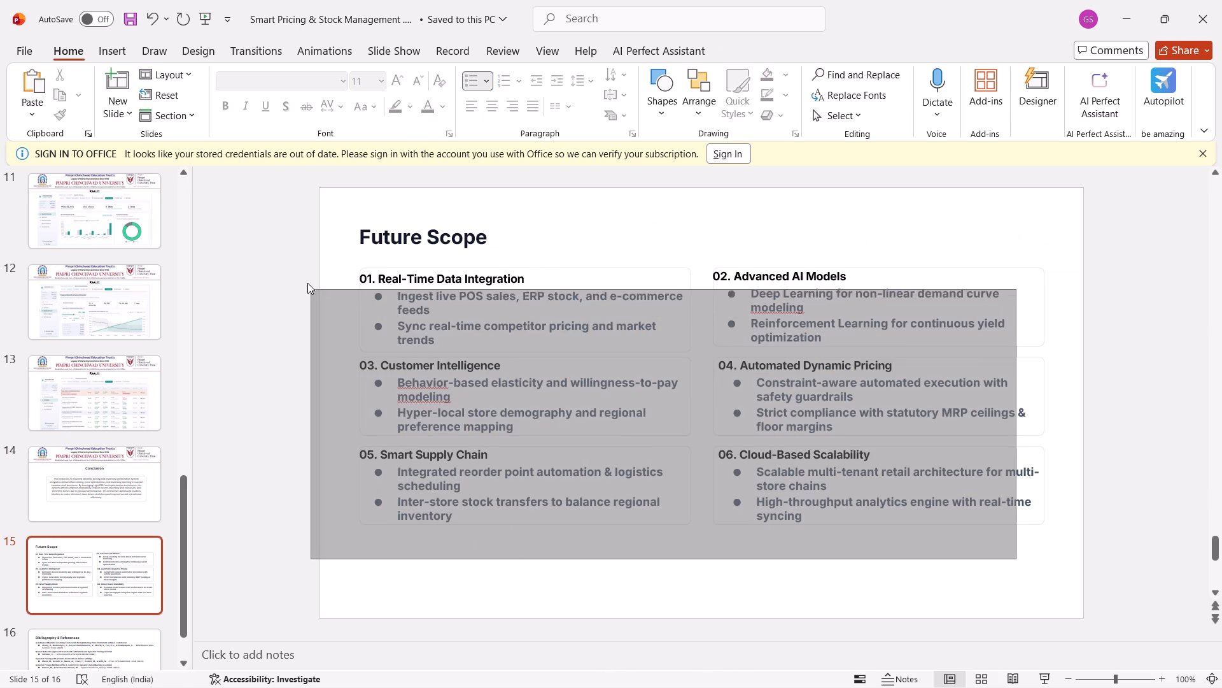
{"action": "left_click_drag", "start_coordinate": [307, 283], "coordinate": [311, 268]}
{"action": "key", "text": "Delete"}
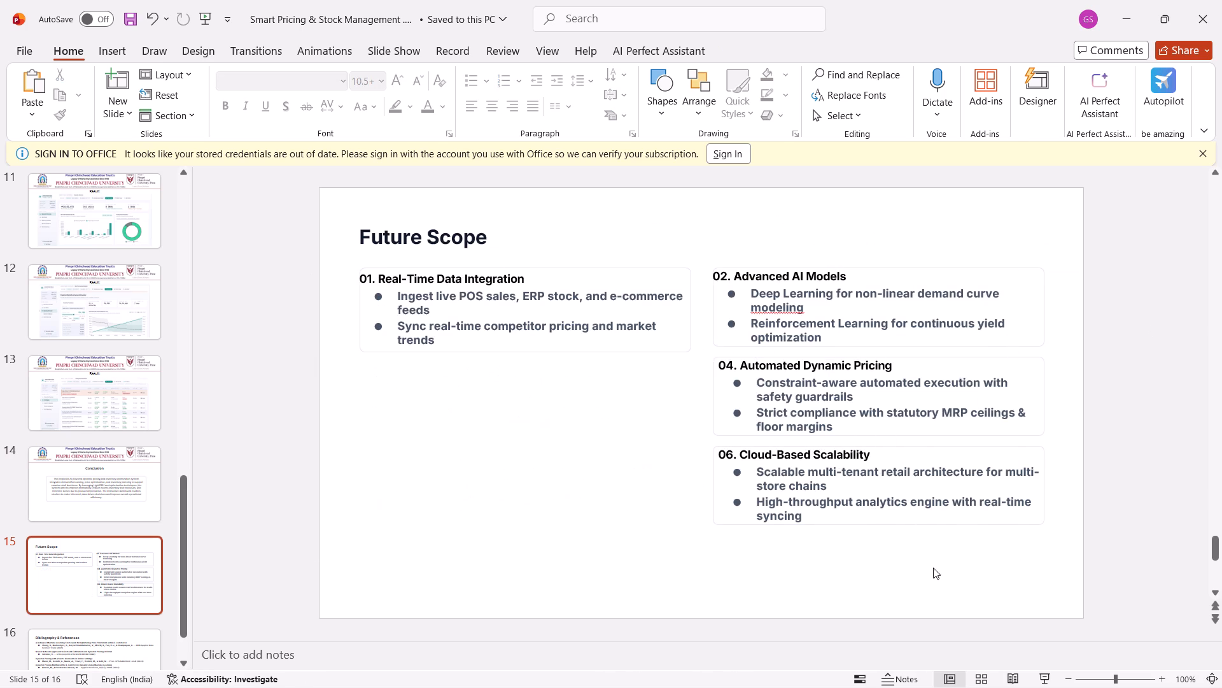
{"action": "left_click_drag", "start_coordinate": [1062, 532], "coordinate": [309, 265]}
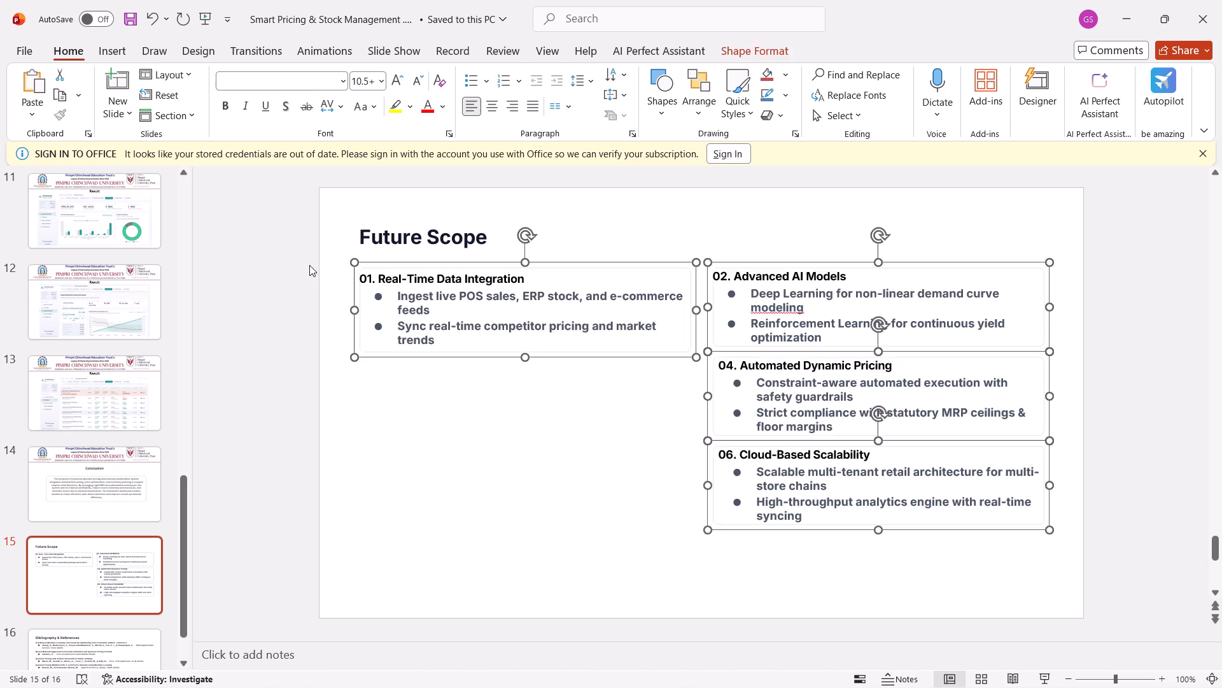
{"action": "key", "text": "Delete"}
Set the Future Scope heading to size 18, centred in a box spanning the full slide width, and place it slightly lower.
{"action": "left_click", "coordinate": [405, 245]}
{"action": "left_click_drag", "start_coordinate": [395, 224], "coordinate": [355, 257]}
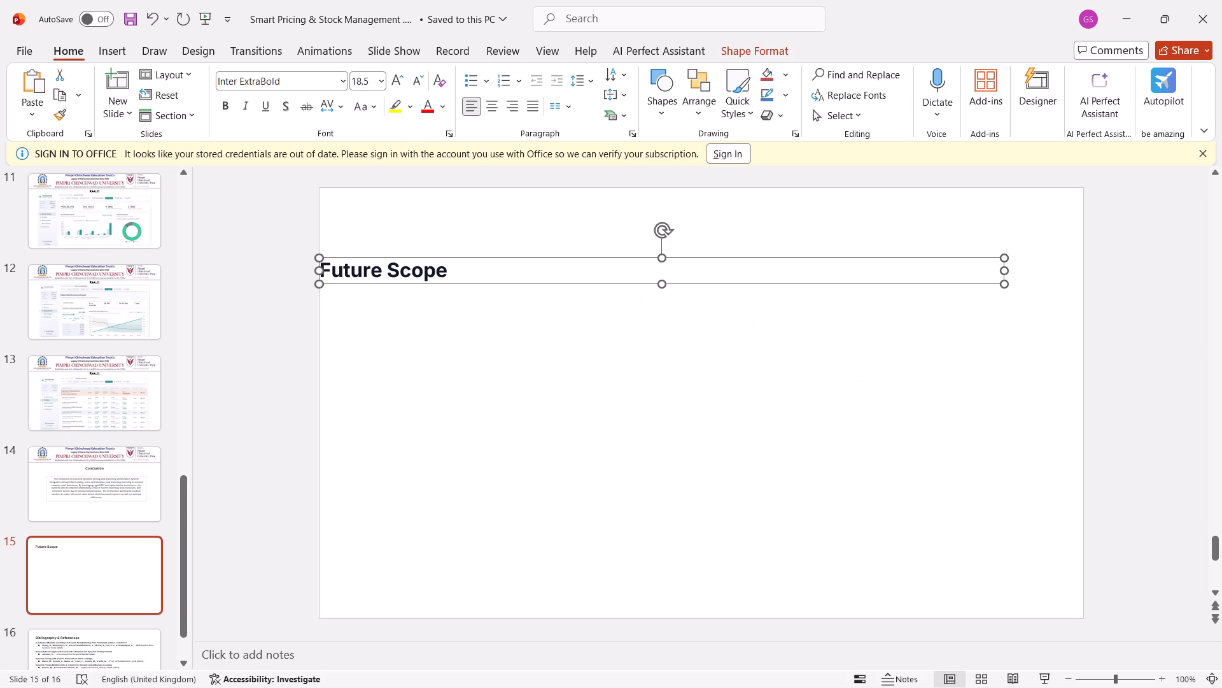
{"action": "left_click_drag", "start_coordinate": [997, 269], "coordinate": [1078, 268]}
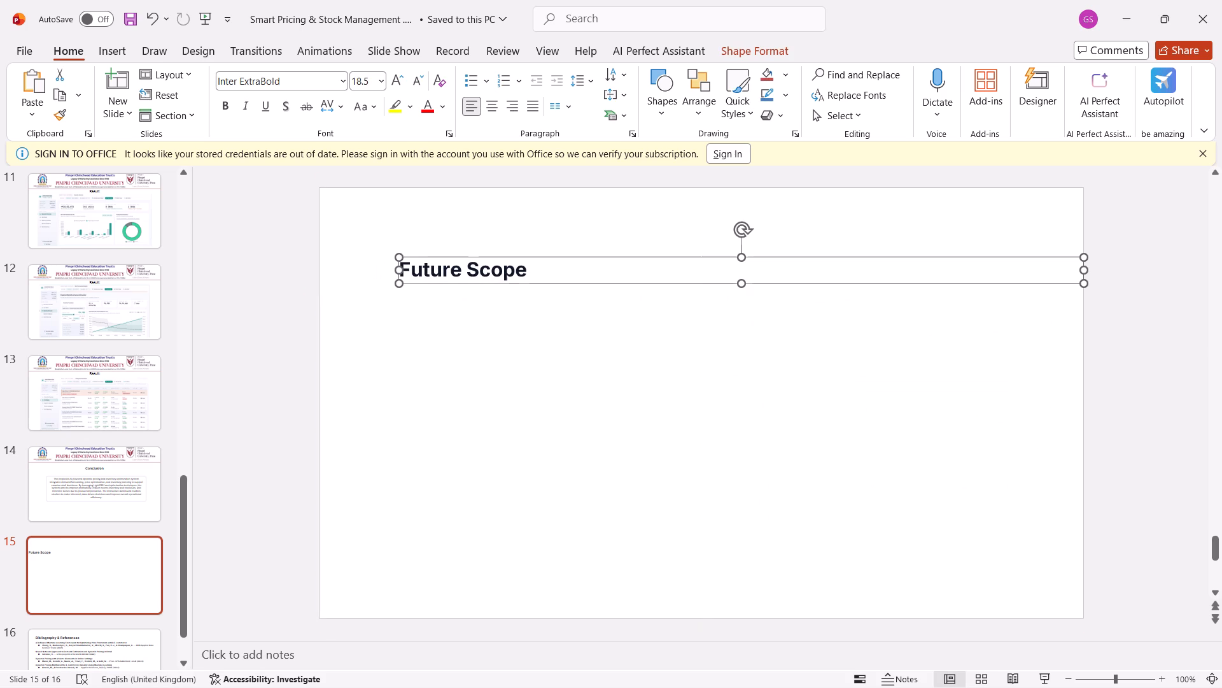
{"action": "left_click", "coordinate": [371, 72]}
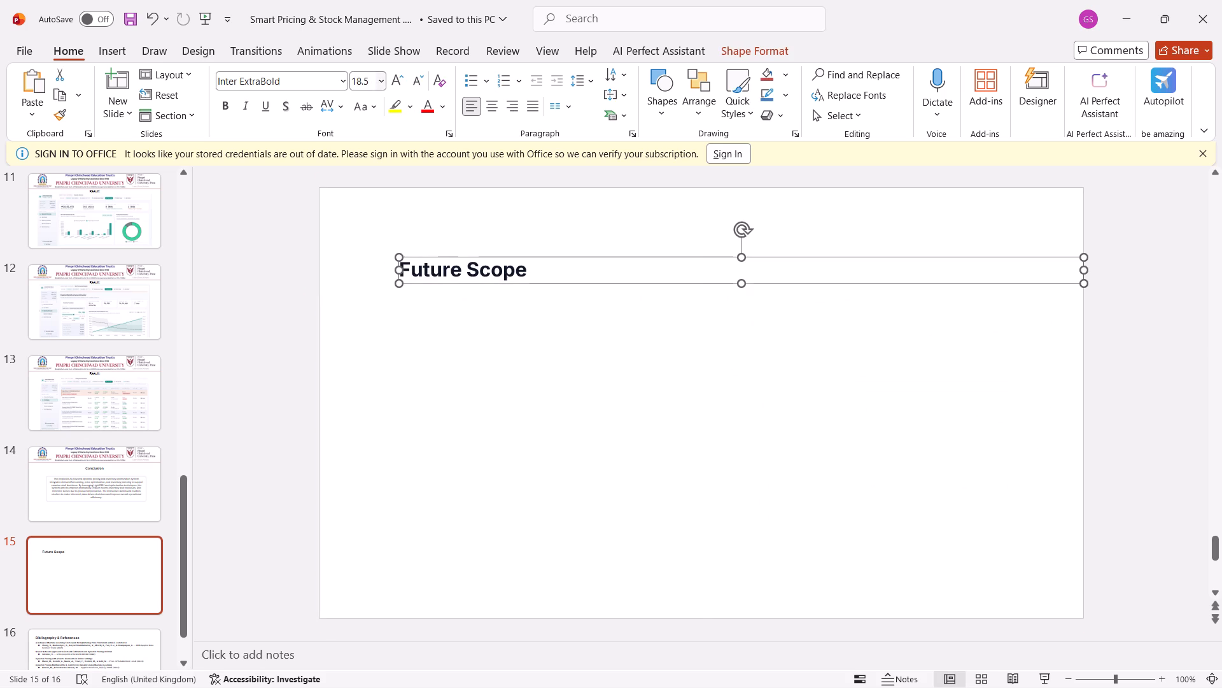
{"action": "left_click", "coordinate": [370, 78]}
{"action": "type", "text": "18"}
{"action": "key", "text": "Return"}
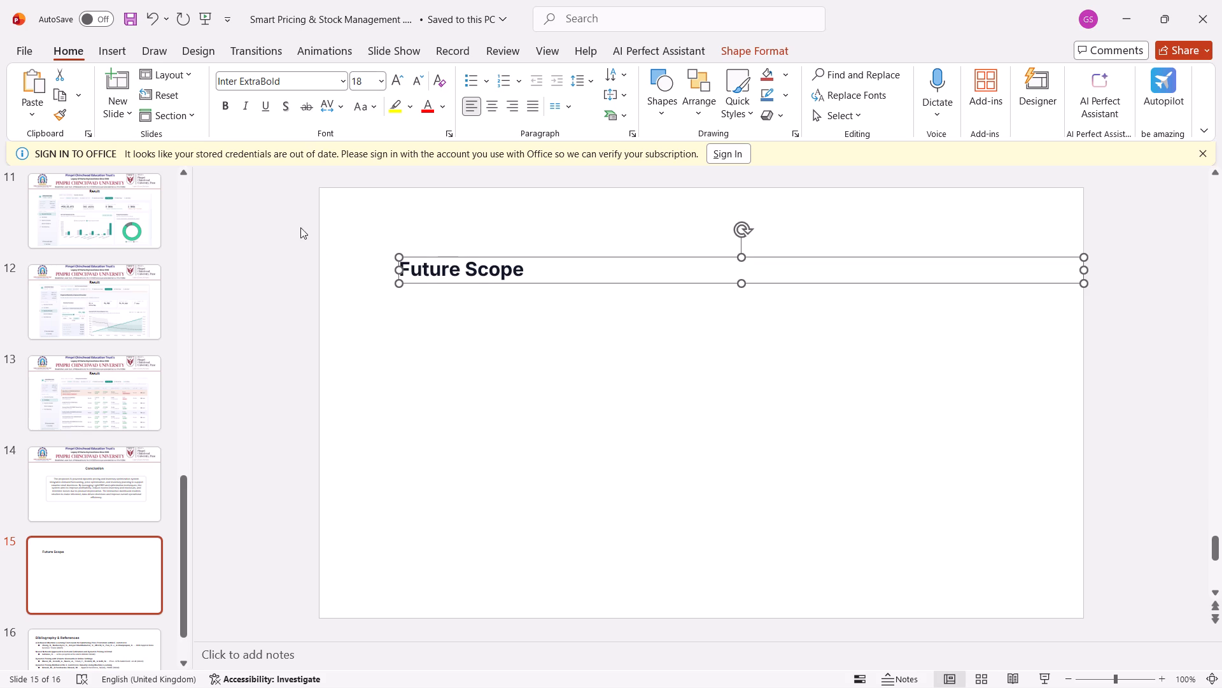
{"action": "left_click_drag", "start_coordinate": [400, 271], "coordinate": [320, 273]}
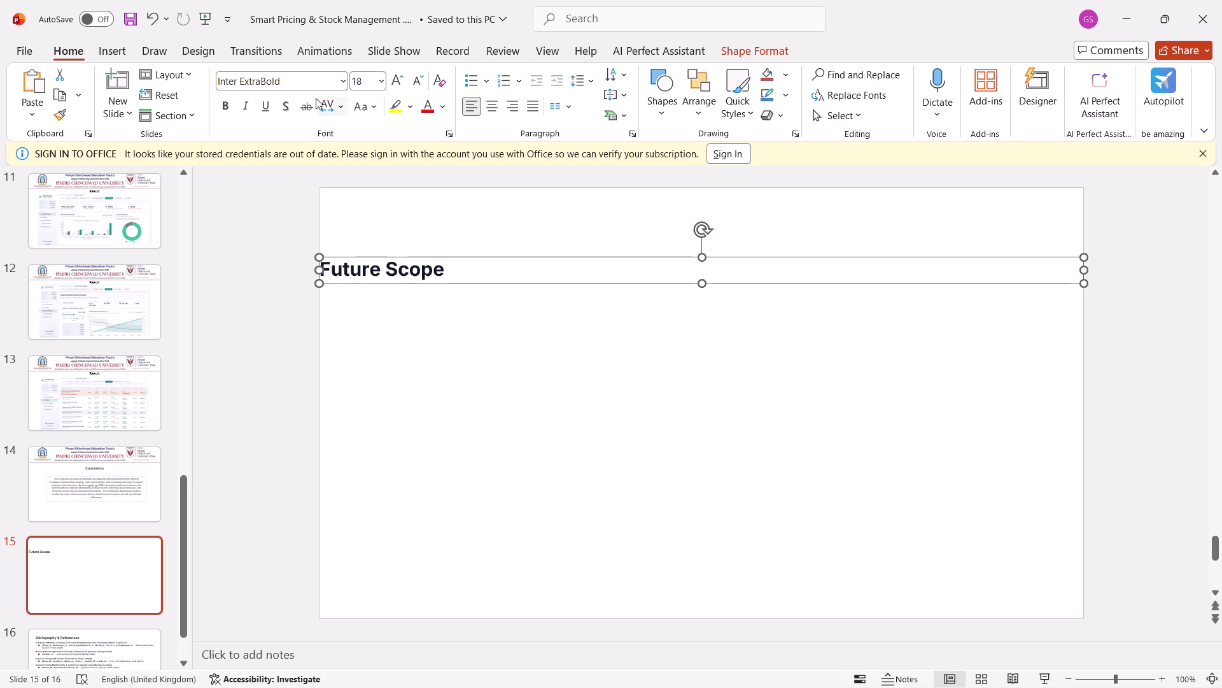
{"action": "left_click", "coordinate": [488, 104]}
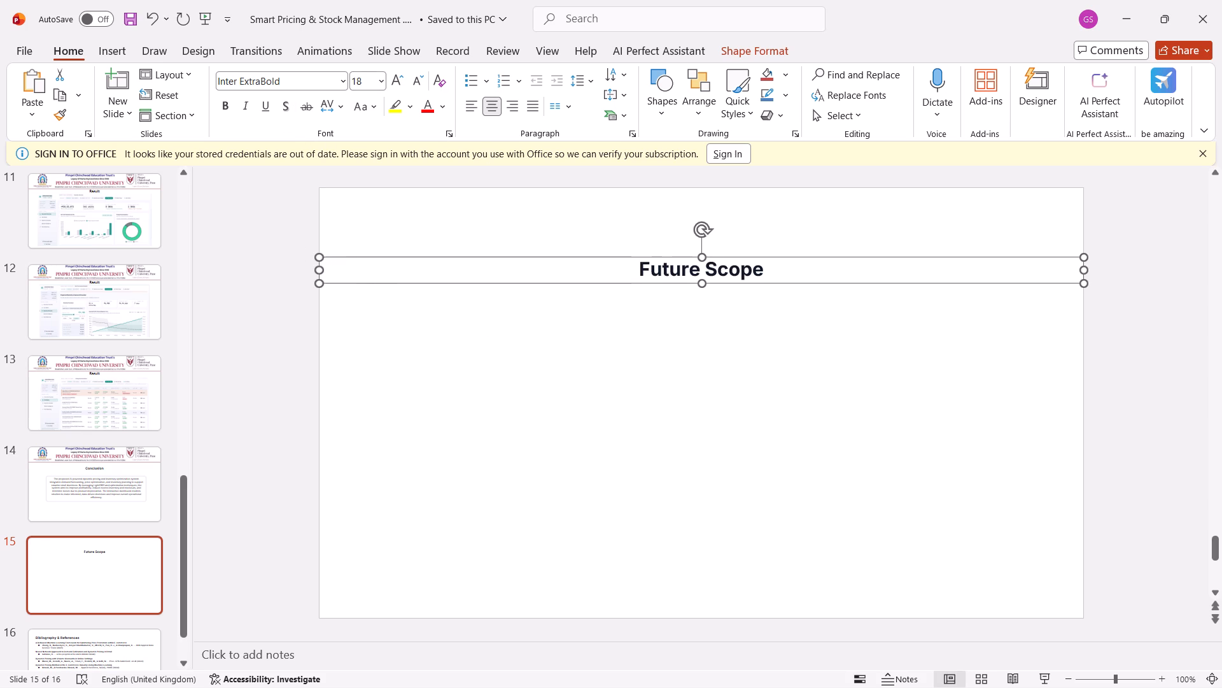
{"action": "left_click_drag", "start_coordinate": [510, 255], "coordinate": [510, 264]}
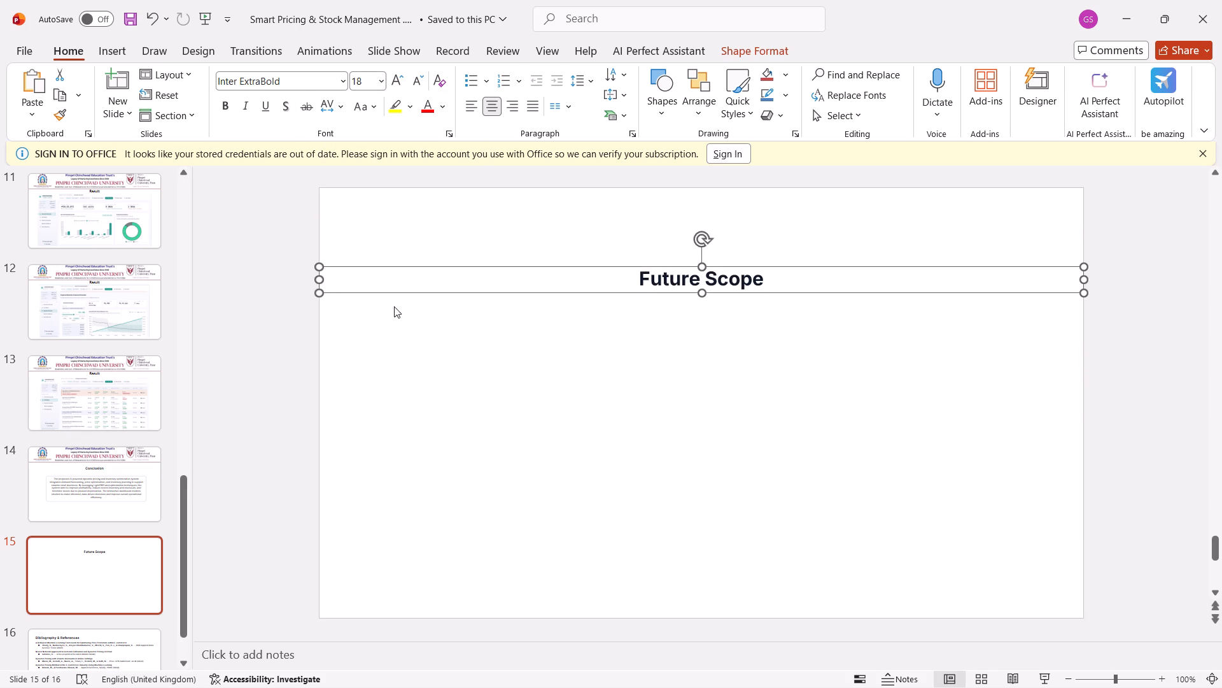
Copy the university header picture from slide 14 onto slide 15.
{"action": "left_click", "coordinate": [88, 501]}
{"action": "left_click", "coordinate": [488, 271]}
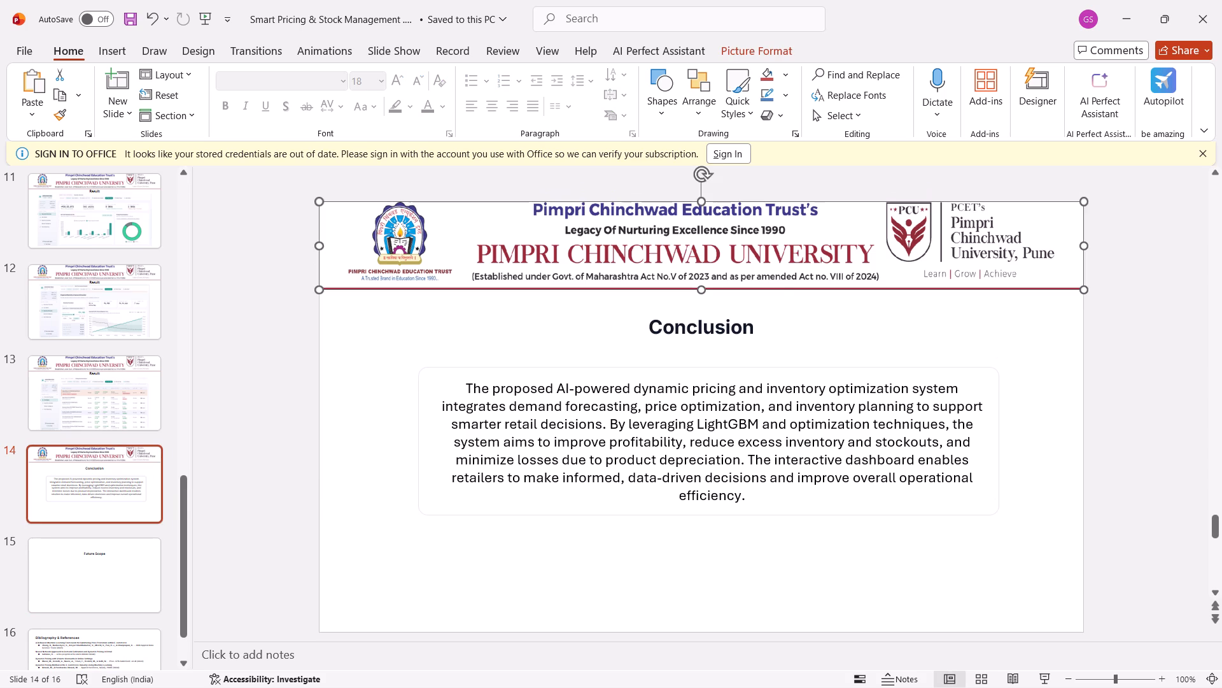
{"action": "key", "text": "ctrl+c"}
{"action": "left_click", "coordinate": [80, 576]}
{"action": "key", "text": "ctrl+v"}
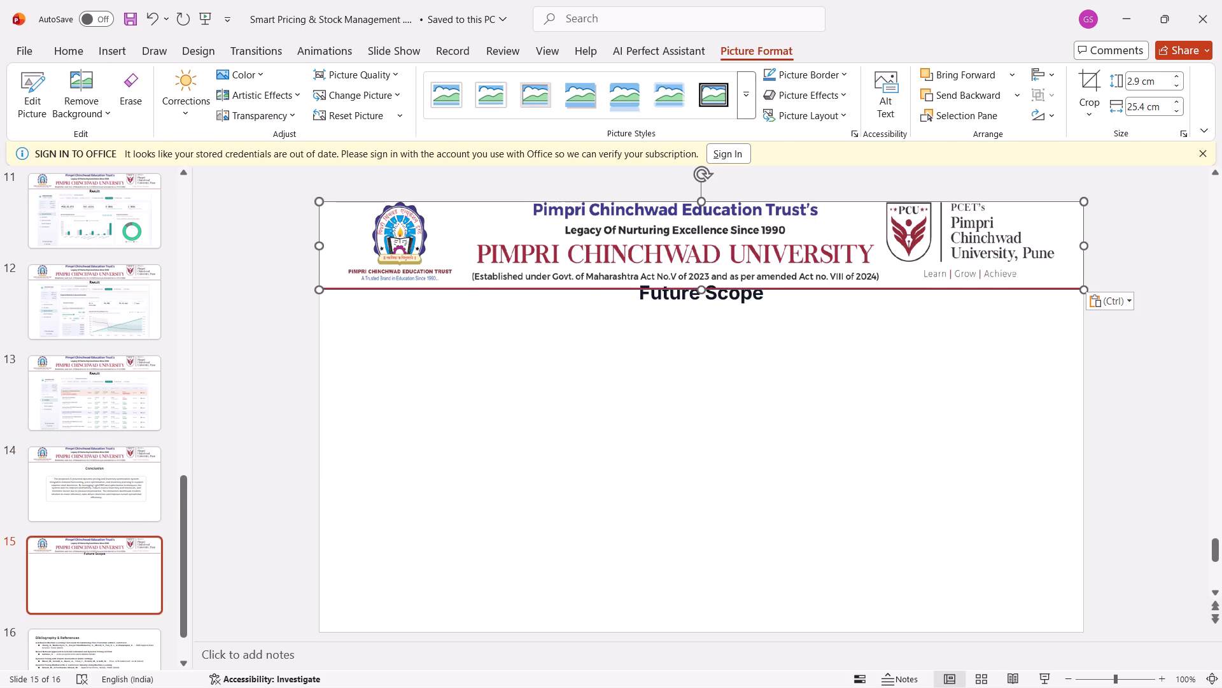
Nudge the Future Scope heading down so it sits just below the header's red line, and dismiss the design suggestions.
{"action": "left_click", "coordinate": [661, 299]}
{"action": "key", "text": "Down"}
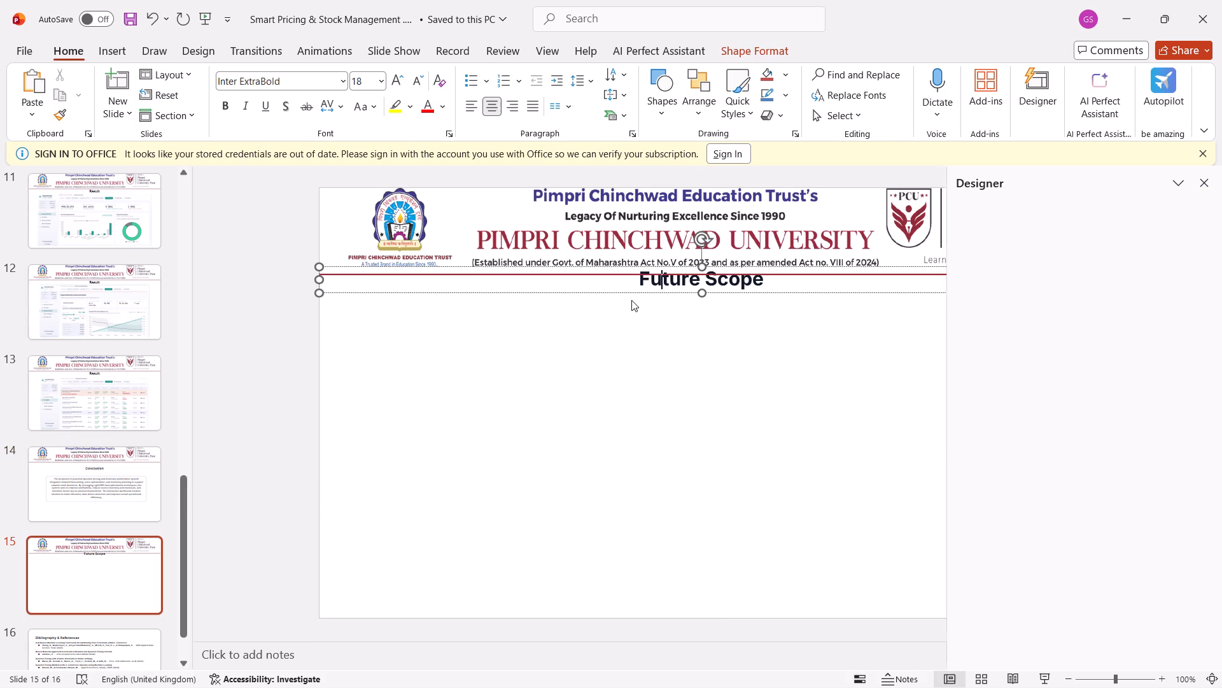
{"action": "left_click", "coordinate": [649, 266]}
{"action": "key", "text": "Down"}
{"action": "key", "text": "Down"}
{"action": "key", "text": "Down"}
{"action": "key", "text": "Down"}
{"action": "key", "text": "Down"}
{"action": "key", "text": "Down"}
{"action": "key", "text": "Down"}
{"action": "key", "text": "Down"}
{"action": "key", "text": "Down"}
{"action": "key", "text": "Down"}
{"action": "key", "text": "Down"}
{"action": "key", "text": "Down"}
{"action": "key", "text": "Down"}
{"action": "key", "text": "Down"}
{"action": "key", "text": "Down"}
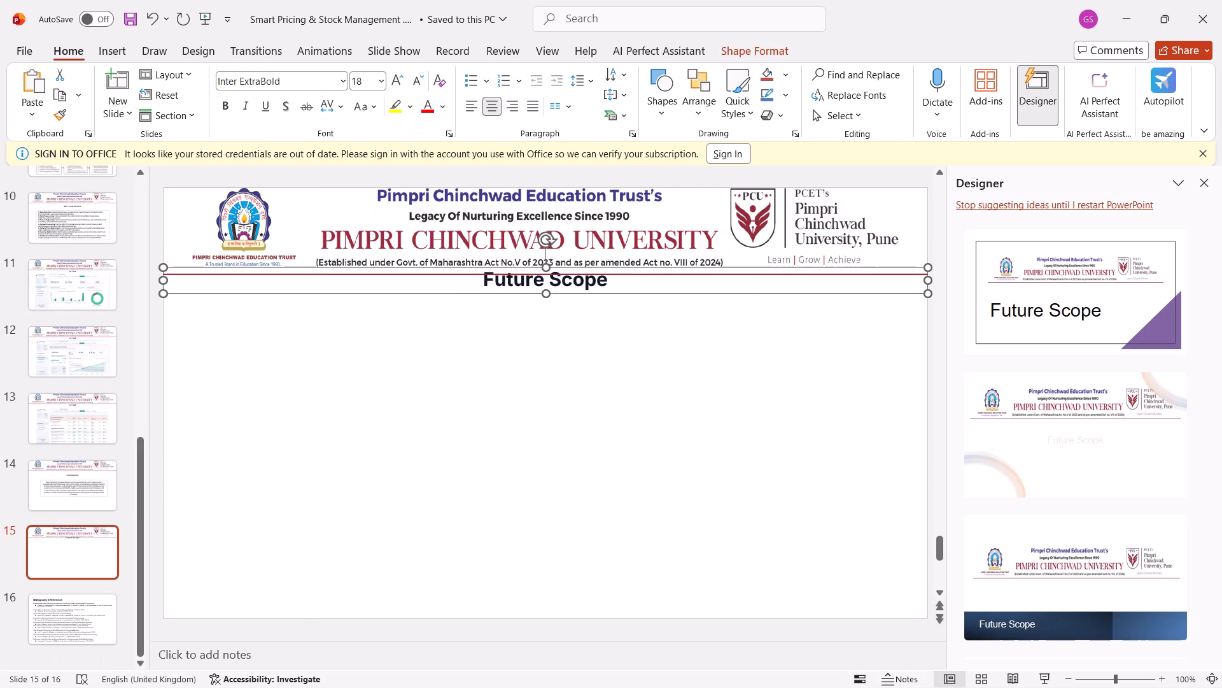
{"action": "key", "text": "Up"}
{"action": "key", "text": "Up"}
{"action": "key", "text": "Up"}
{"action": "key", "text": "Up"}
{"action": "key", "text": "Up"}
{"action": "key", "text": "Up"}
{"action": "key", "text": "Up"}
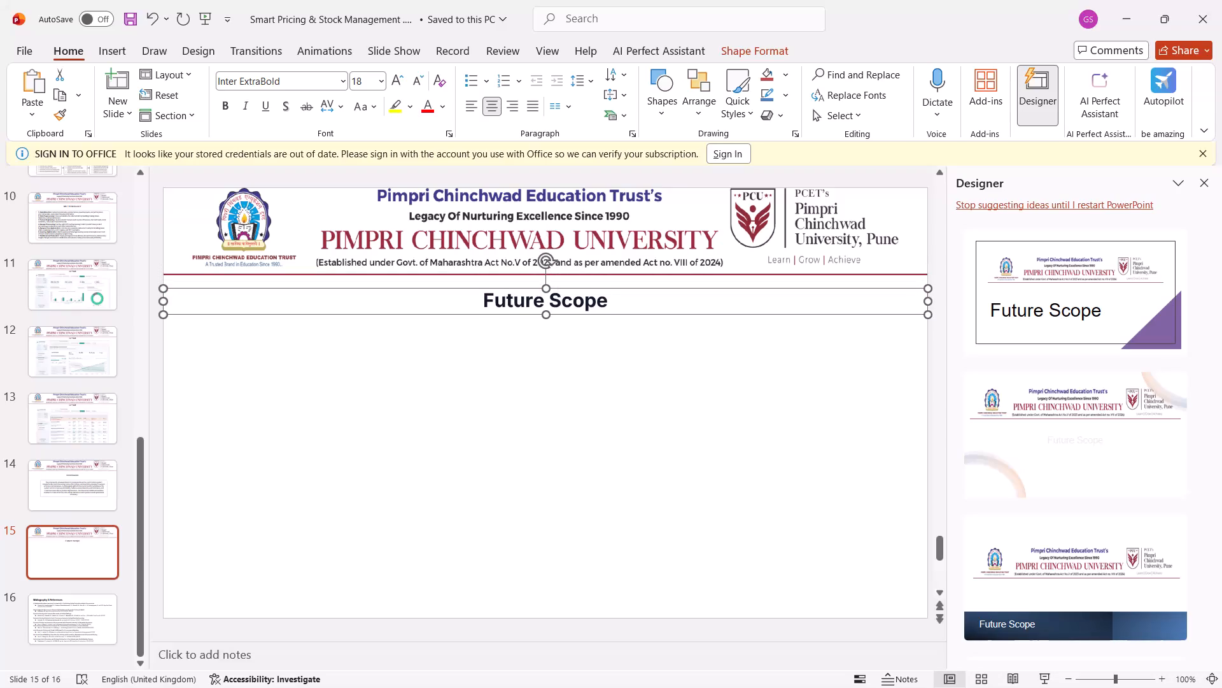
{"action": "key", "text": "Up"}
{"action": "key", "text": "Up"}
{"action": "left_click", "coordinate": [1201, 180]}
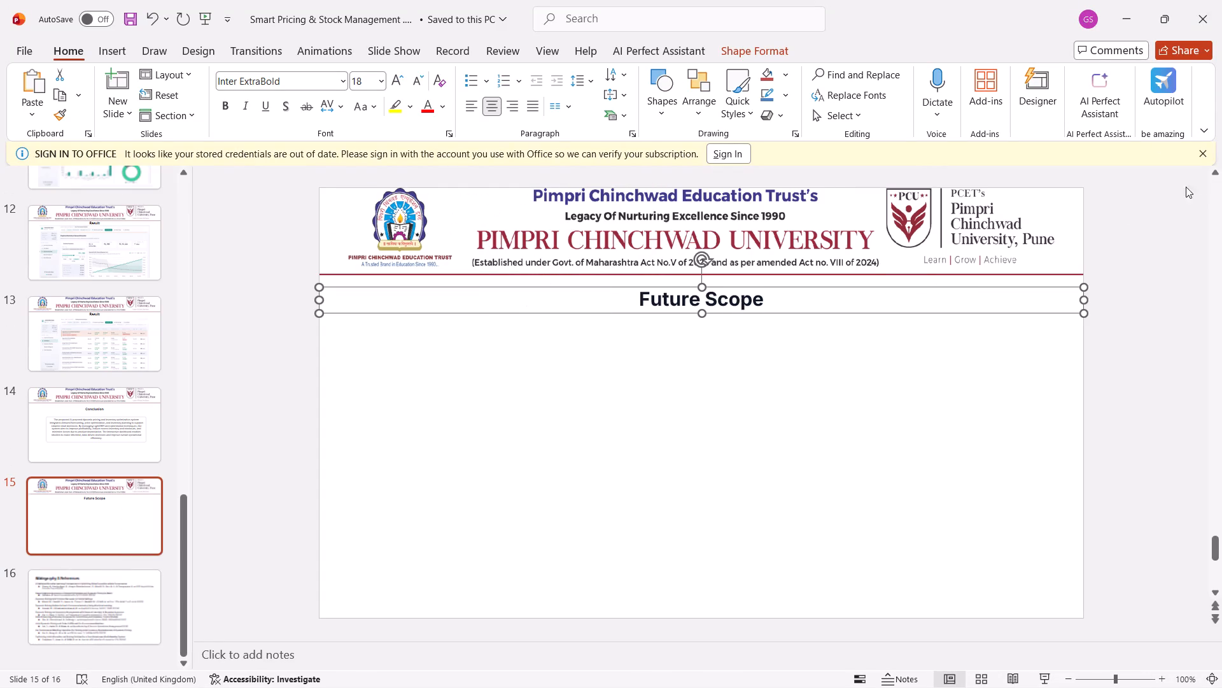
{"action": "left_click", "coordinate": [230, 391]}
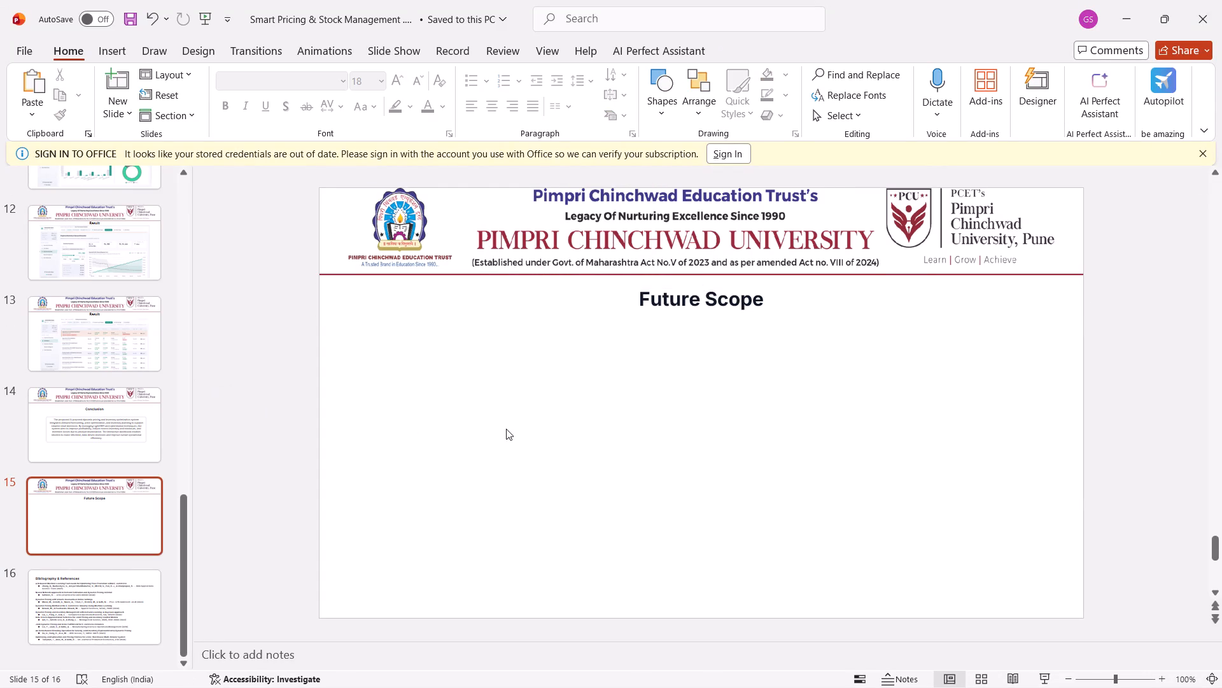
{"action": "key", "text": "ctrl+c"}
{"action": "left_click", "coordinate": [793, 674]}
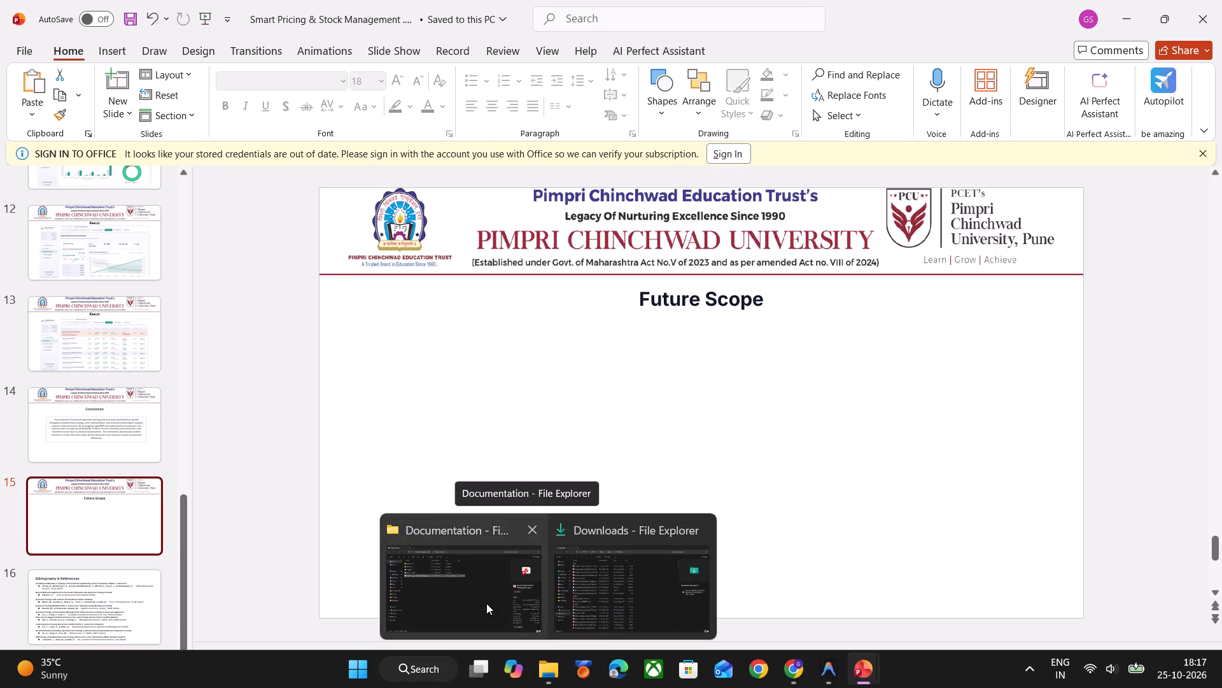
{"action": "left_click", "coordinate": [485, 603]}
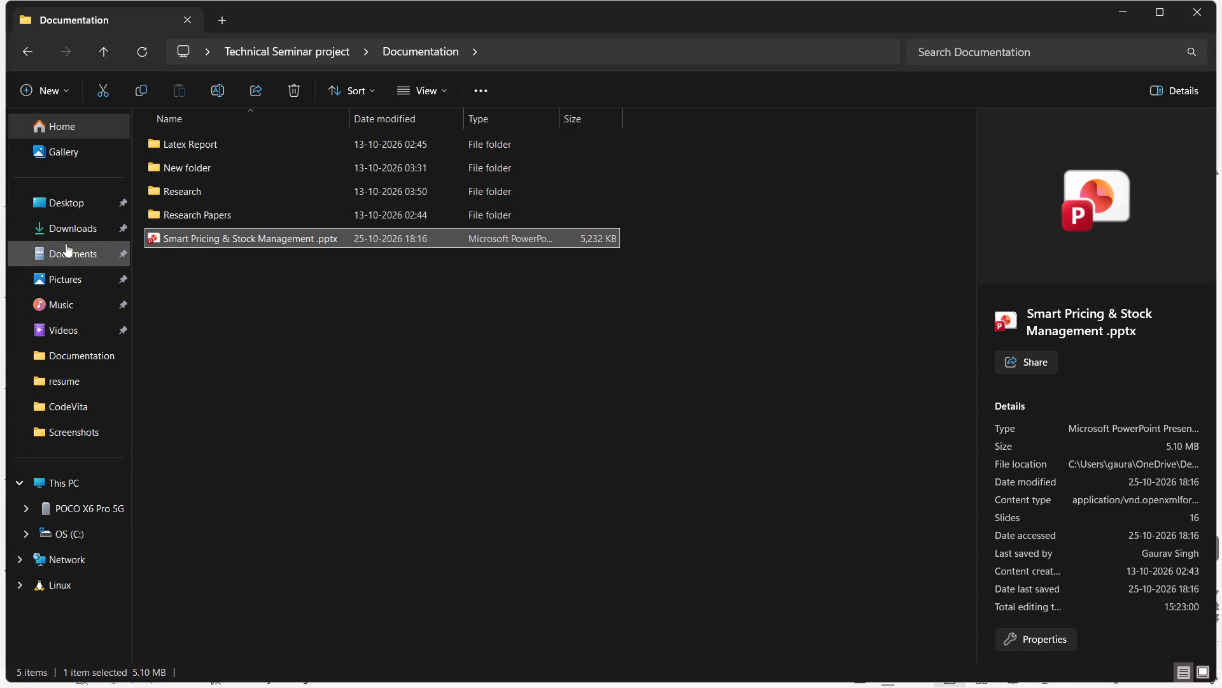
{"action": "left_click", "coordinate": [62, 229]}
{"action": "double_click", "coordinate": [238, 249]}
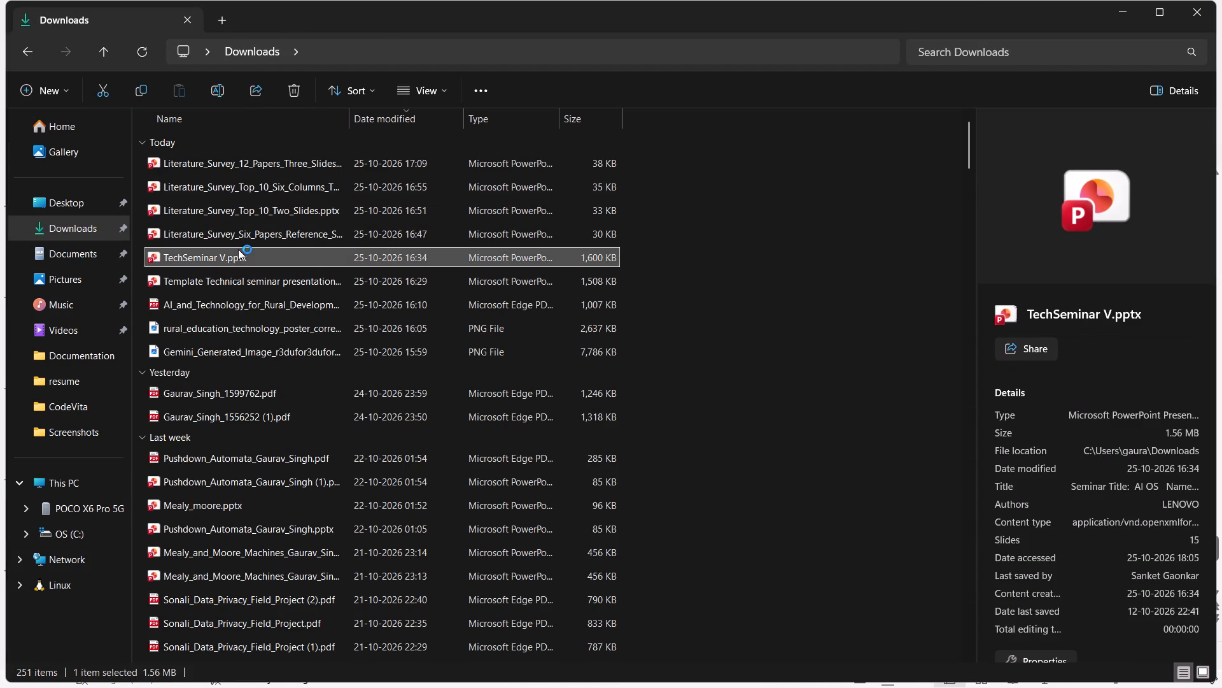
Look through the TechSeminar V slides to examine the order, headings and layout of their sections, and close the presentation.
{"action": "key", "text": "Down"}
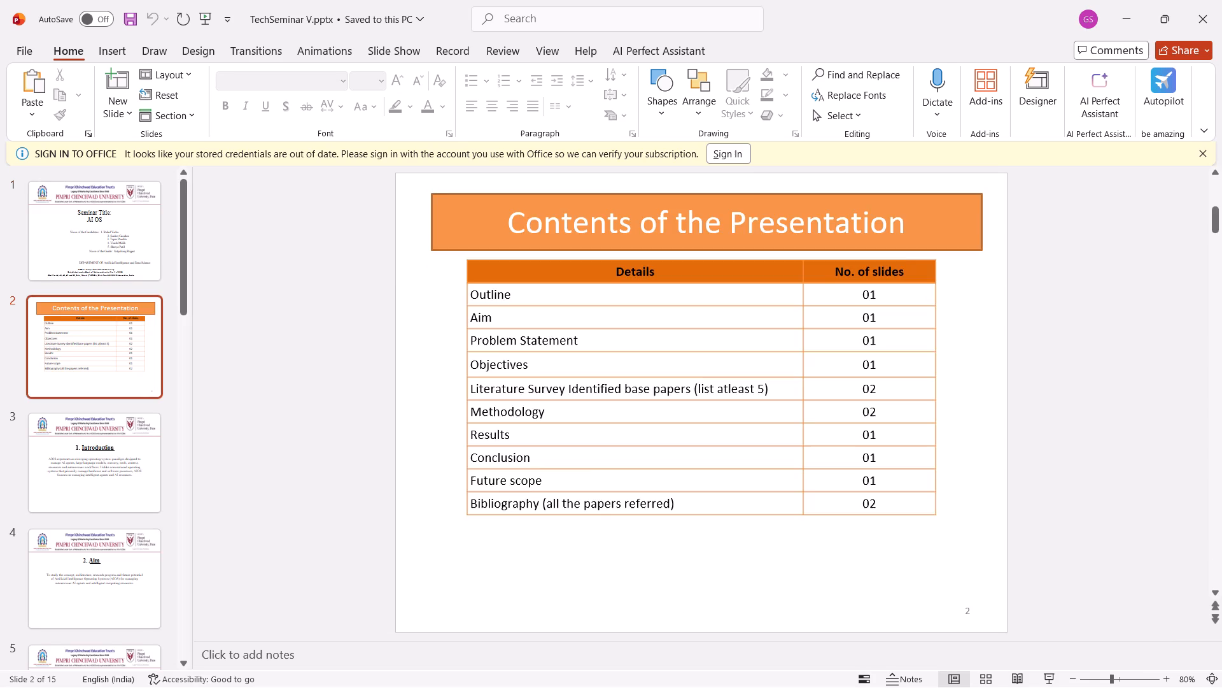
{"action": "key", "text": "Down"}
{"action": "key", "text": "Down"}
{"action": "key", "text": "Down"}
{"action": "key", "text": "Down"}
{"action": "key", "text": "Down"}
{"action": "key", "text": "Down"}
{"action": "key", "text": "Down"}
{"action": "key", "text": "Down"}
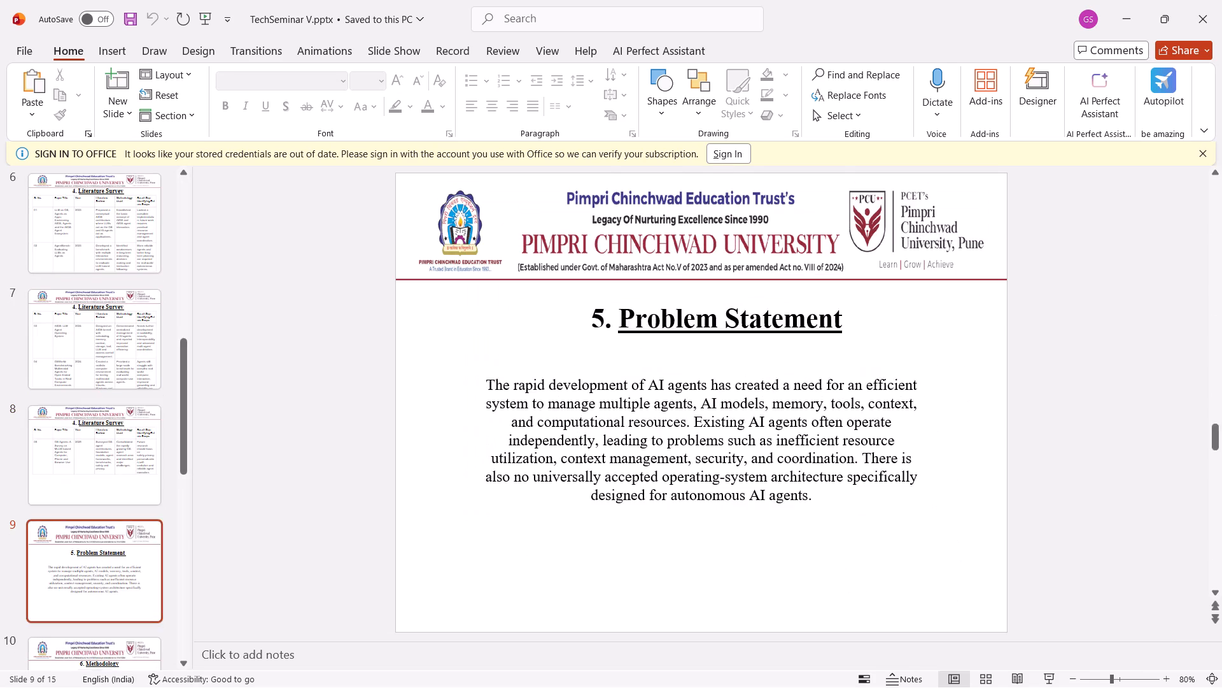
{"action": "key", "text": "Down"}
{"action": "key", "text": "Down"}
{"action": "key", "text": "Down"}
{"action": "key", "text": "Down"}
{"action": "key", "text": "Down"}
{"action": "key", "text": "Down"}
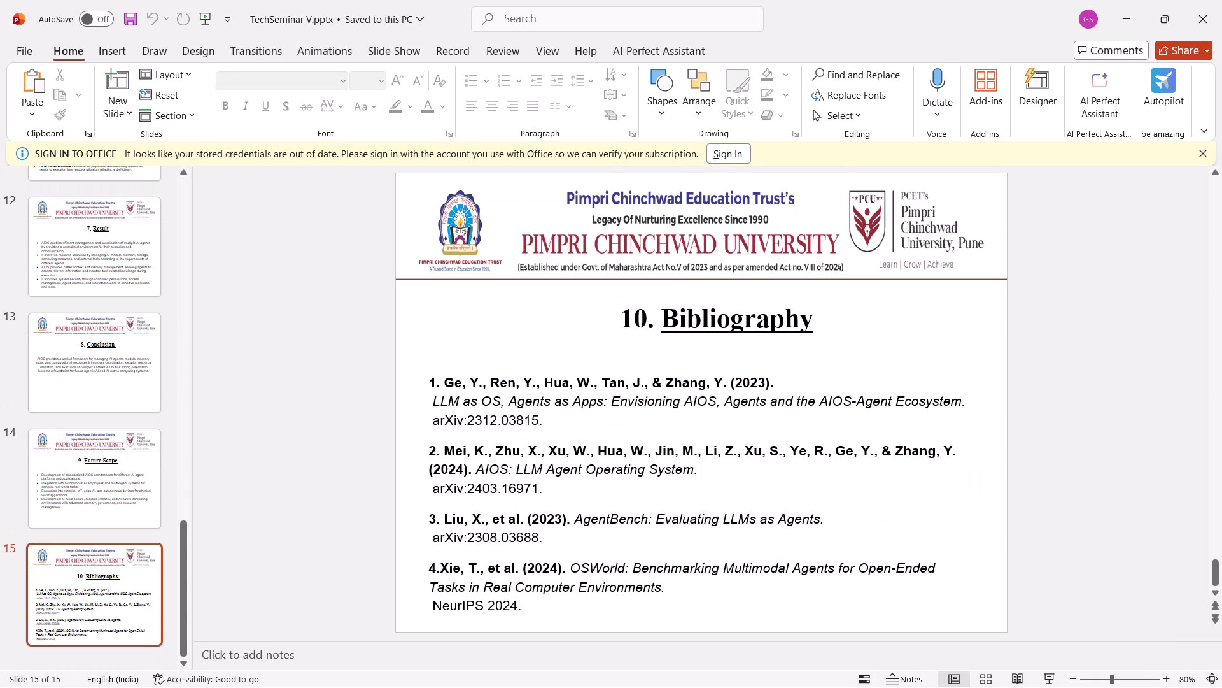
{"action": "key", "text": "Down"}
{"action": "key", "text": "Up"}
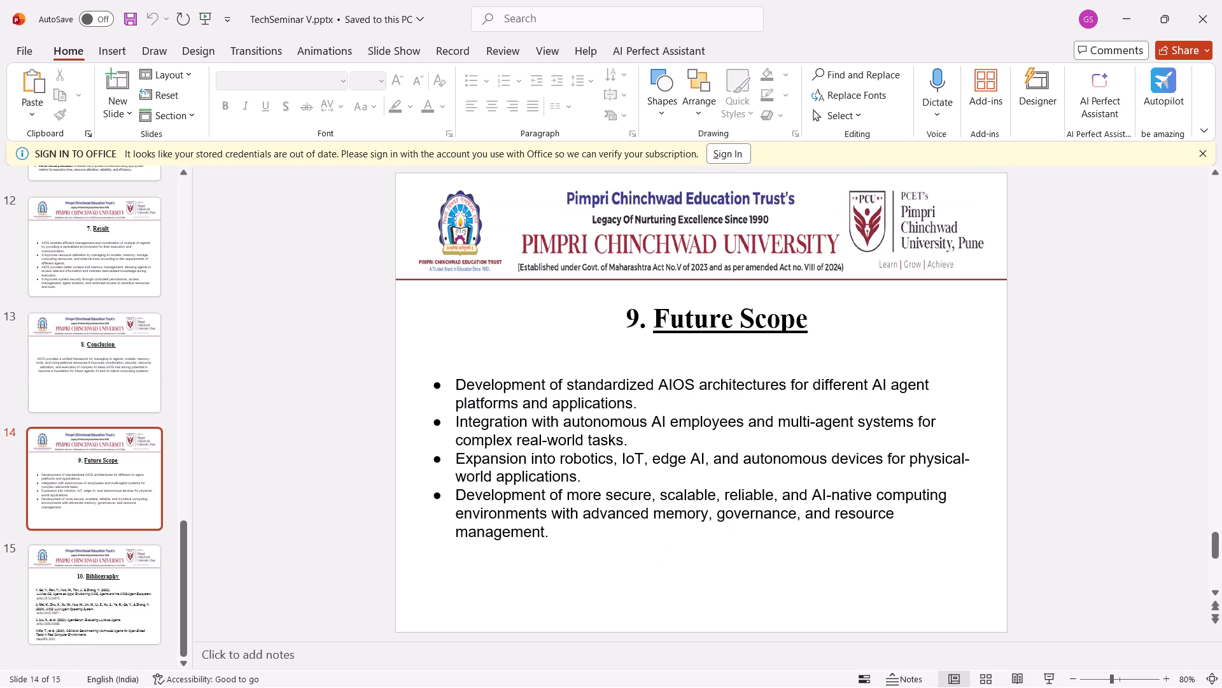
{"action": "key", "text": "Up"}
{"action": "key", "text": "Up"}
{"action": "key", "text": "Up"}
{"action": "key", "text": "Up"}
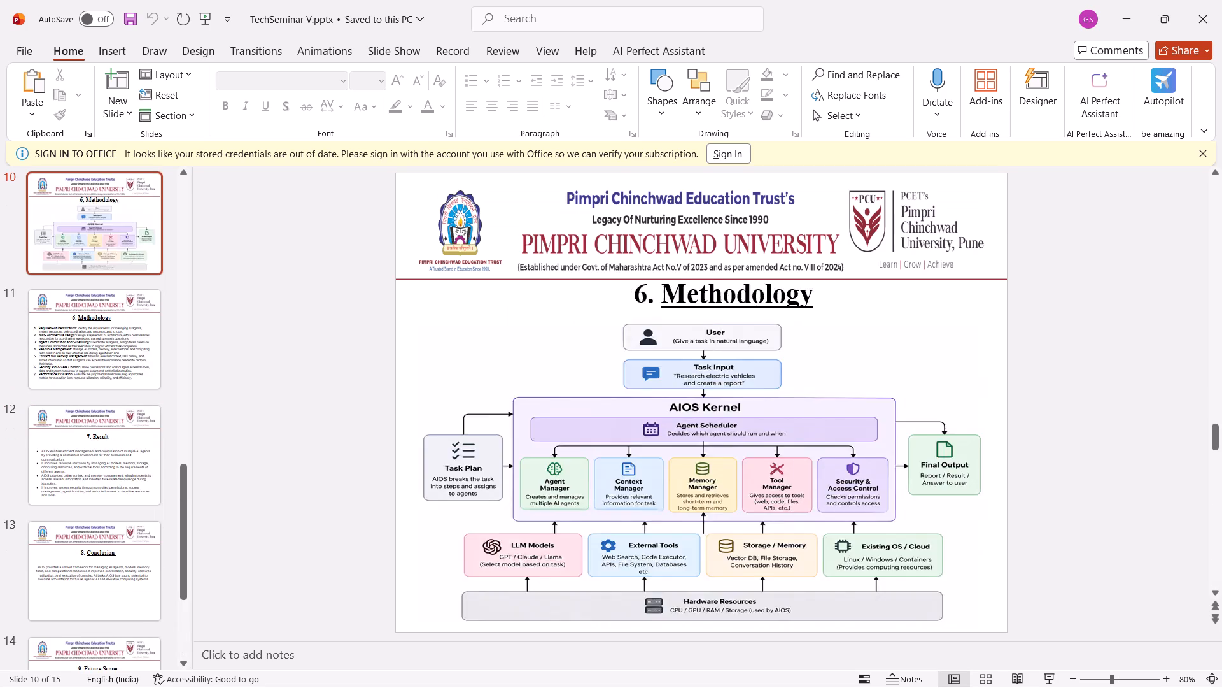
{"action": "key", "text": "Up"}
{"action": "key", "text": "Up"}
{"action": "key", "text": "Up"}
{"action": "key", "text": "Up"}
{"action": "key", "text": "Up"}
{"action": "key", "text": "Up"}
{"action": "key", "text": "Up"}
{"action": "key", "text": "Up"}
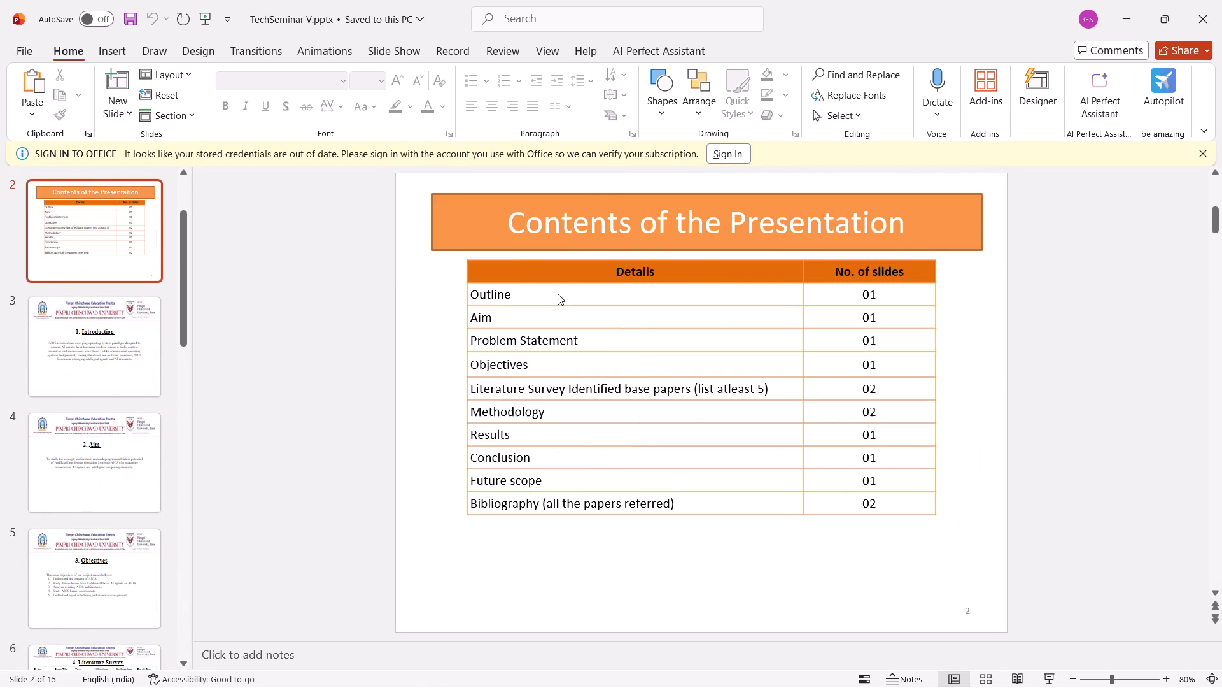
{"action": "key", "text": "Down"}
{"action": "key", "text": "Down"}
{"action": "key", "text": "Down"}
{"action": "key", "text": "Down"}
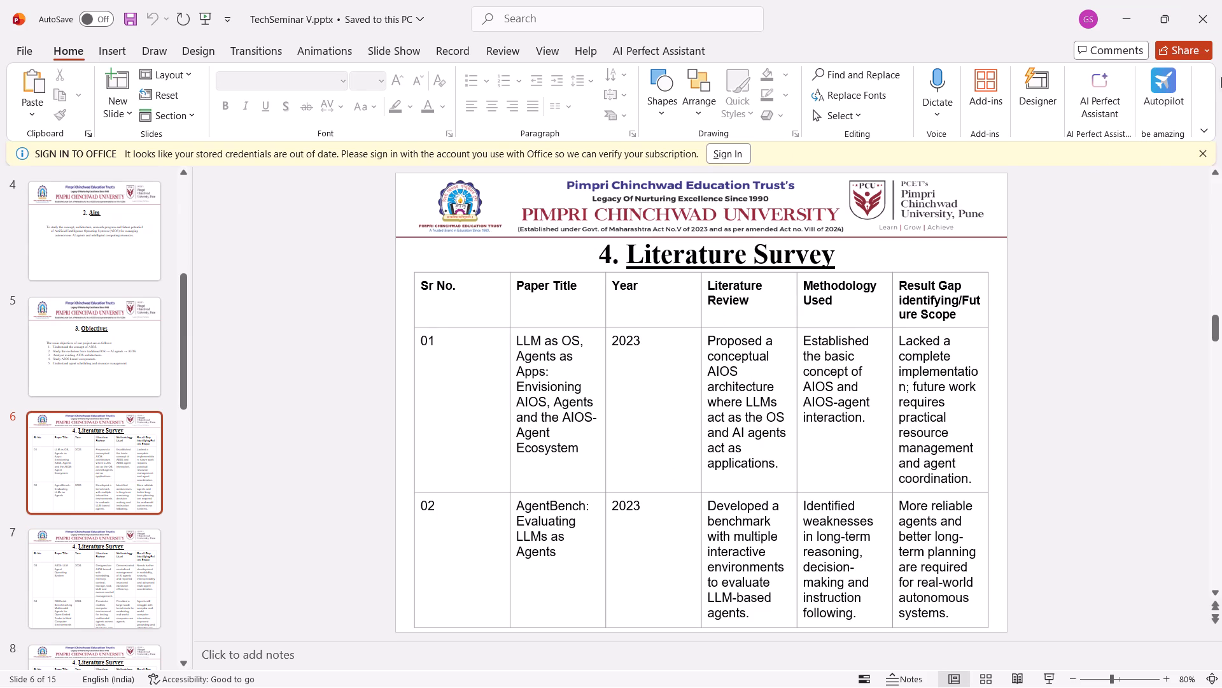
{"action": "left_click", "coordinate": [1210, 3]}
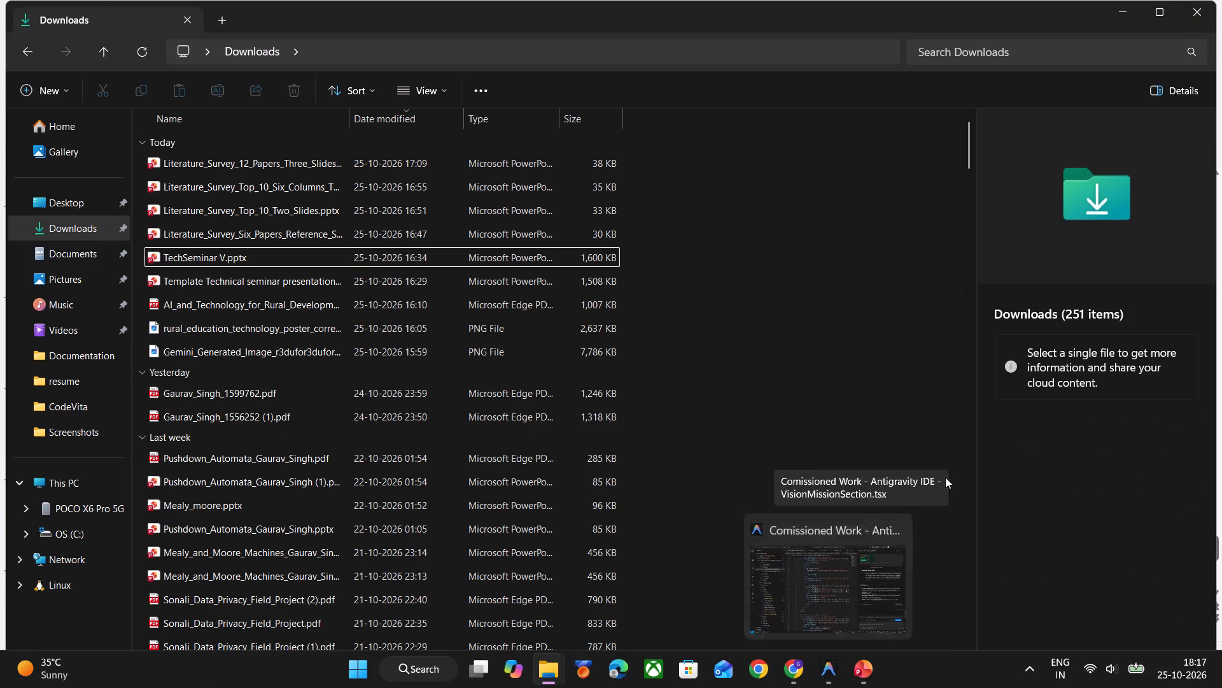
Return to the presentation and delete "Identifying / Future Scope" from the last column header of slide 6's Literature Survey table.
{"action": "left_click", "coordinate": [1120, 7]}
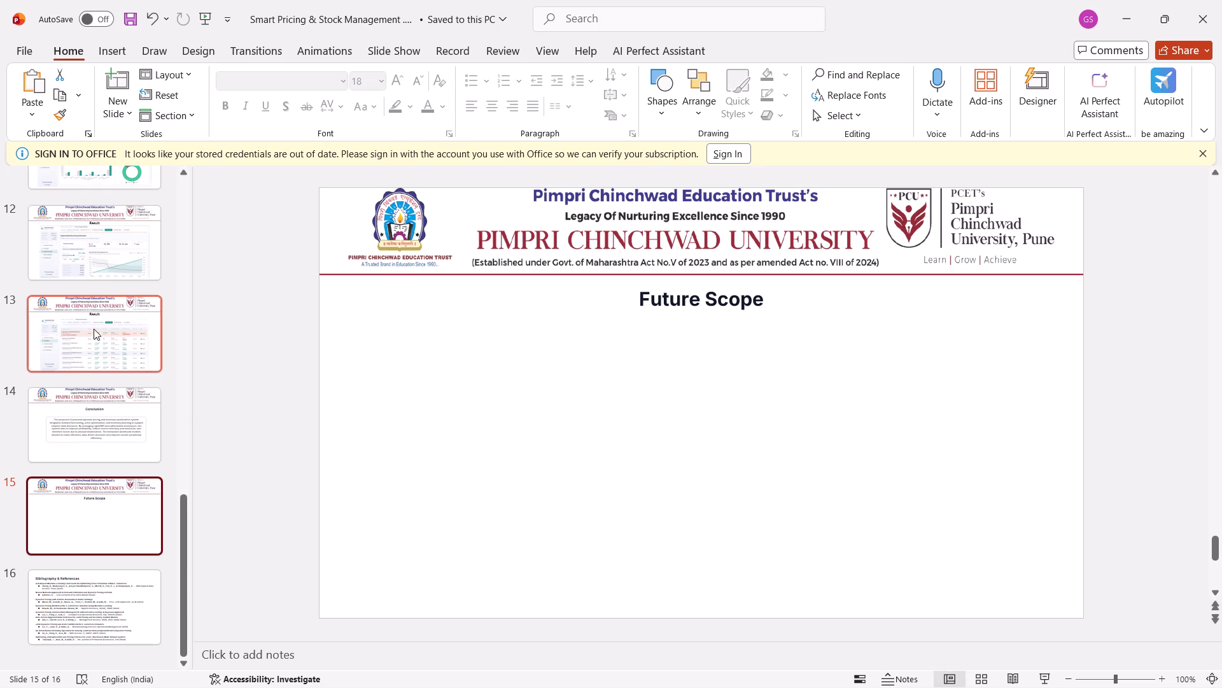
{"action": "scroll", "coordinate": [95, 328], "scroll_direction": "up", "scroll_amount": 6}
{"action": "scroll", "coordinate": [87, 241], "scroll_direction": "up", "scroll_amount": 7}
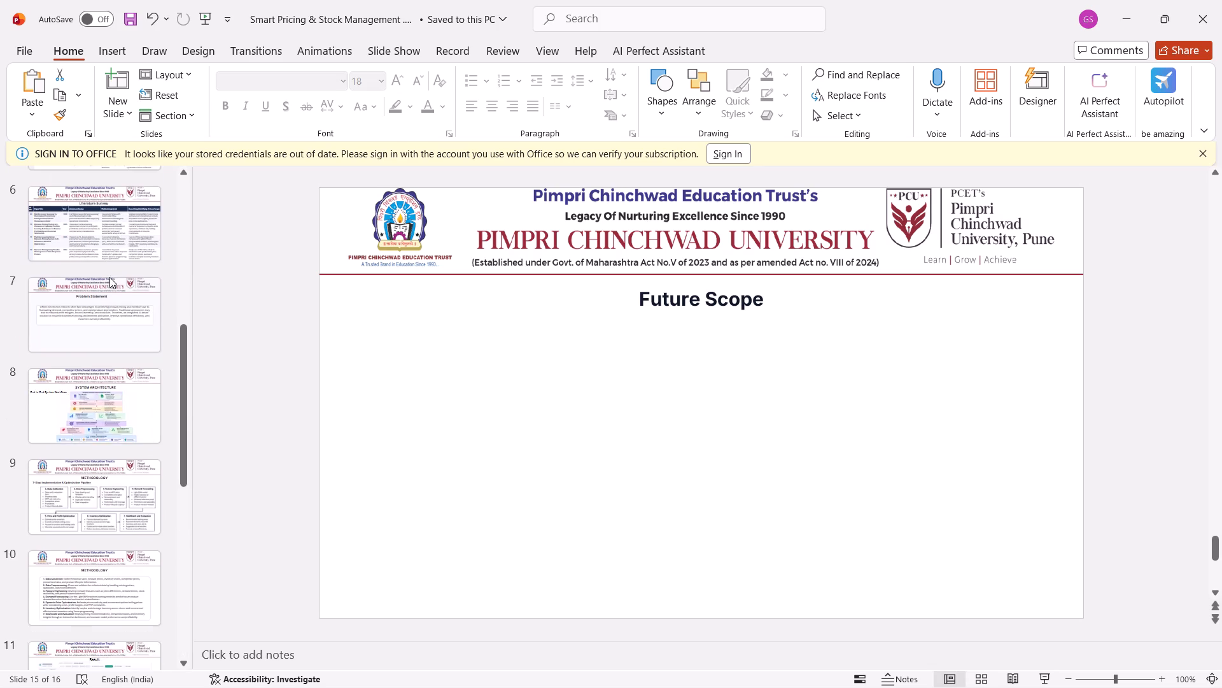
{"action": "scroll", "coordinate": [109, 277], "scroll_direction": "up", "scroll_amount": 2}
{"action": "left_click", "coordinate": [101, 350]}
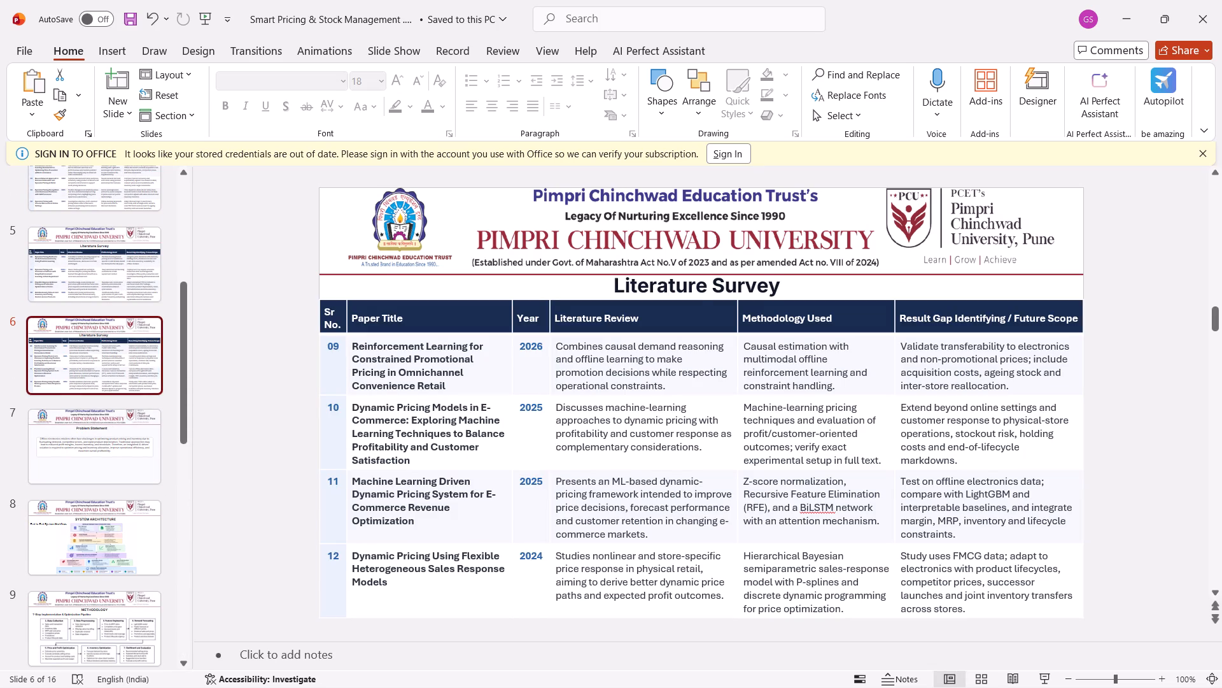
{"action": "left_click", "coordinate": [960, 322]}
{"action": "left_click_drag", "start_coordinate": [953, 319], "coordinate": [1060, 314]}
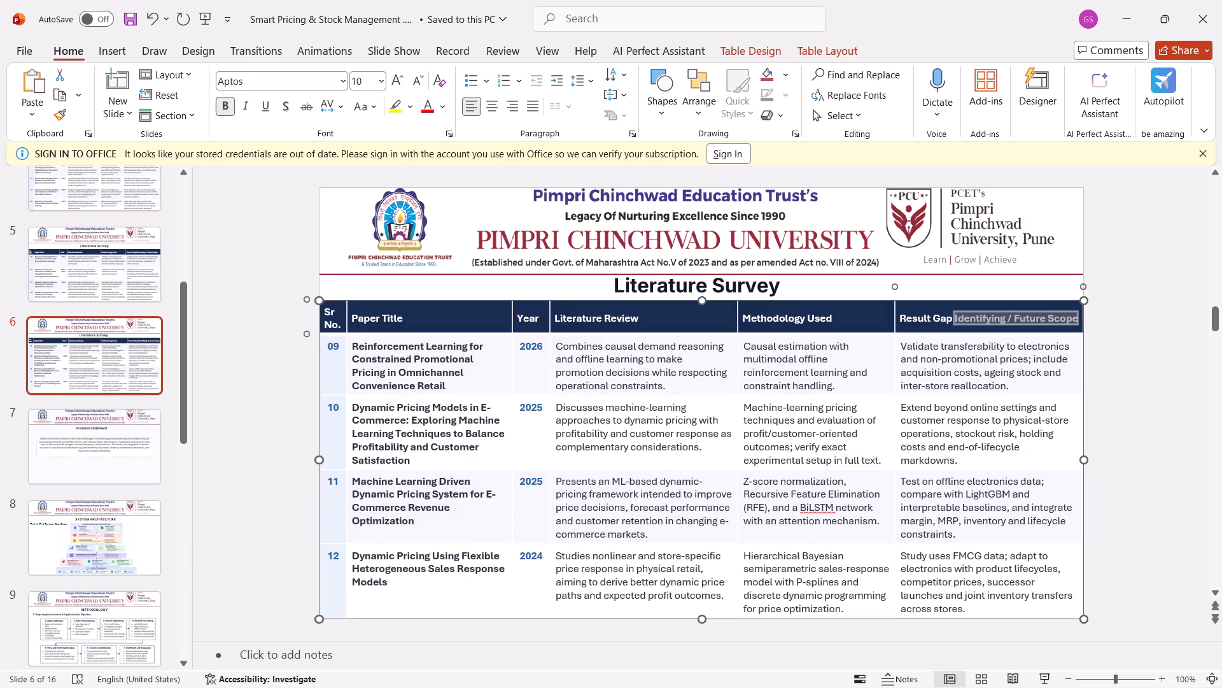
{"action": "left_click_drag", "start_coordinate": [1060, 314], "coordinate": [1066, 314]}
{"action": "key", "text": "BackSpace"}
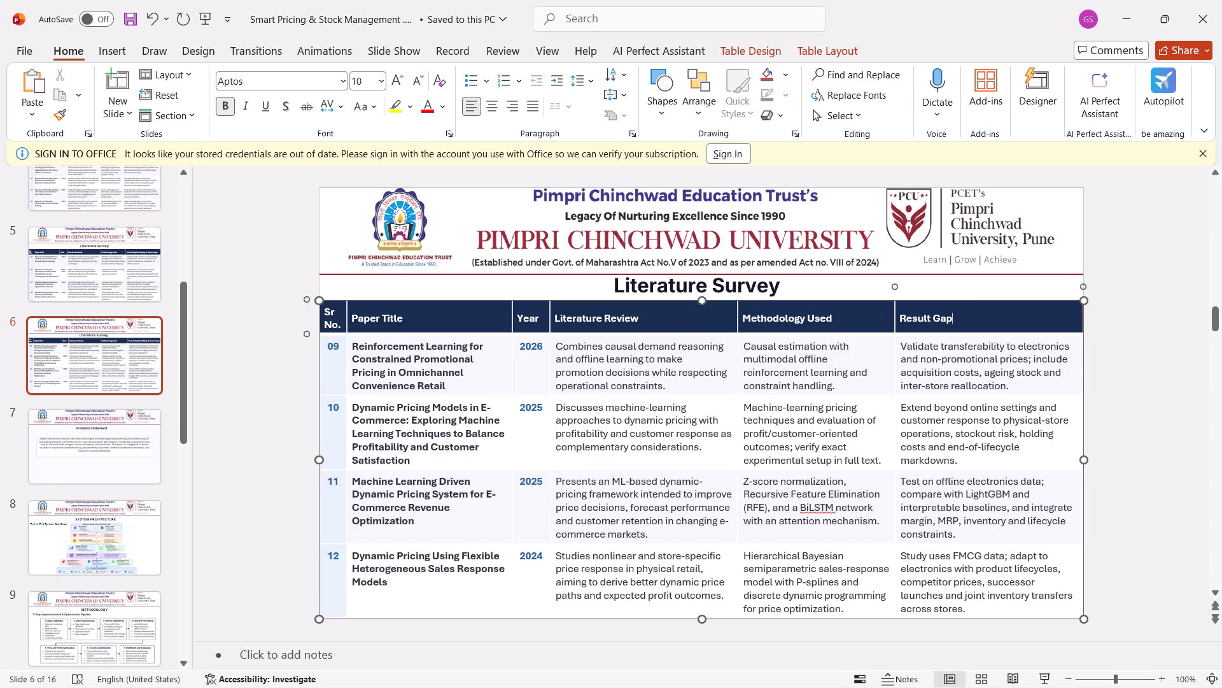
Replace "Result" with "Research" in slide 6's last column header so it reads "Research Gap".
{"action": "key", "text": "Left"}
{"action": "key", "text": "Left"}
{"action": "key", "text": "Left"}
{"action": "key", "text": "Left"}
{"action": "key", "text": "Left"}
{"action": "key", "text": "Right"}
{"action": "key", "text": "BackSpace"}
{"action": "key", "text": "BackSpace"}
{"action": "key", "text": "BackSpace"}
{"action": "key", "text": "BackSpace"}
{"action": "type", "text": "sea"}
{"action": "key", "text": "BackSpace"}
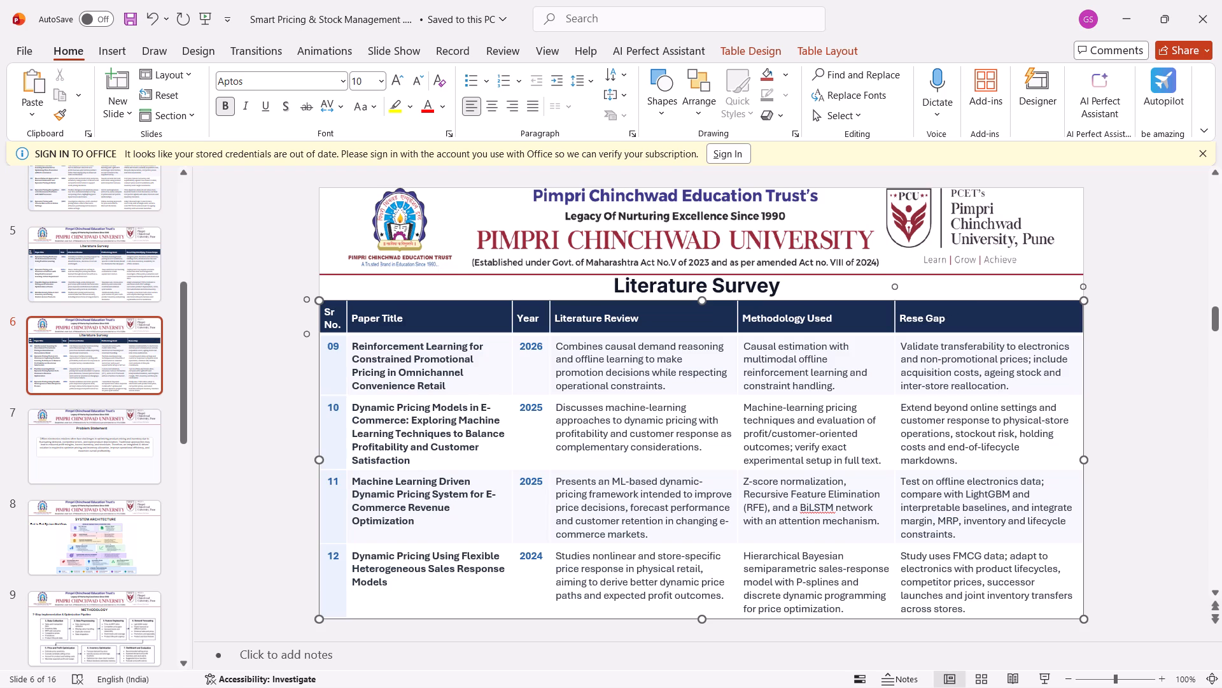
{"action": "type", "text": "arch"}
Change the last column header of slide 5's Literature Survey table to "Research Gap".
{"action": "left_click", "coordinate": [84, 275]}
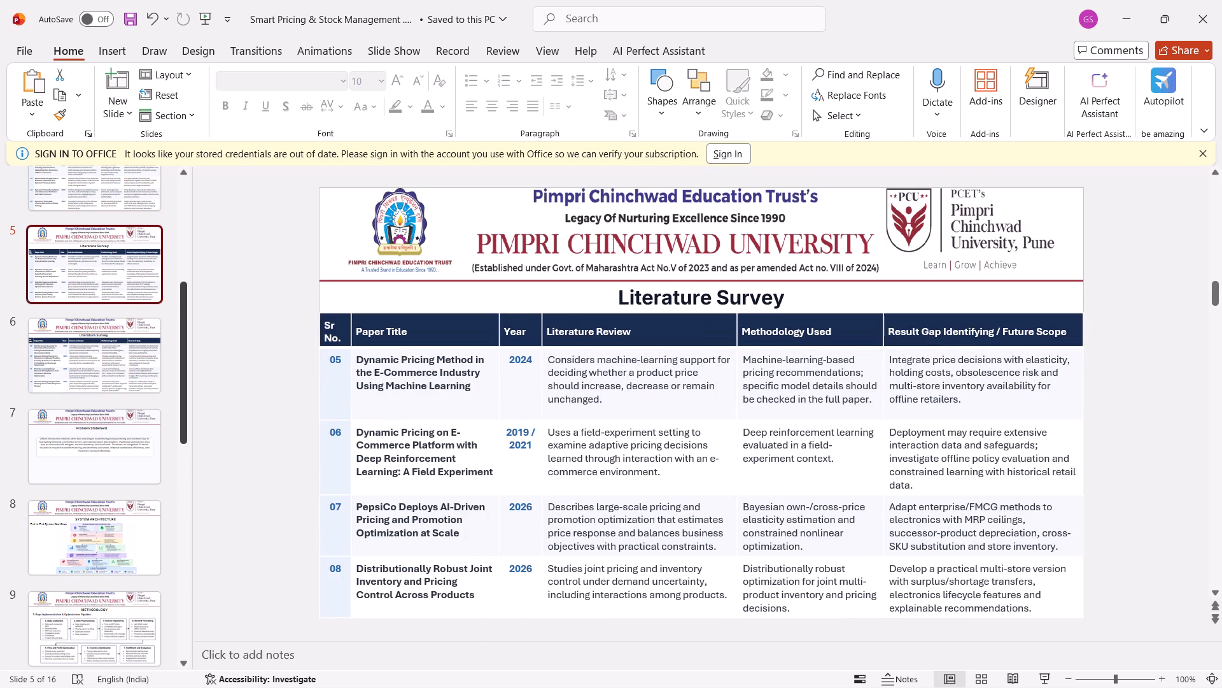
{"action": "left_click", "coordinate": [900, 328]}
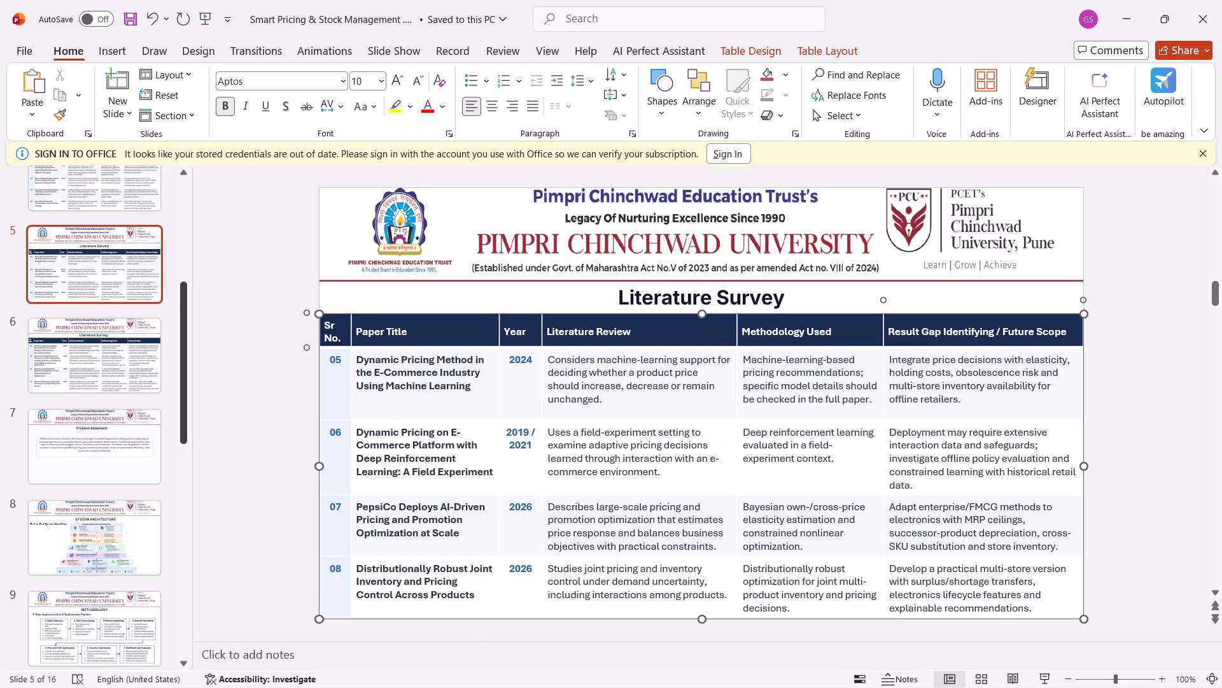
{"action": "left_click_drag", "start_coordinate": [917, 333], "coordinate": [902, 333]}
{"action": "key", "text": "BackSpace"}
{"action": "key", "text": "Right"}
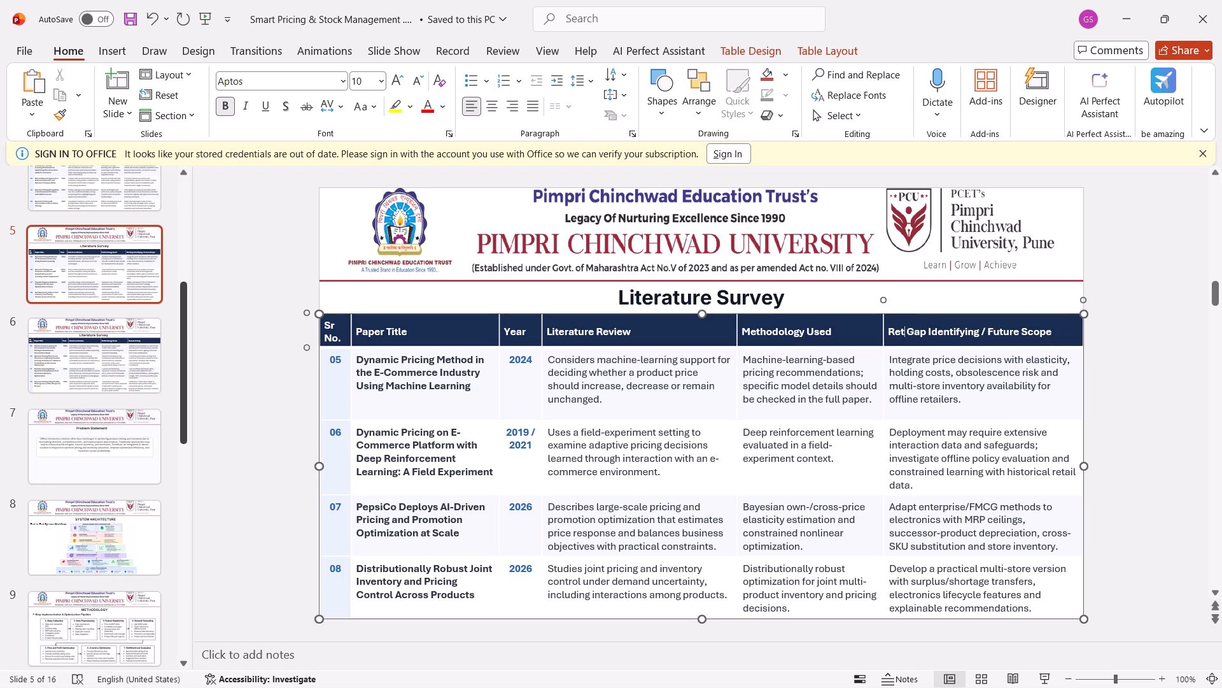
{"action": "key", "text": "BackSpace"}
{"action": "type", "text": "search"}
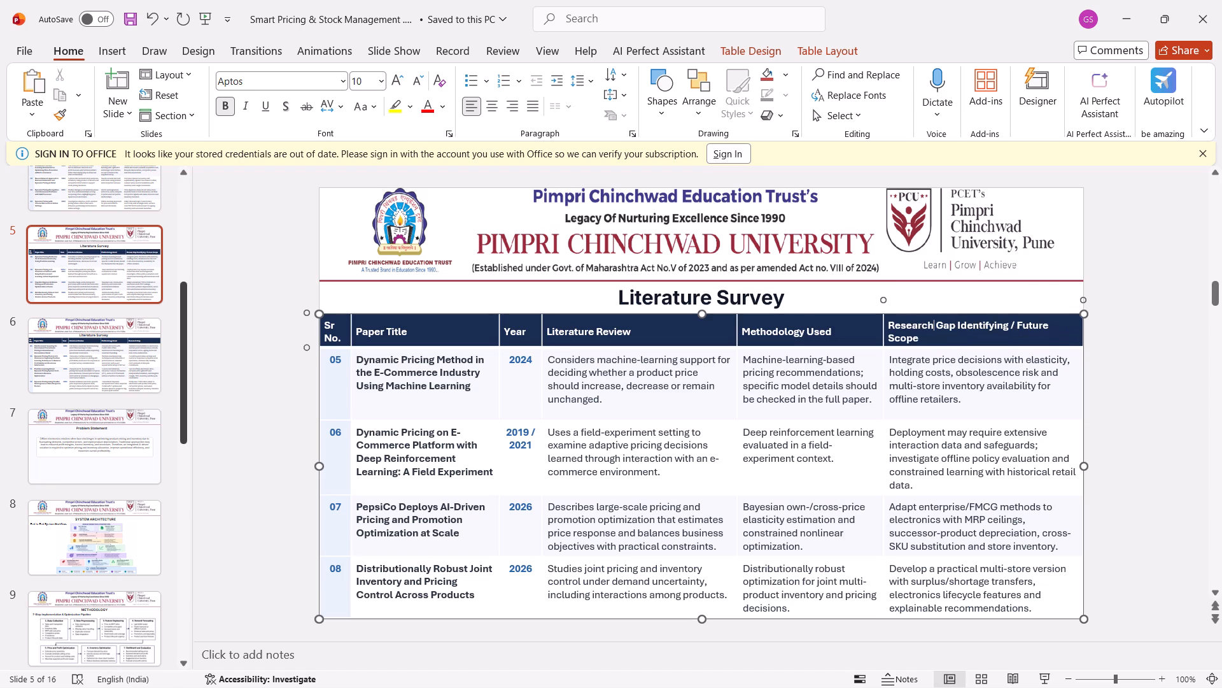
{"action": "left_click_drag", "start_coordinate": [959, 329], "coordinate": [959, 330]}
{"action": "left_click_drag", "start_coordinate": [959, 330], "coordinate": [924, 345]}
{"action": "key", "text": "BackSpace"}
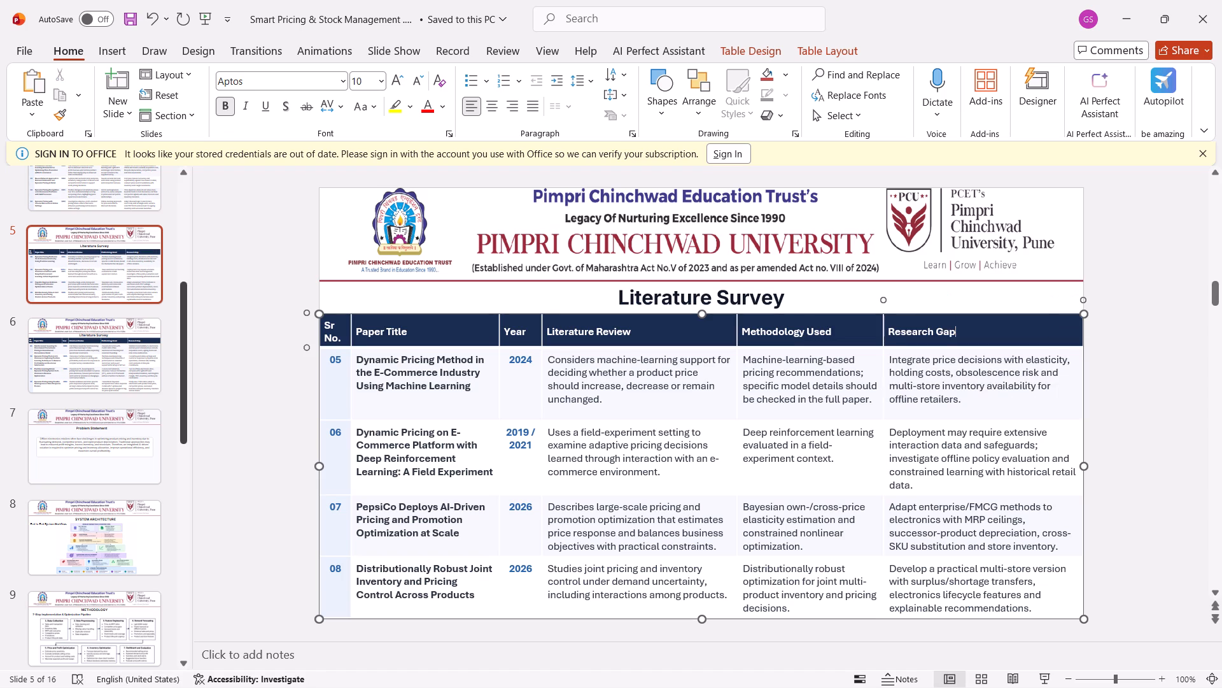
{"action": "left_click", "coordinate": [1164, 341]}
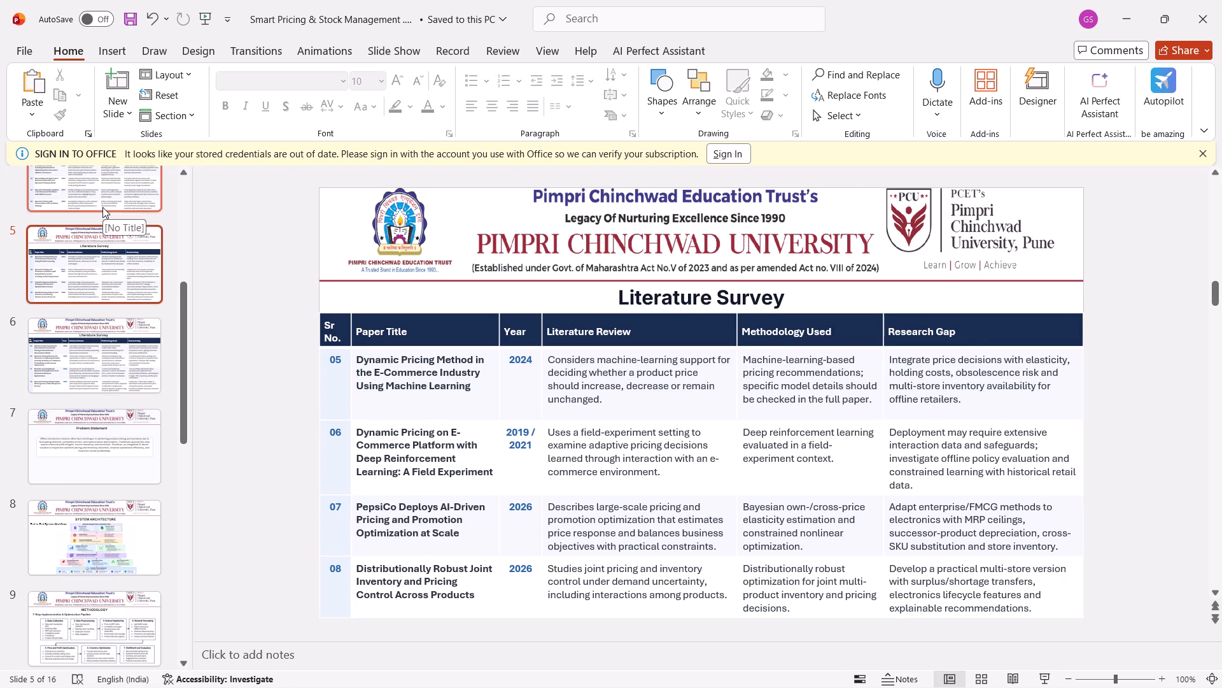
Change the last column header of slide 4's Literature Survey table to "Research Gap" and save the presentation.
{"action": "left_click", "coordinate": [102, 207]}
{"action": "left_click_drag", "start_coordinate": [927, 336], "coordinate": [1041, 327]}
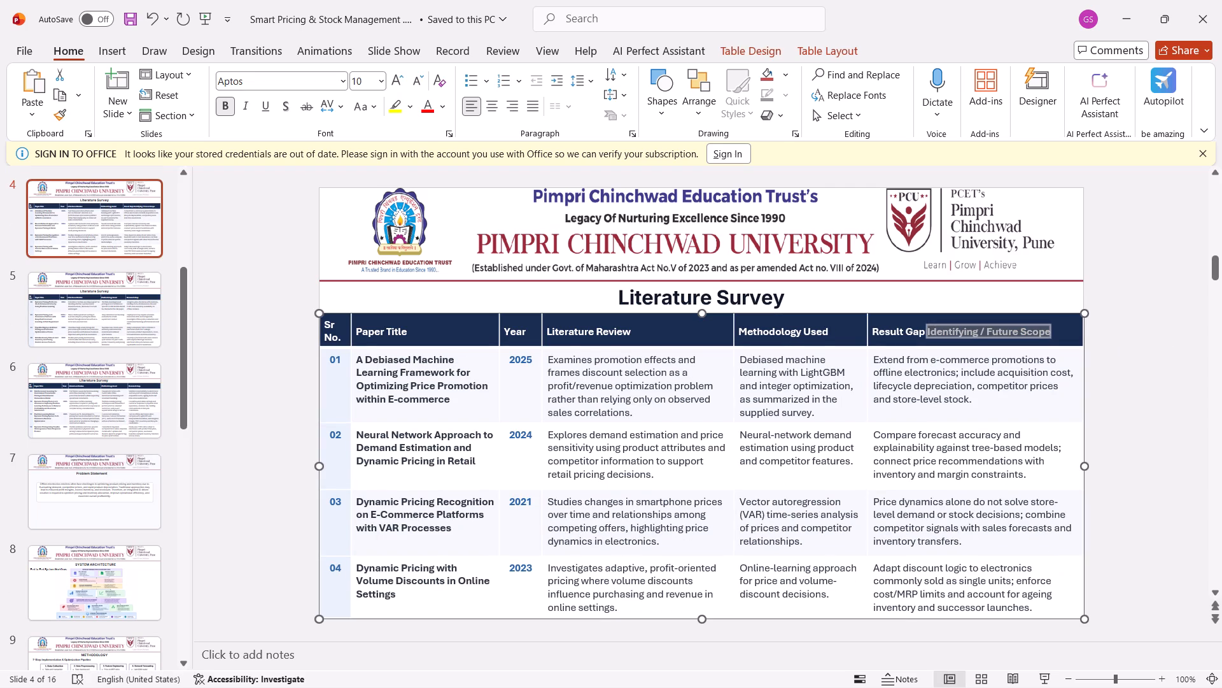
{"action": "left_click_drag", "start_coordinate": [1041, 327], "coordinate": [1041, 327]}
{"action": "key", "text": "BackSpace"}
{"action": "left_click", "coordinate": [906, 334]}
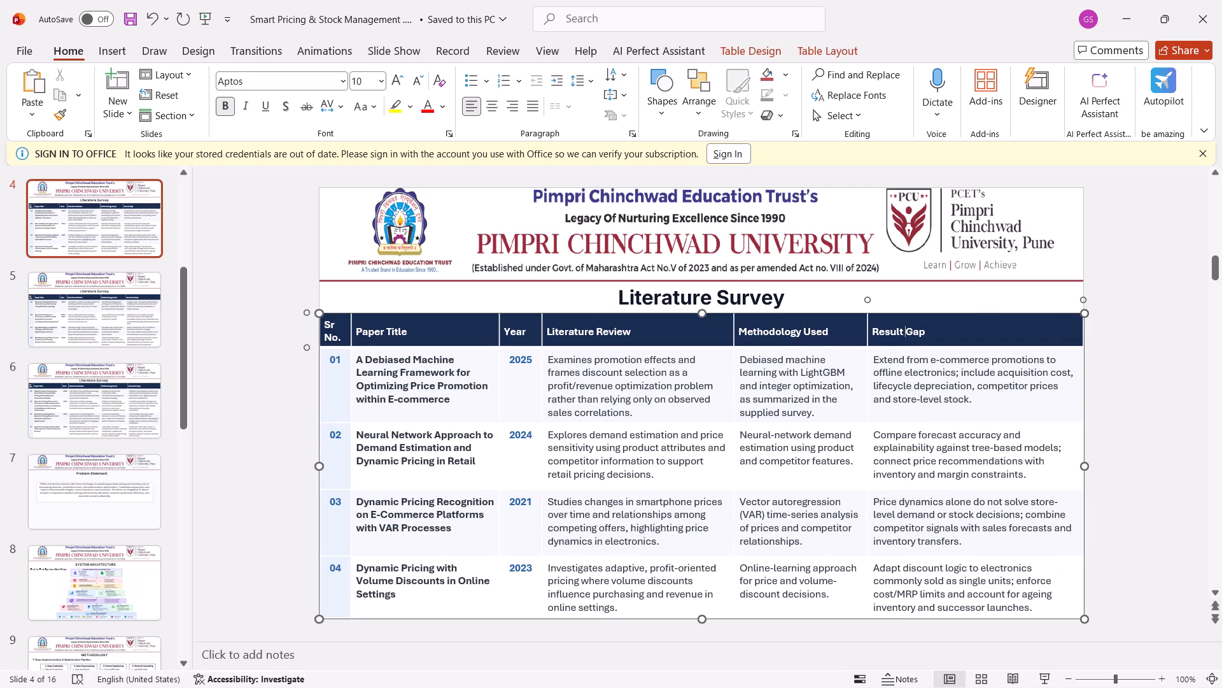
{"action": "left_click", "coordinate": [906, 334]}
{"action": "left_click", "coordinate": [903, 336]}
{"action": "key", "text": "BackSpace"}
{"action": "key", "text": "BackSpace"}
{"action": "key", "text": "BackSpace"}
{"action": "type", "text": "earch"}
{"action": "left_click", "coordinate": [1151, 393]}
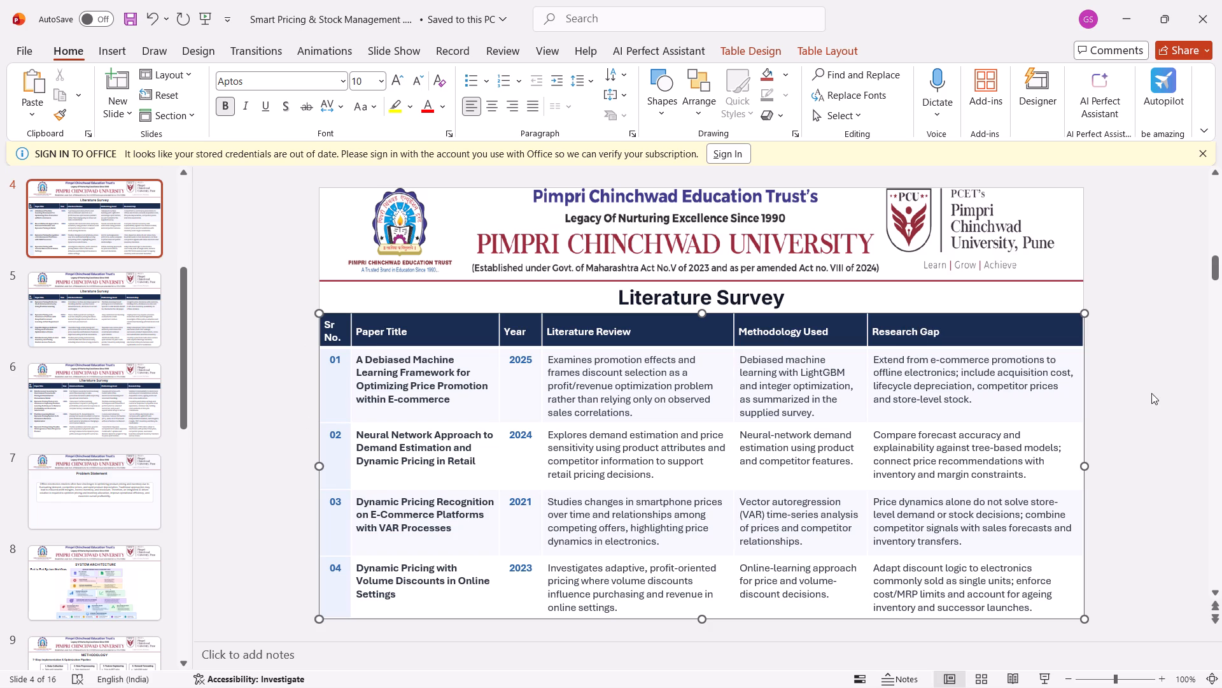
{"action": "key", "text": "ctrl+s"}
Compare Literature Survey slides 4, 5 and 6 to examine the consistency of their university header, heading and table placement.
{"action": "scroll", "coordinate": [90, 292], "scroll_direction": "up", "scroll_amount": 1}
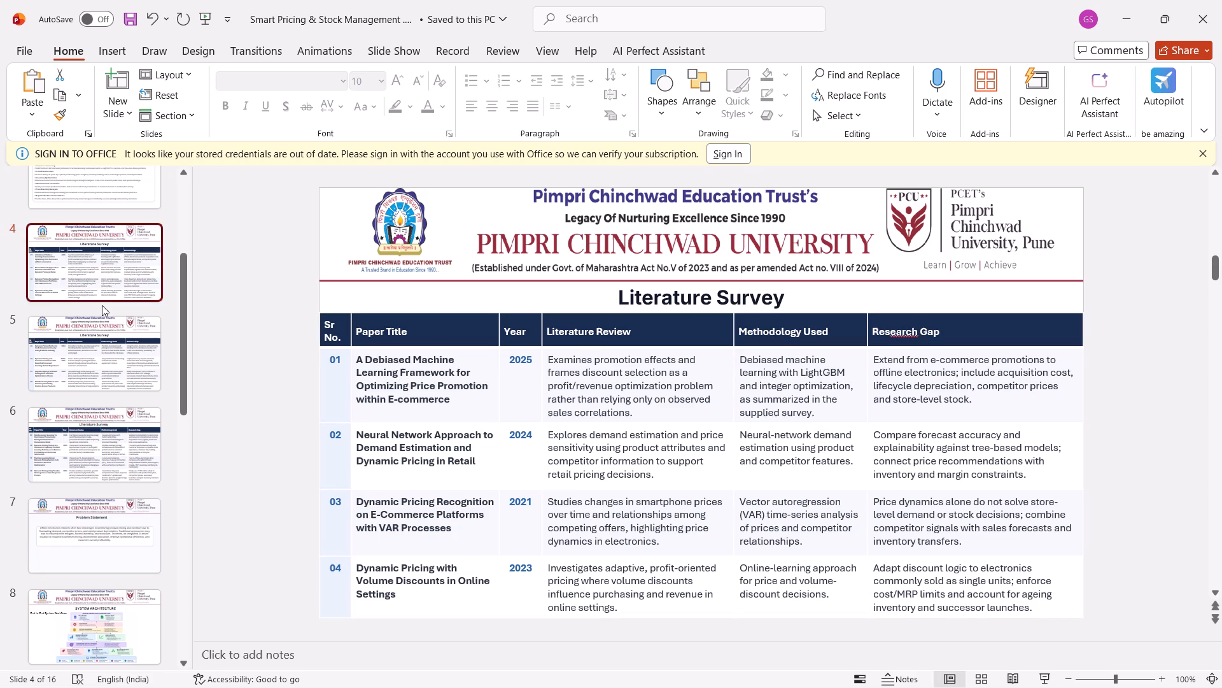
{"action": "scroll", "coordinate": [108, 305], "scroll_direction": "up", "scroll_amount": 2}
{"action": "left_click", "coordinate": [102, 455]}
{"action": "left_click", "coordinate": [92, 531]}
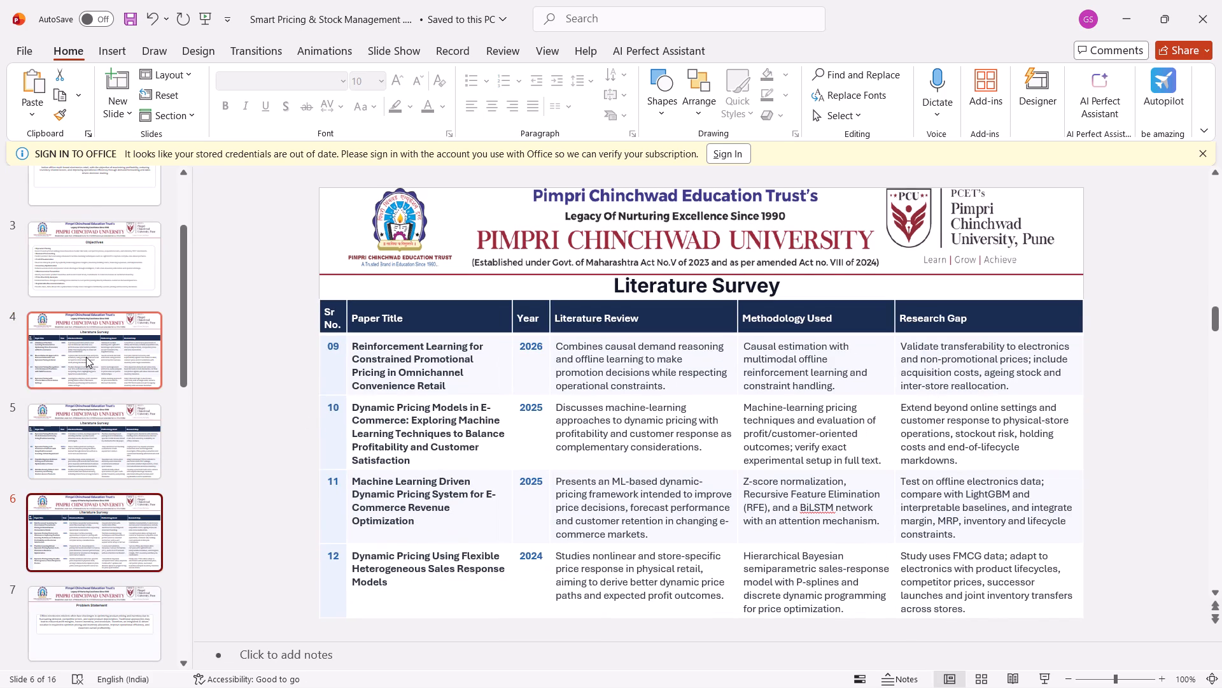
{"action": "left_click", "coordinate": [86, 357]}
{"action": "left_click", "coordinate": [92, 429]}
{"action": "left_click", "coordinate": [94, 485]}
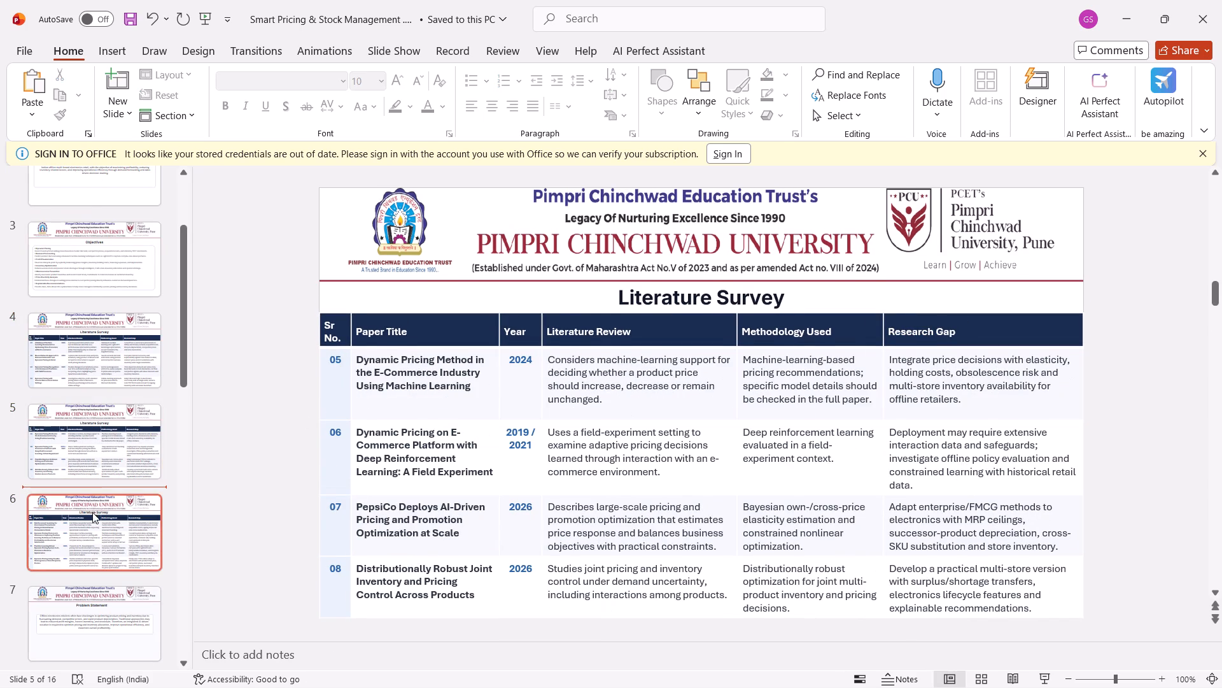
{"action": "left_click", "coordinate": [92, 513]}
{"action": "left_click", "coordinate": [99, 348]}
{"action": "left_click", "coordinate": [97, 403]}
{"action": "left_click", "coordinate": [87, 463]}
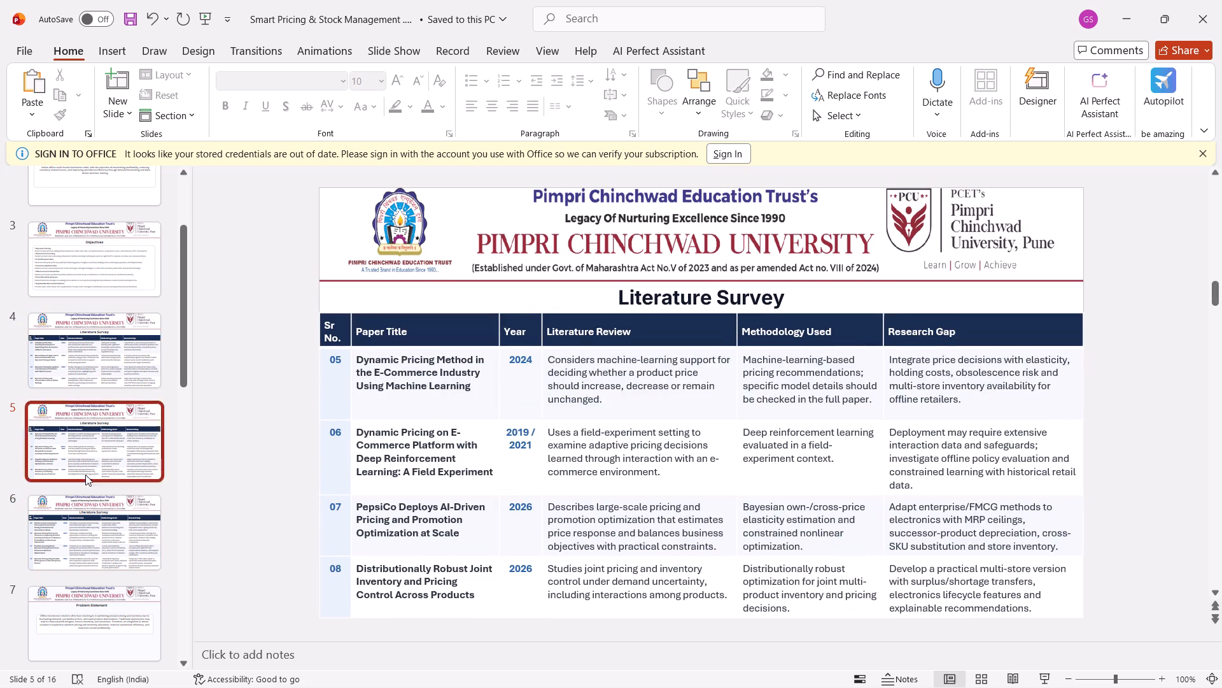
{"action": "left_click", "coordinate": [85, 506]}
Review the Objectives, Aim and title slides, examining the formatting of their body text.
{"action": "left_click", "coordinate": [87, 247]}
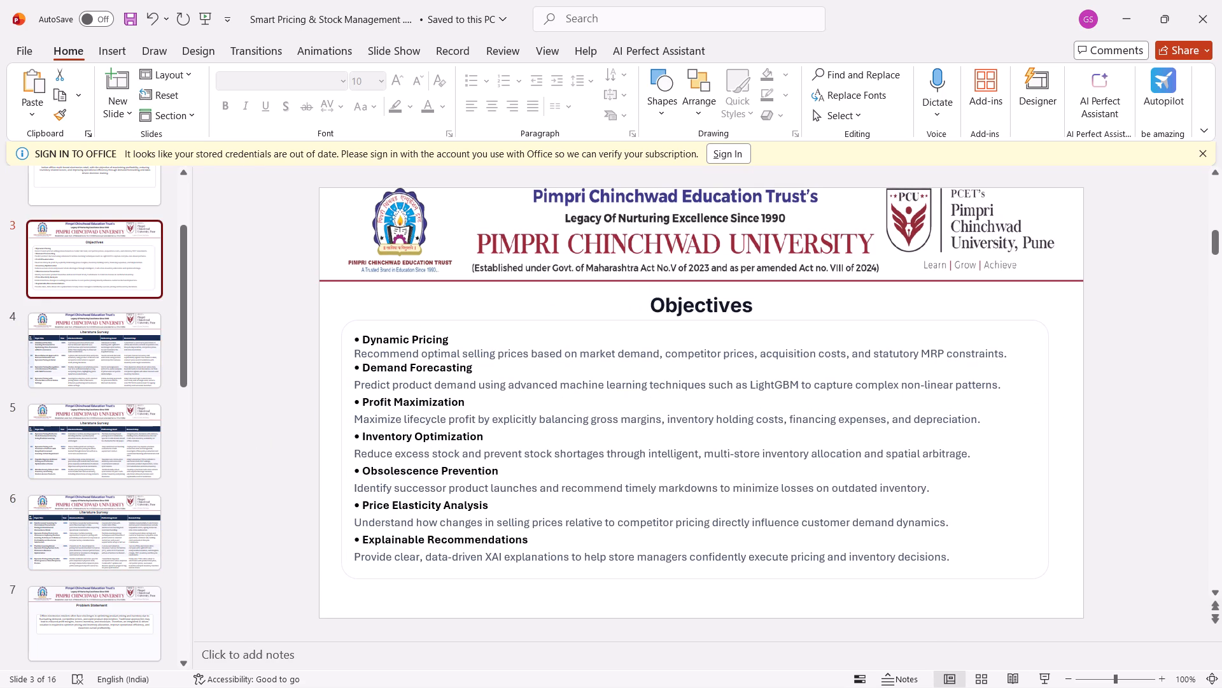
{"action": "left_click", "coordinate": [408, 344]}
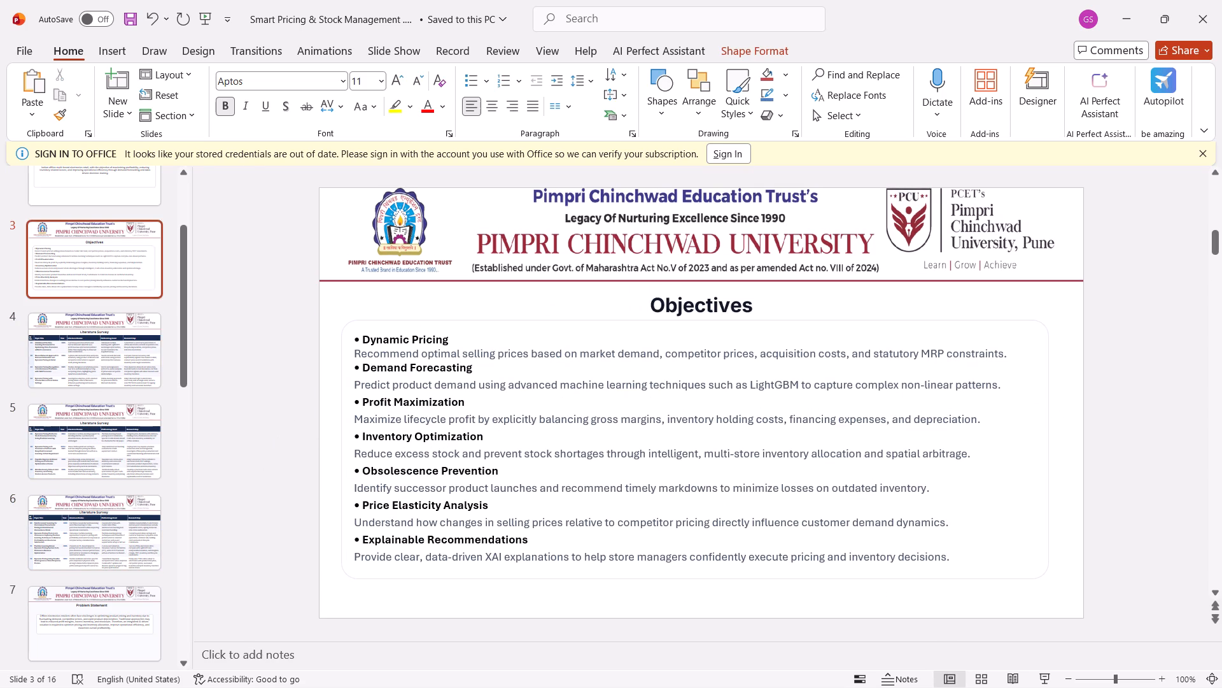
{"action": "left_click_drag", "start_coordinate": [405, 375], "coordinate": [429, 373]}
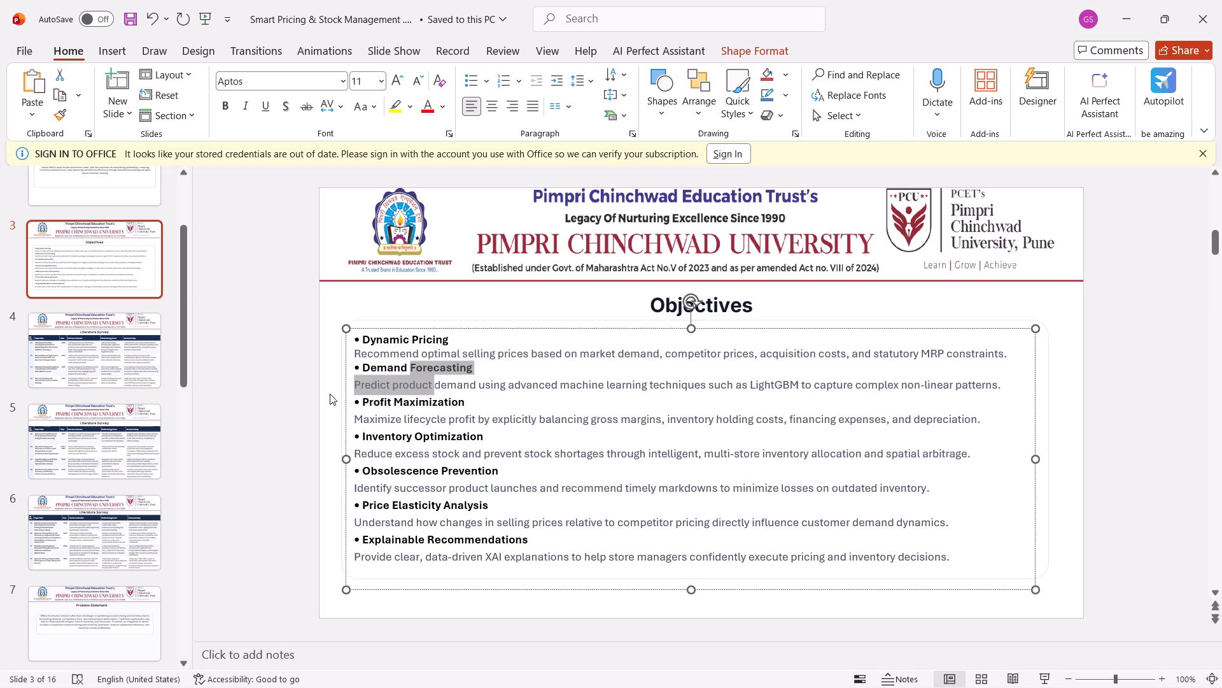
{"action": "left_click", "coordinate": [204, 373]}
{"action": "scroll", "coordinate": [161, 285], "scroll_direction": "up", "scroll_amount": 2}
{"action": "left_click", "coordinate": [77, 262]}
{"action": "left_click_drag", "start_coordinate": [402, 401], "coordinate": [440, 406]}
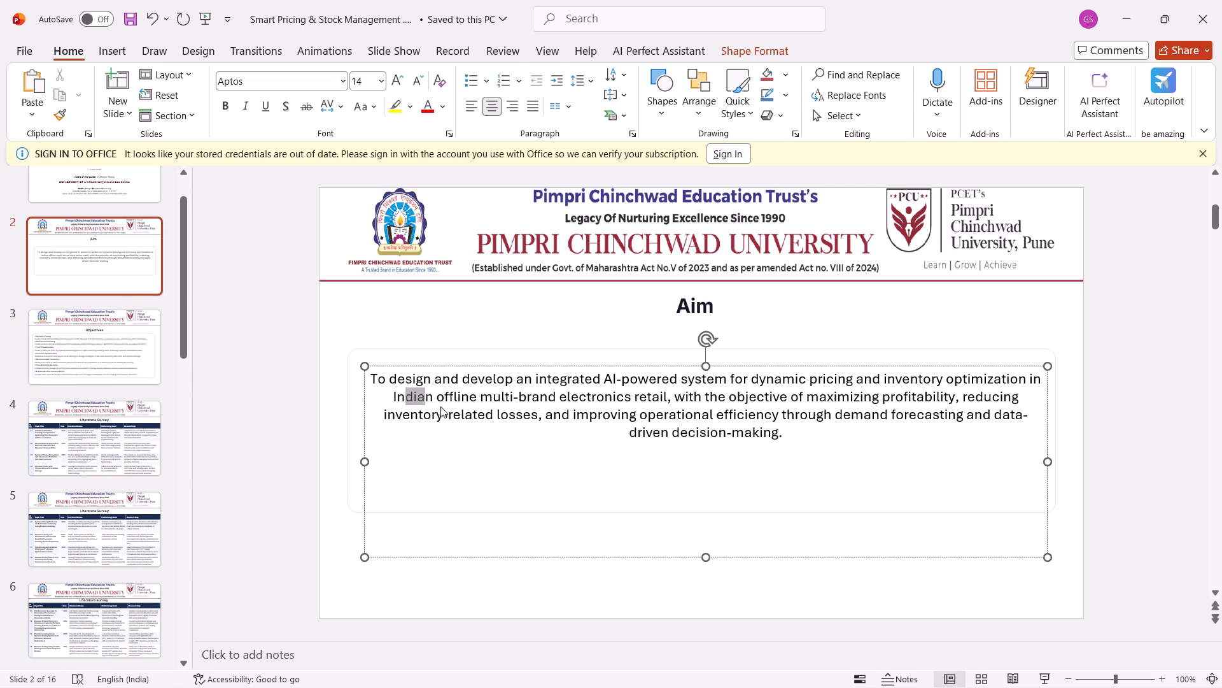
{"action": "left_click", "coordinate": [215, 415]}
{"action": "scroll", "coordinate": [117, 334], "scroll_direction": "up", "scroll_amount": 2}
{"action": "left_click", "coordinate": [97, 229]}
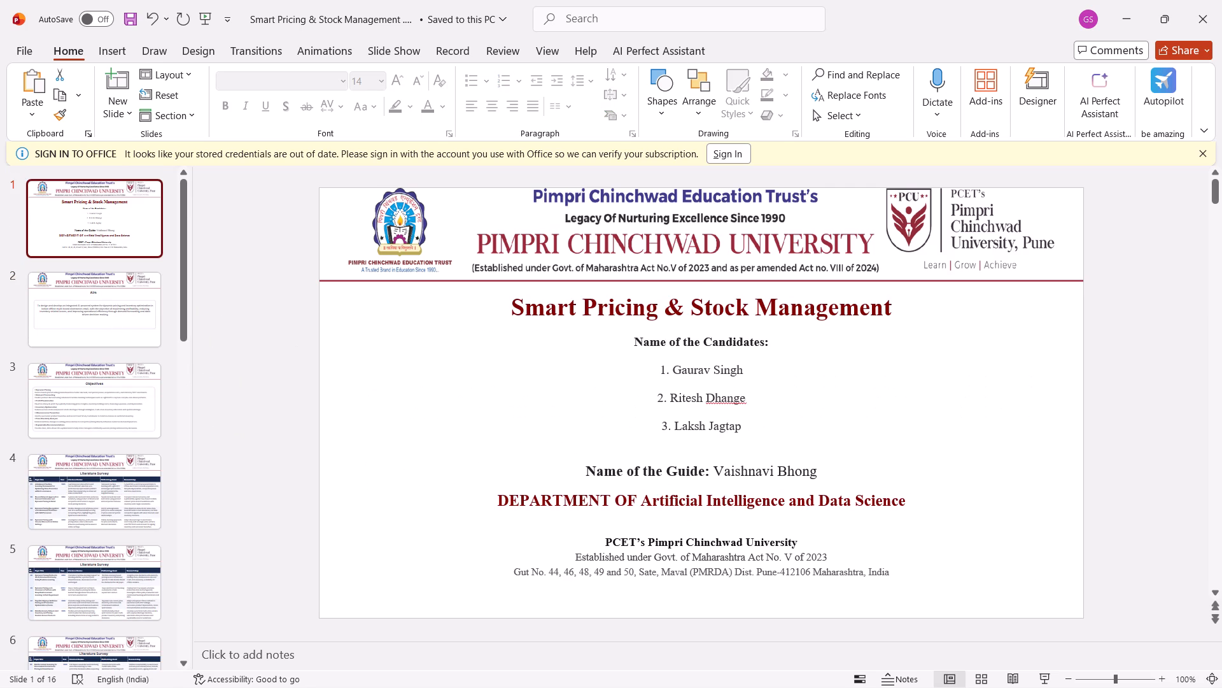
{"action": "left_click_drag", "start_coordinate": [606, 369], "coordinate": [713, 405]}
{"action": "left_click", "coordinate": [254, 410]}
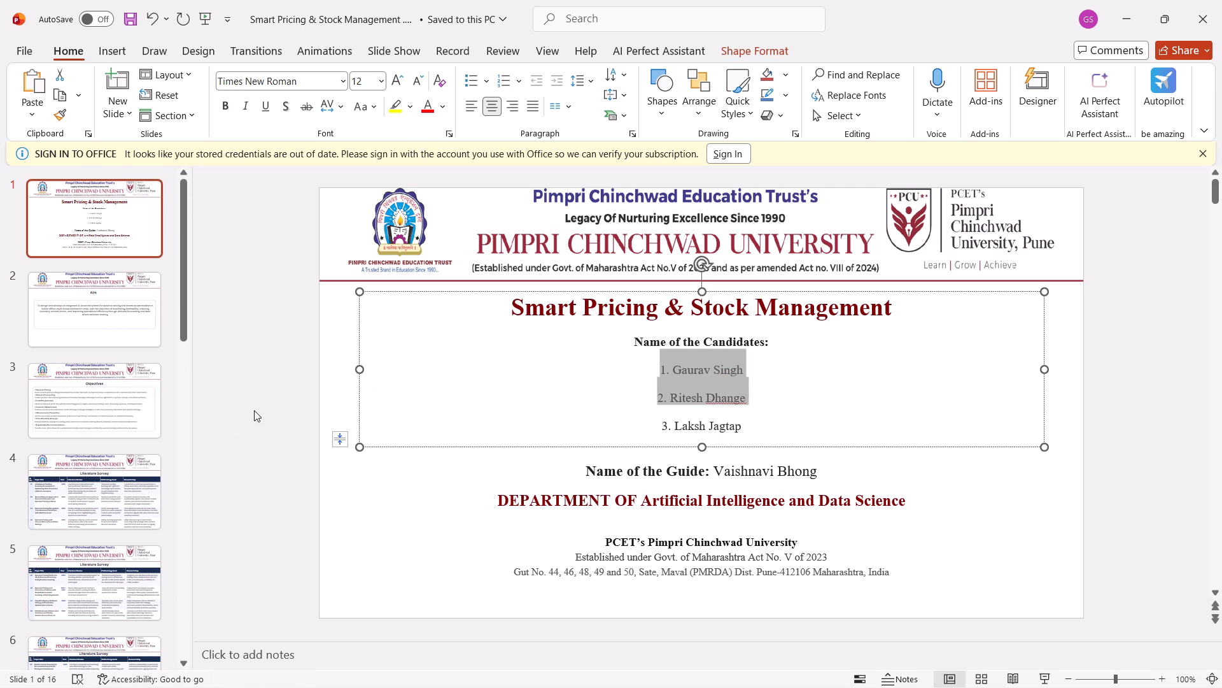
Shorten the body text box on the Aim slide by raising its bottom edge closer to the rounded frame's bottom.
{"action": "left_click", "coordinate": [117, 323]}
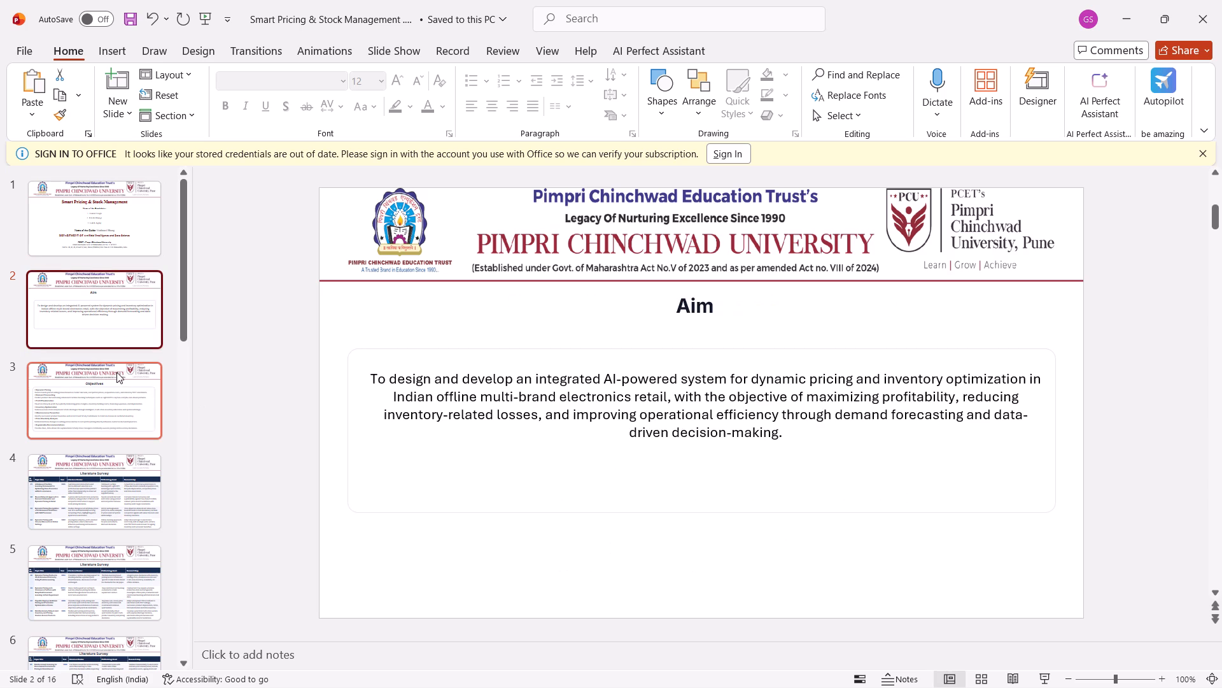
{"action": "left_click", "coordinate": [610, 494]}
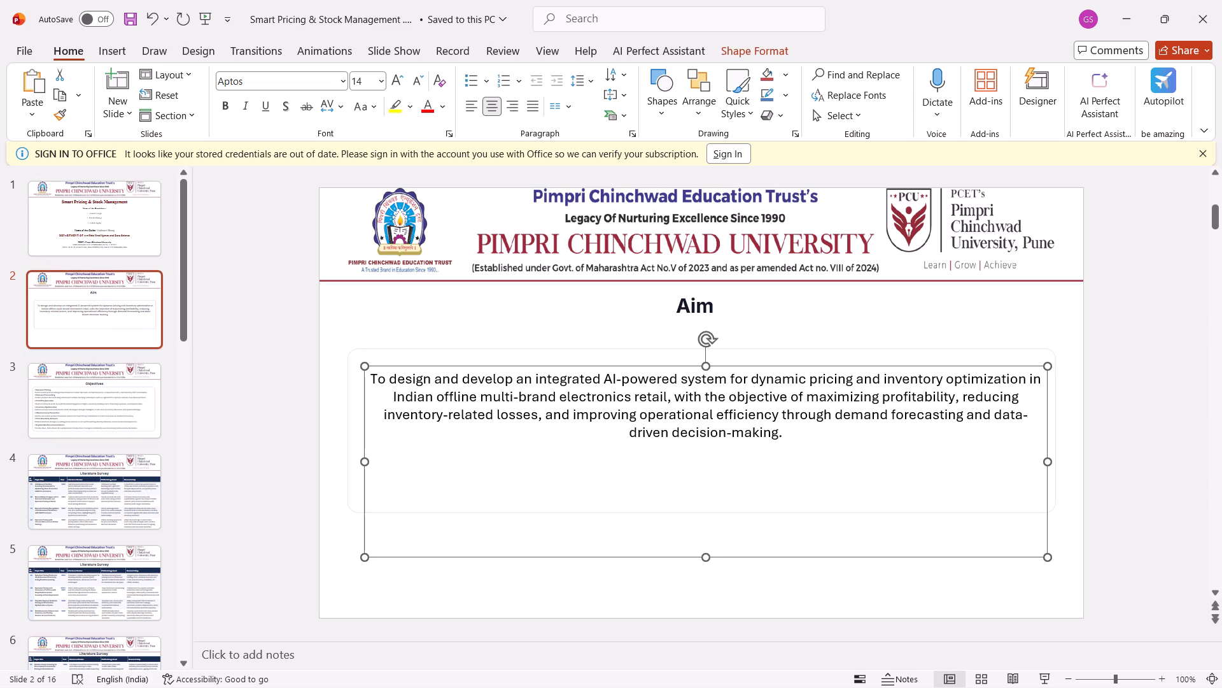
{"action": "left_click_drag", "start_coordinate": [705, 559], "coordinate": [704, 504]}
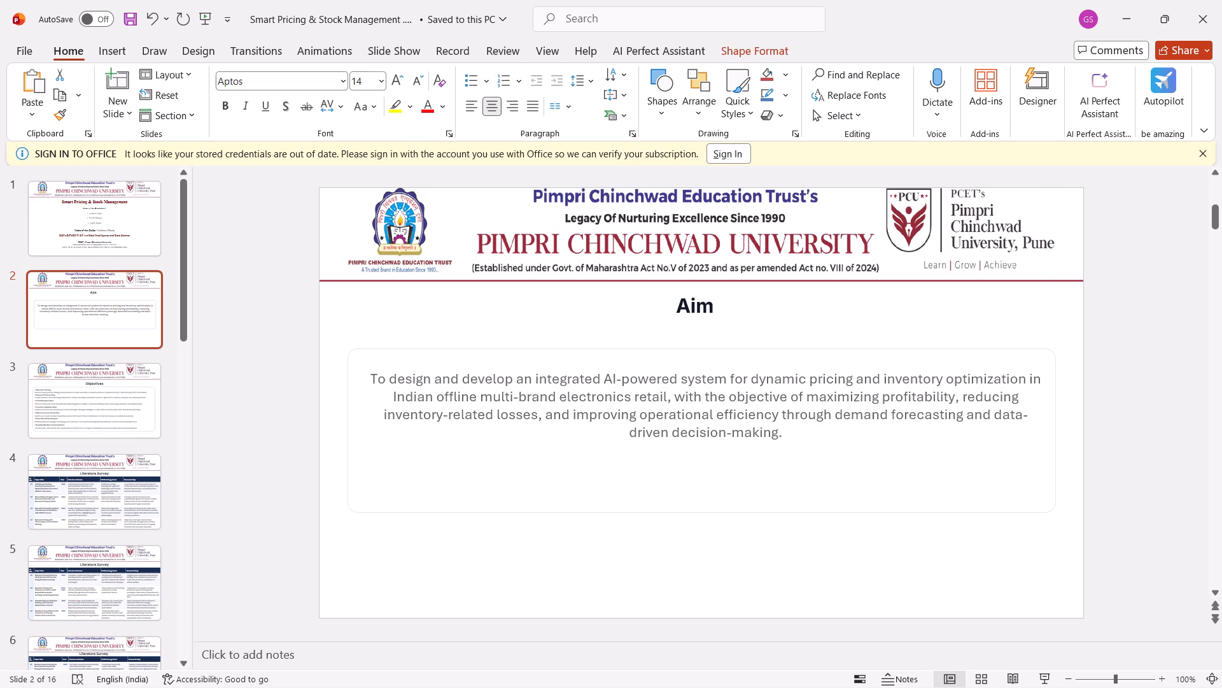
{"action": "left_click_drag", "start_coordinate": [704, 504], "coordinate": [708, 531]}
{"action": "triple_click", "coordinate": [714, 508]}
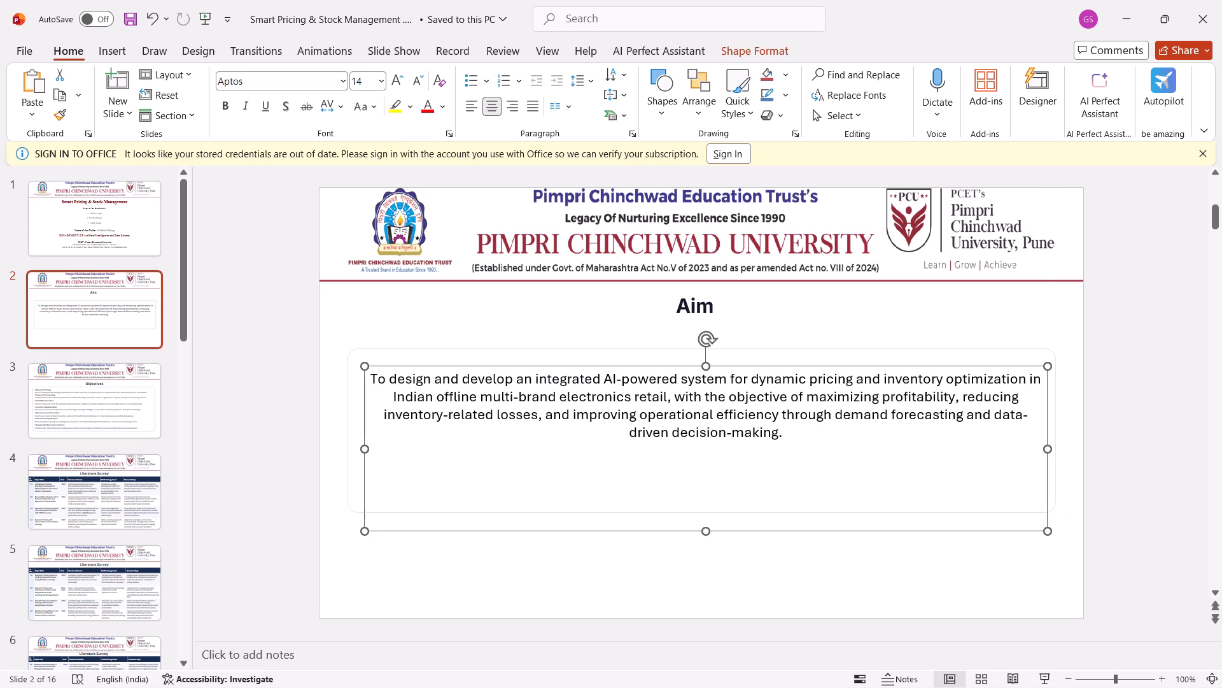
{"action": "left_click", "coordinate": [712, 506]}
{"action": "left_click", "coordinate": [1127, 329]}
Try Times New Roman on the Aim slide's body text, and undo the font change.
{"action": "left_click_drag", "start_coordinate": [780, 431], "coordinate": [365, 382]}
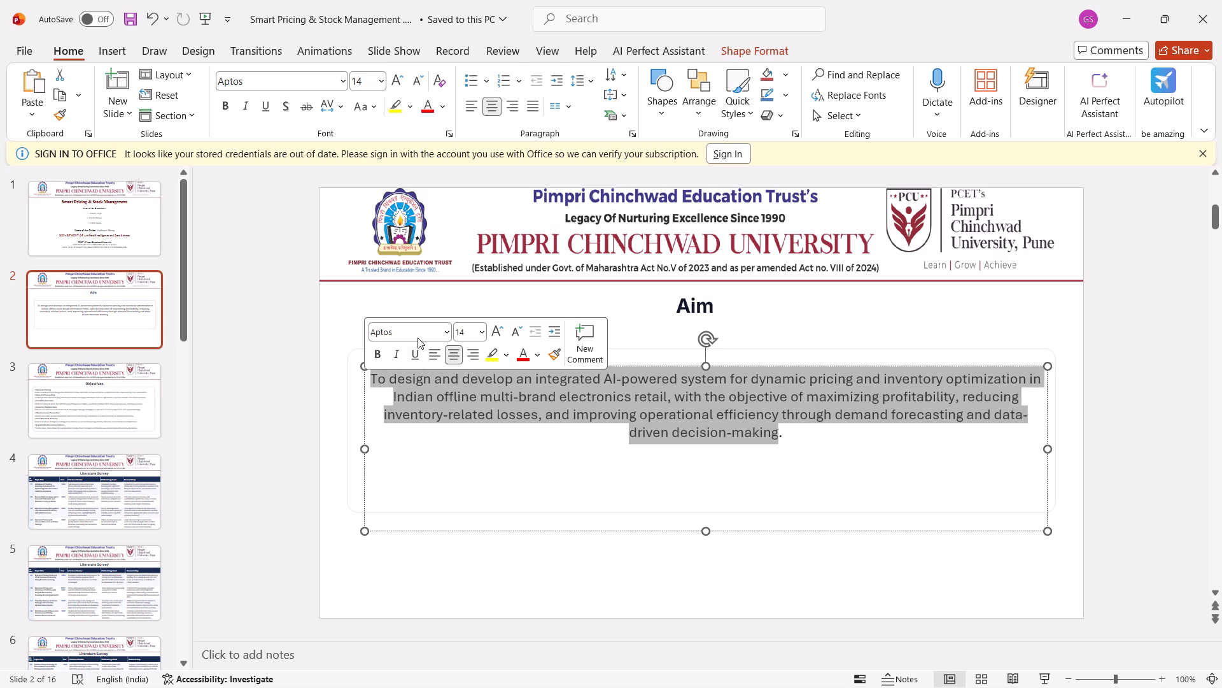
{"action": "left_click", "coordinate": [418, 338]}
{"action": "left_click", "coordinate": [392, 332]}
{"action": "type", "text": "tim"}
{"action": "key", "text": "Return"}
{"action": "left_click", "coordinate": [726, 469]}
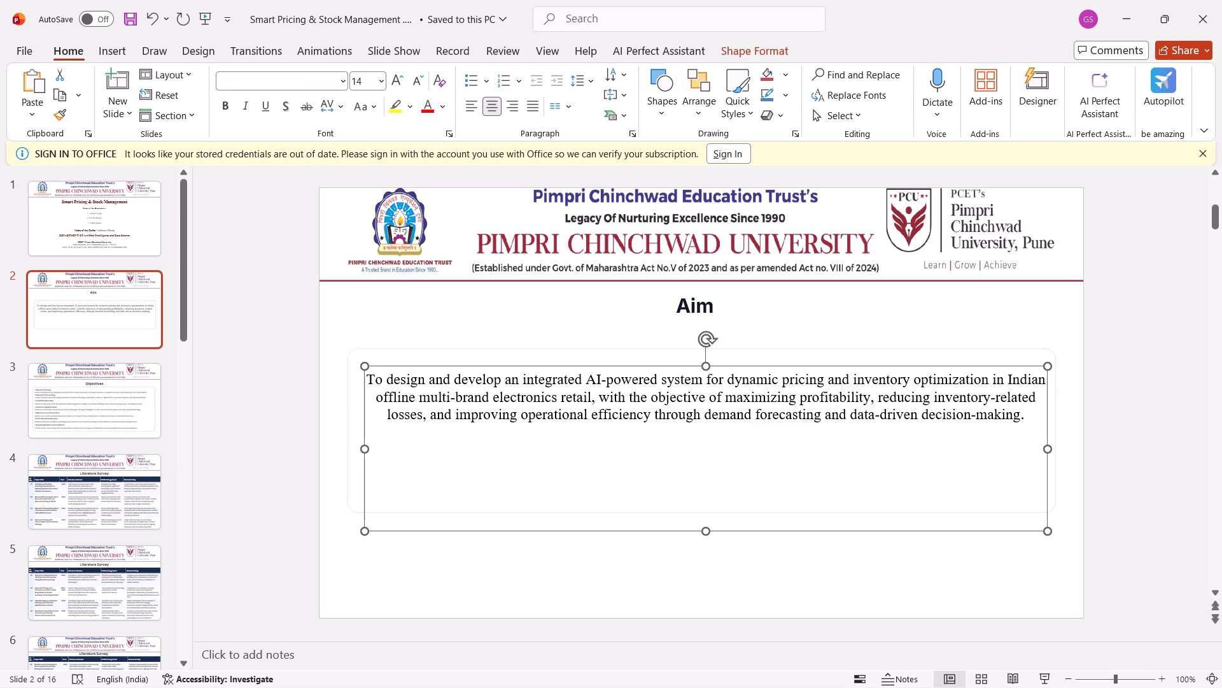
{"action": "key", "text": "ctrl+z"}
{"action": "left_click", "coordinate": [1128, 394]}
Remove bold from the whole reference list on the Bibliography & References slide and set its font to Aptos.
{"action": "scroll", "coordinate": [111, 385], "scroll_direction": "down", "scroll_amount": 9}
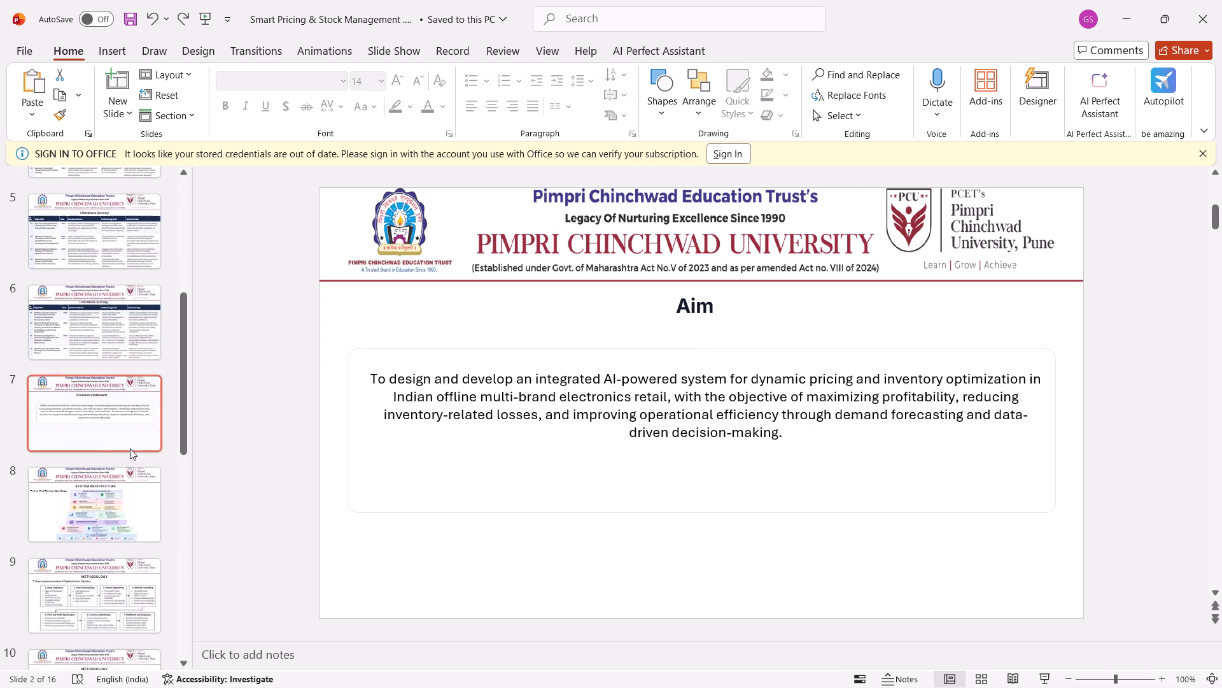
{"action": "scroll", "coordinate": [130, 448], "scroll_direction": "down", "scroll_amount": 18}
{"action": "left_click", "coordinate": [123, 591]}
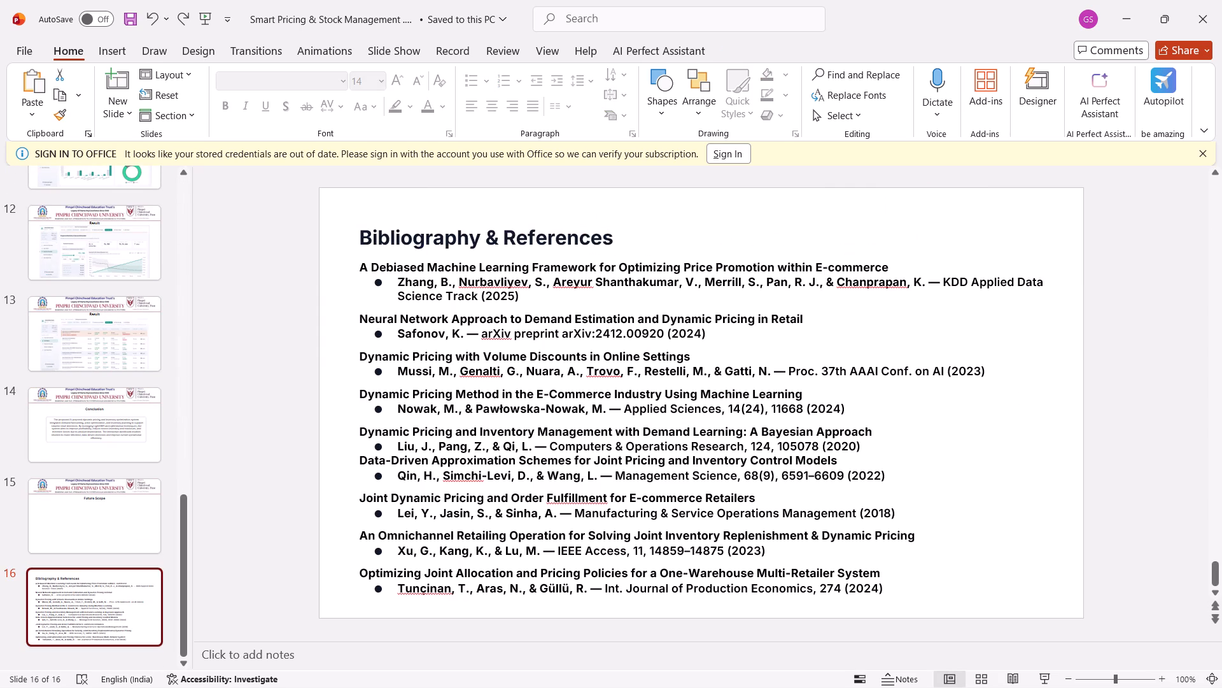
{"action": "left_click", "coordinate": [796, 463]}
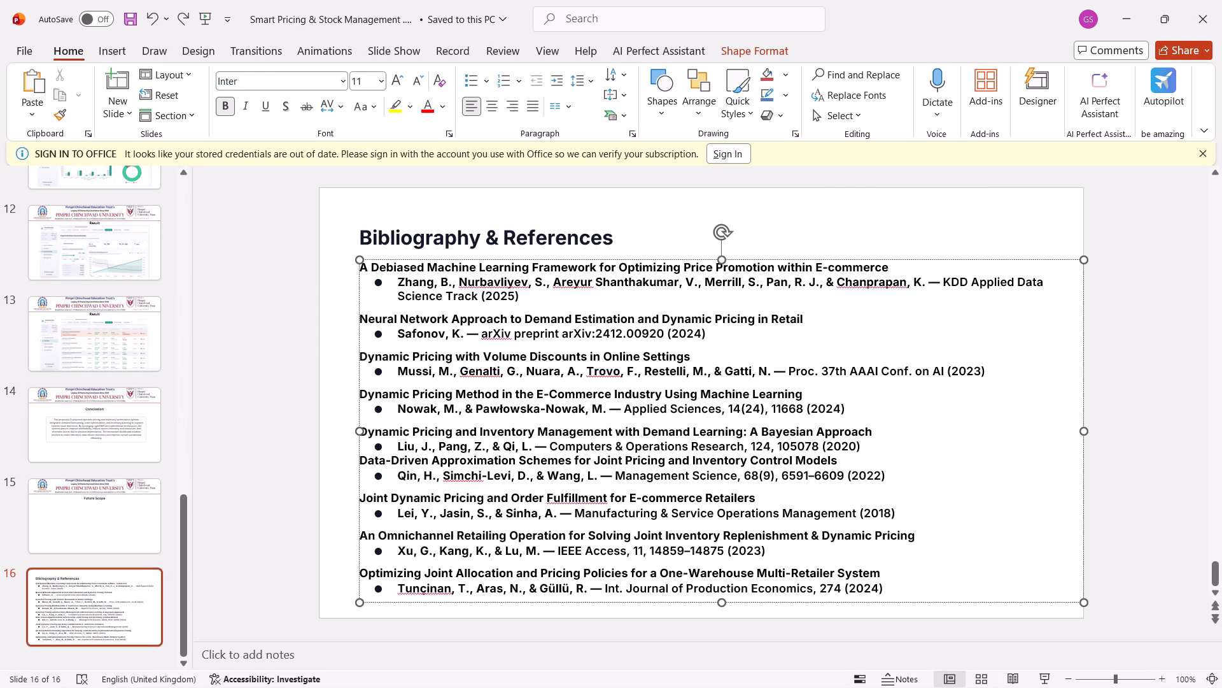
{"action": "left_click_drag", "start_coordinate": [894, 595], "coordinate": [304, 233]}
{"action": "left_click", "coordinate": [318, 204]}
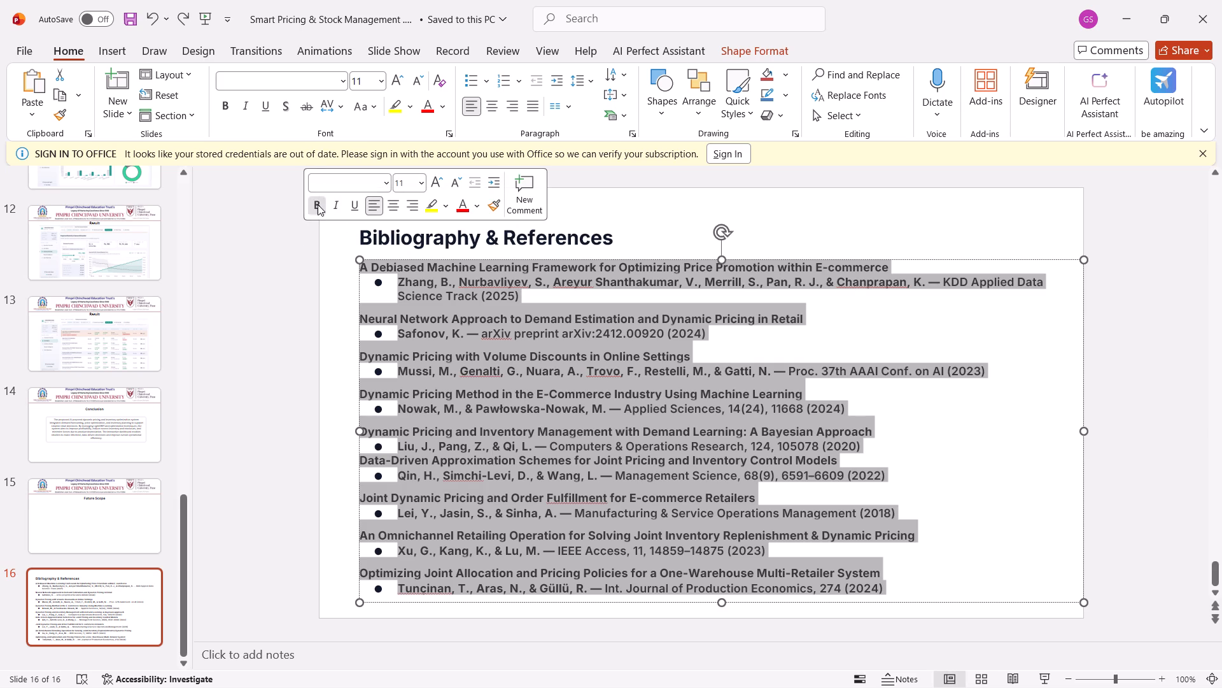
{"action": "left_click", "coordinate": [331, 183]}
{"action": "type", "text": "app"}
{"action": "key", "text": "BackSpace"}
{"action": "type", "text": "to"}
{"action": "key", "text": "Return"}
{"action": "left_click", "coordinate": [269, 314]}
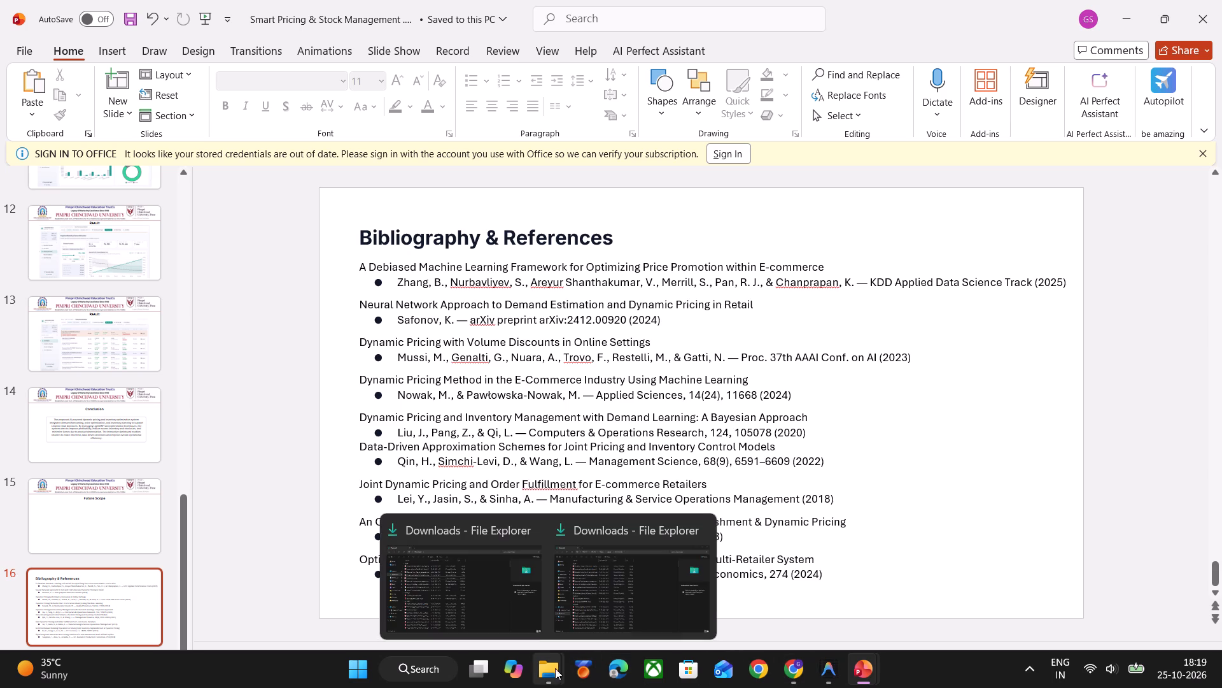
Open TechSeminar V.pptx from Downloads, examine how its Bibliography slide formats the references, and return to the Smart Pricing & Stock Management presentation.
{"action": "left_click", "coordinate": [500, 603]}
{"action": "double_click", "coordinate": [270, 260]}
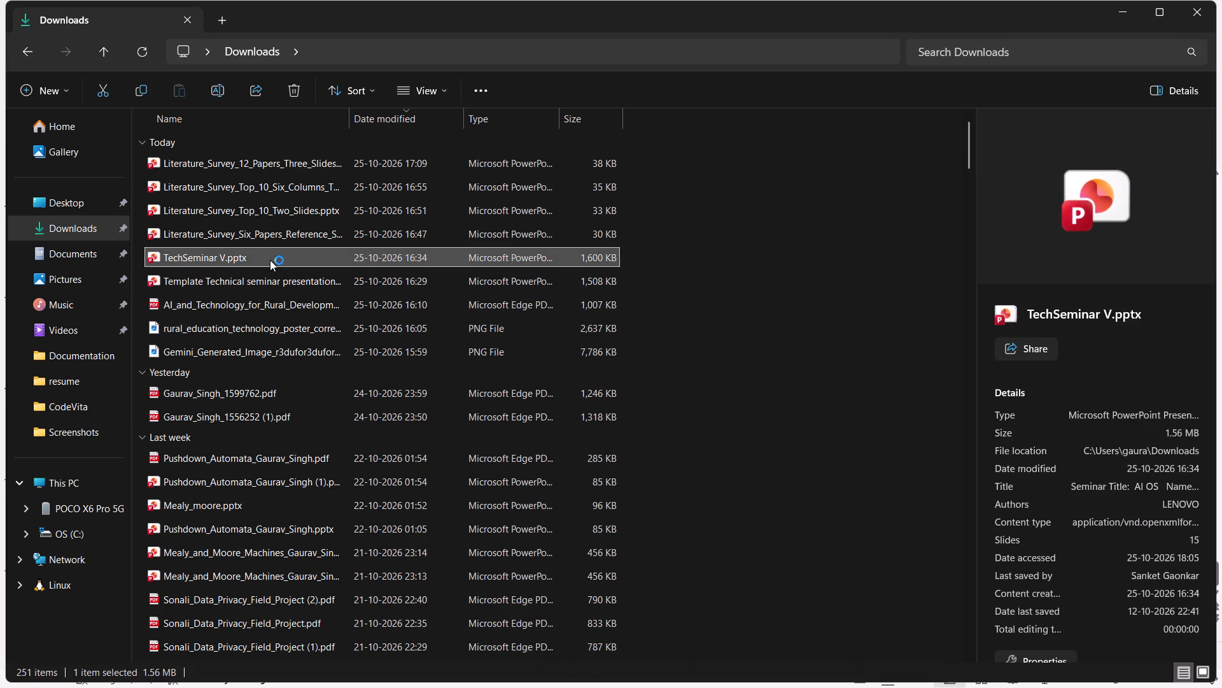
{"action": "scroll", "coordinate": [188, 508], "scroll_direction": "down", "scroll_amount": 13}
{"action": "scroll", "coordinate": [70, 524], "scroll_direction": "up", "scroll_amount": 1}
{"action": "scroll", "coordinate": [69, 536], "scroll_direction": "down", "scroll_amount": 3}
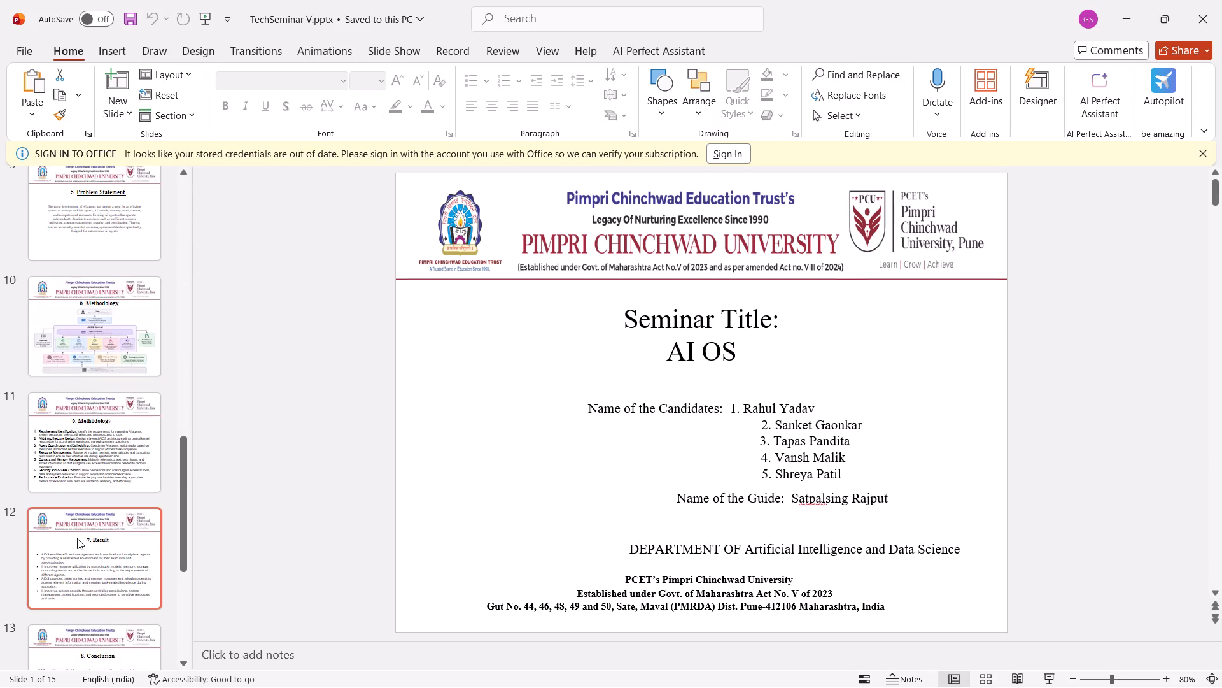
{"action": "scroll", "coordinate": [77, 538], "scroll_direction": "down", "scroll_amount": 11}
{"action": "left_click", "coordinate": [71, 611]}
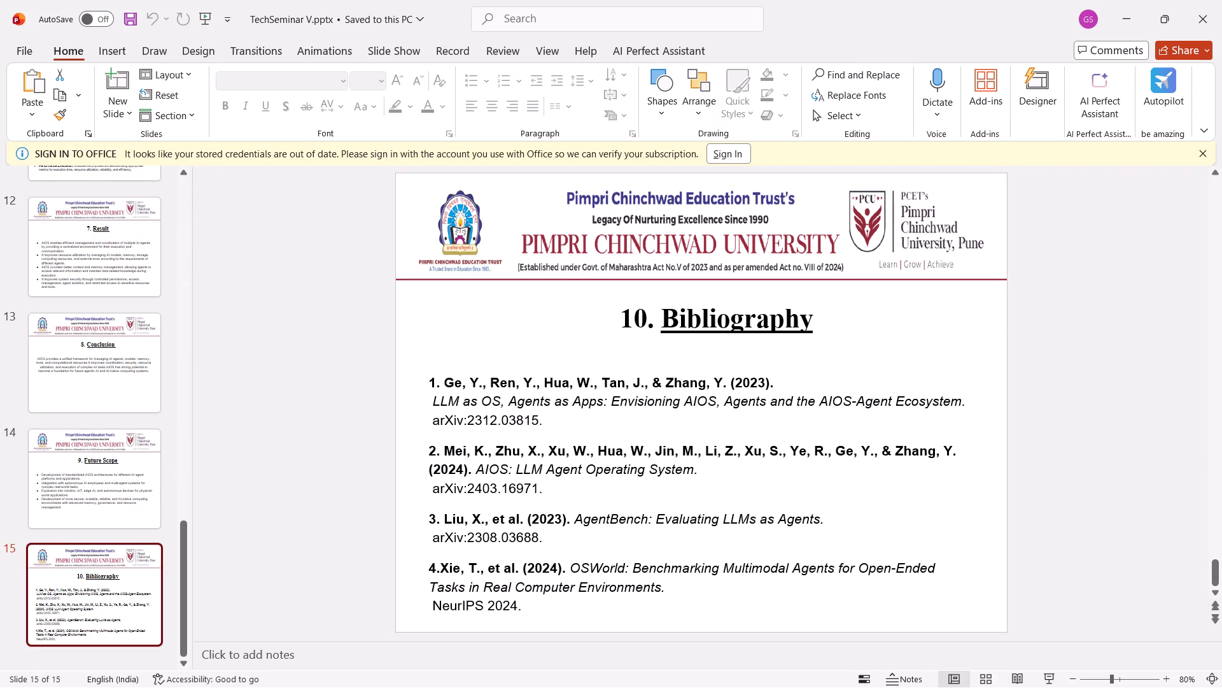
{"action": "left_click", "coordinate": [1141, 21]}
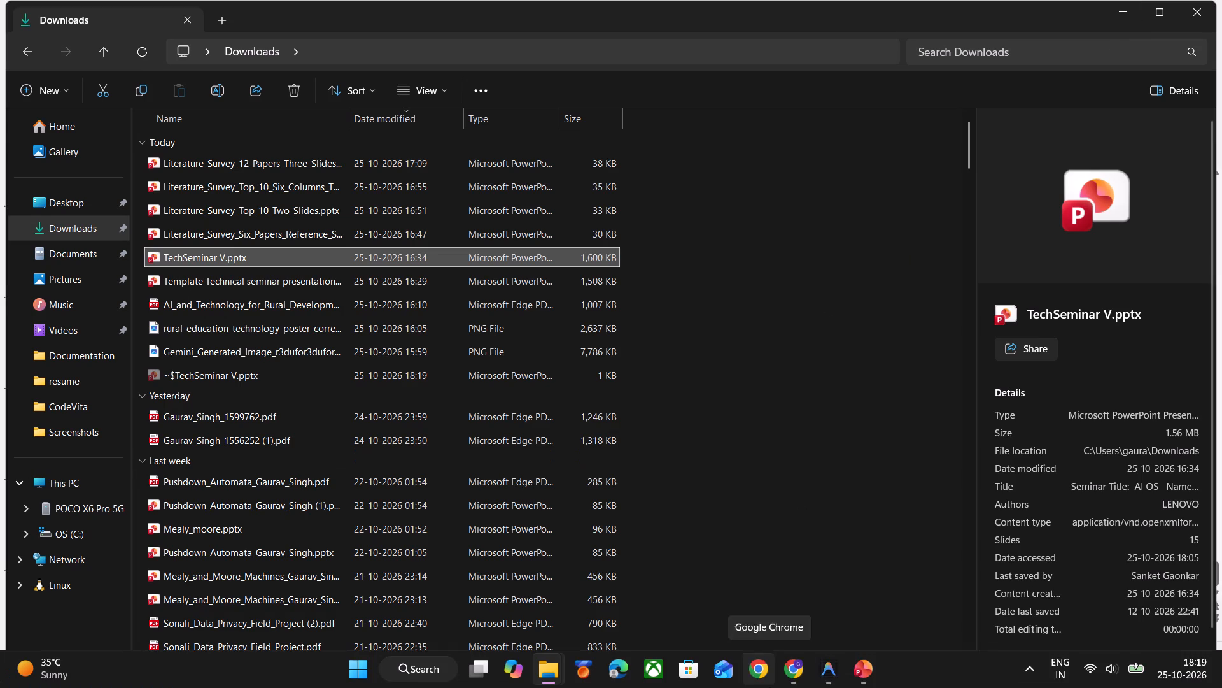
{"action": "left_click", "coordinate": [853, 672]}
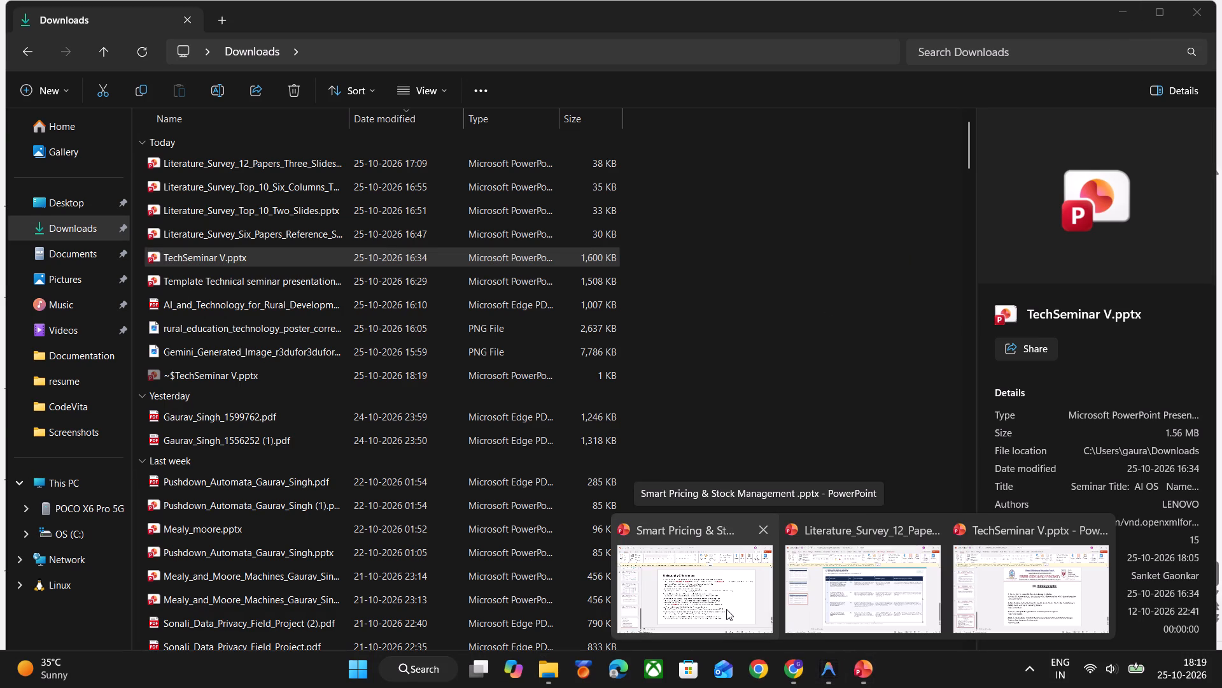
{"action": "left_click", "coordinate": [726, 609]}
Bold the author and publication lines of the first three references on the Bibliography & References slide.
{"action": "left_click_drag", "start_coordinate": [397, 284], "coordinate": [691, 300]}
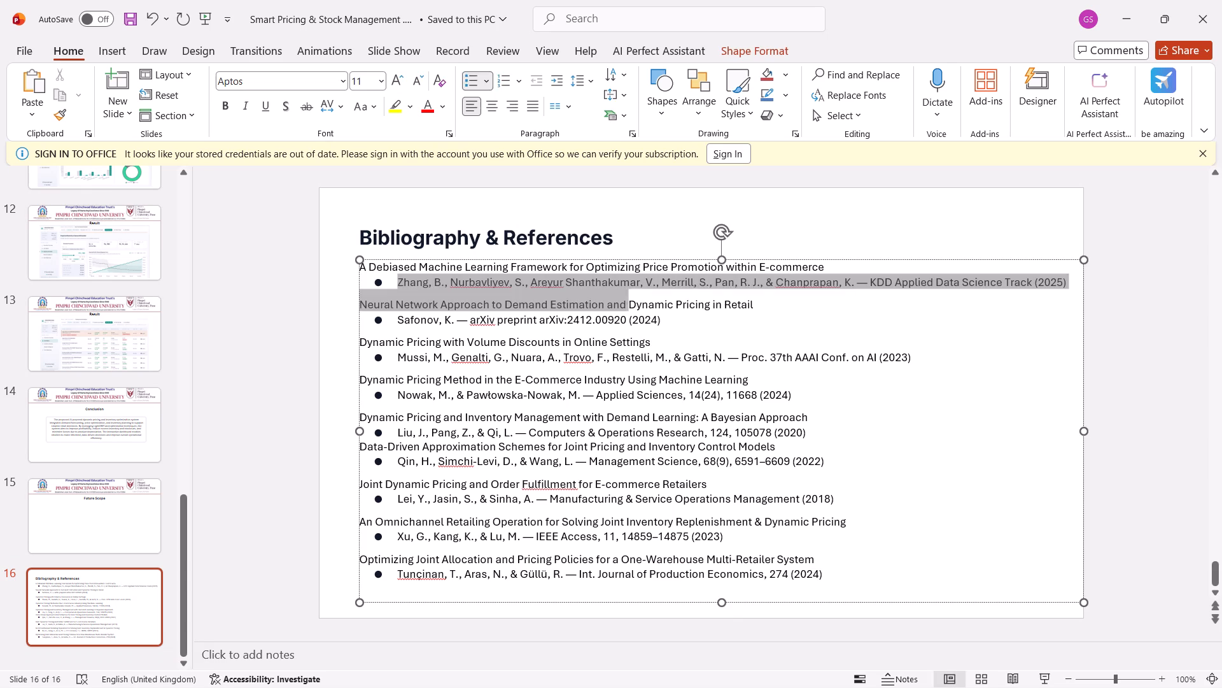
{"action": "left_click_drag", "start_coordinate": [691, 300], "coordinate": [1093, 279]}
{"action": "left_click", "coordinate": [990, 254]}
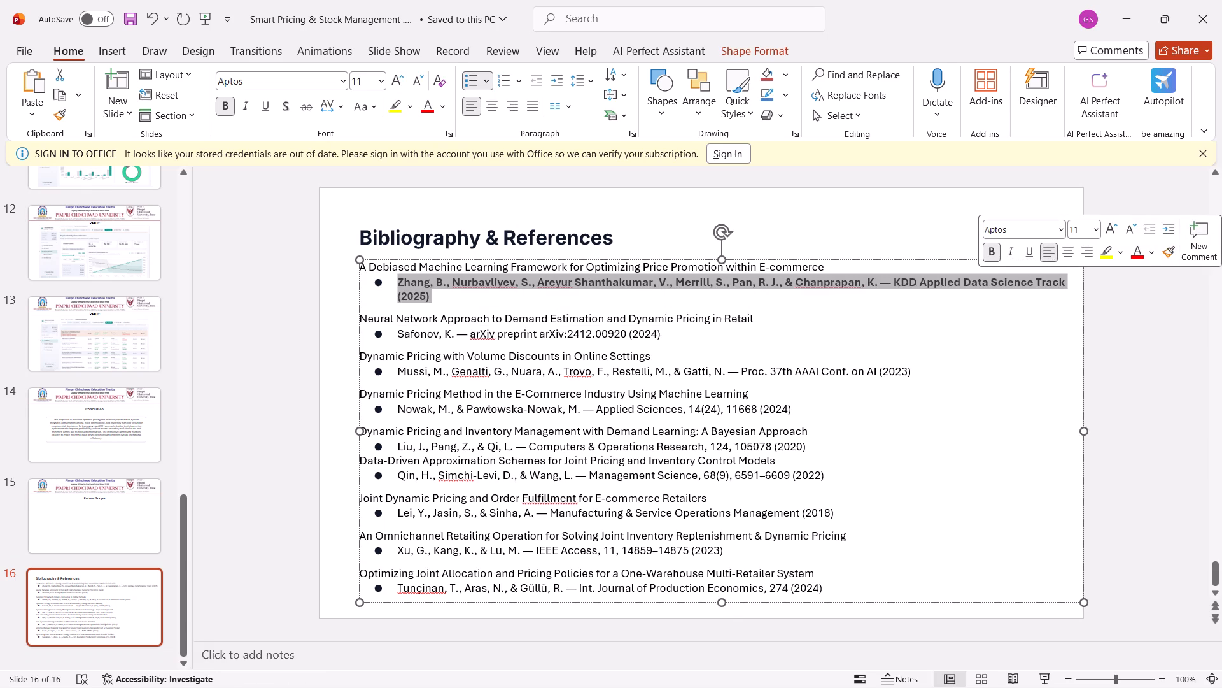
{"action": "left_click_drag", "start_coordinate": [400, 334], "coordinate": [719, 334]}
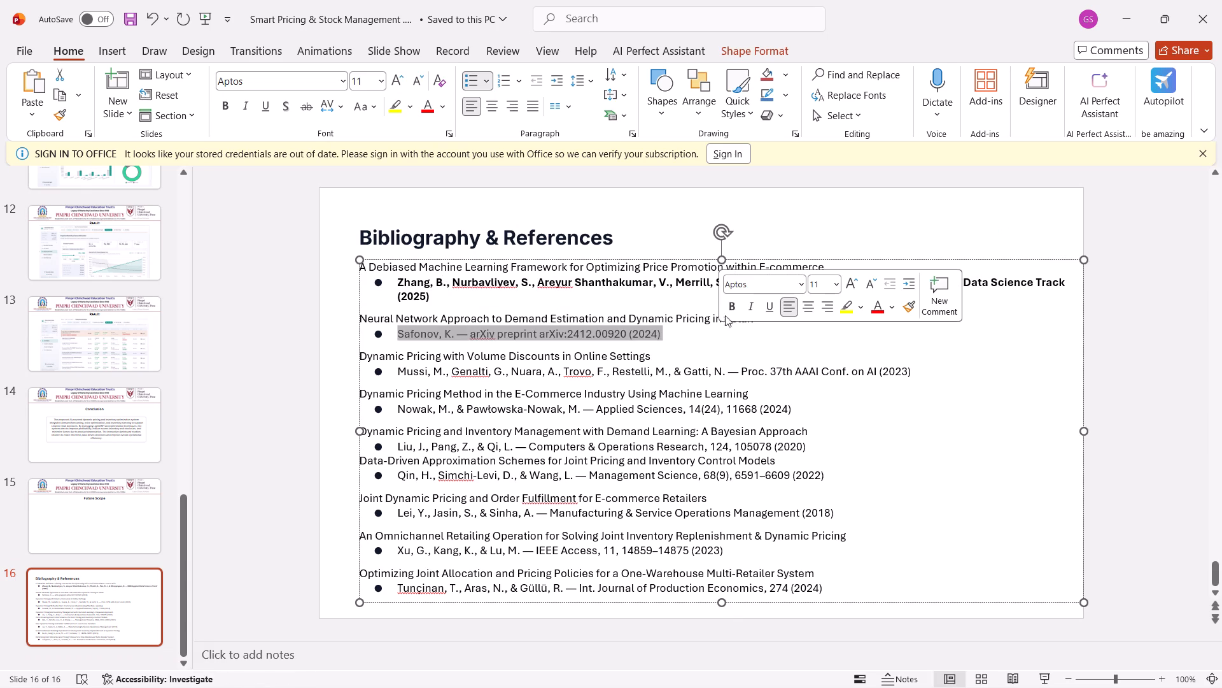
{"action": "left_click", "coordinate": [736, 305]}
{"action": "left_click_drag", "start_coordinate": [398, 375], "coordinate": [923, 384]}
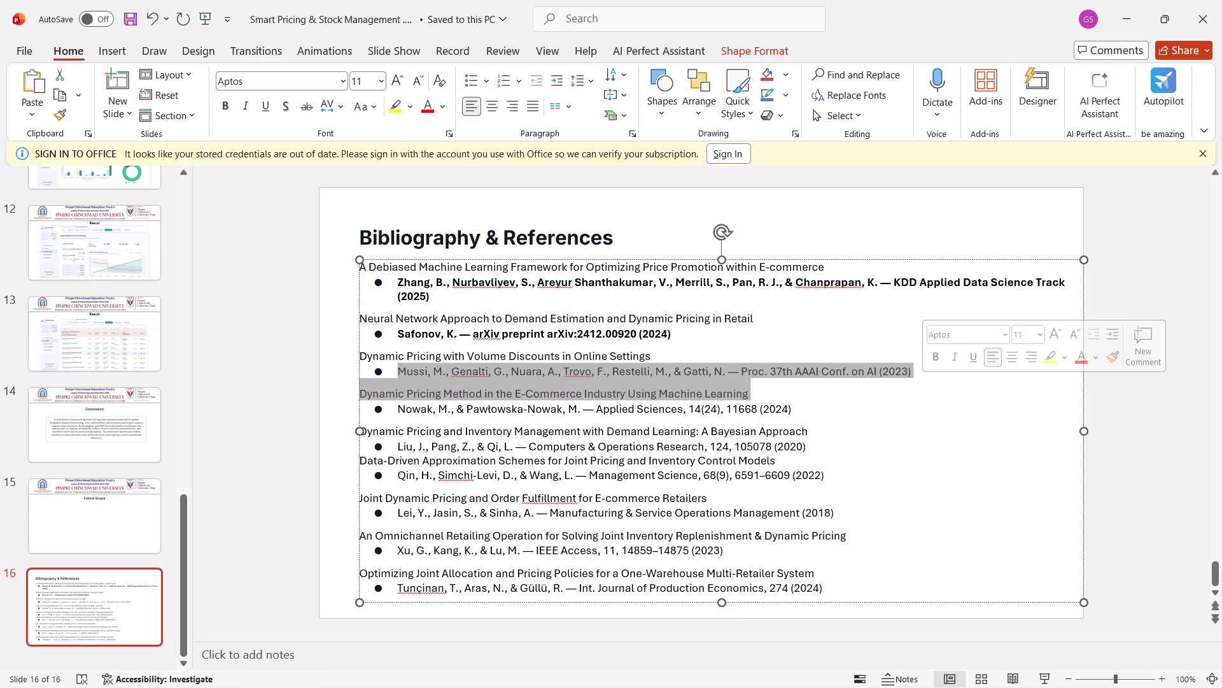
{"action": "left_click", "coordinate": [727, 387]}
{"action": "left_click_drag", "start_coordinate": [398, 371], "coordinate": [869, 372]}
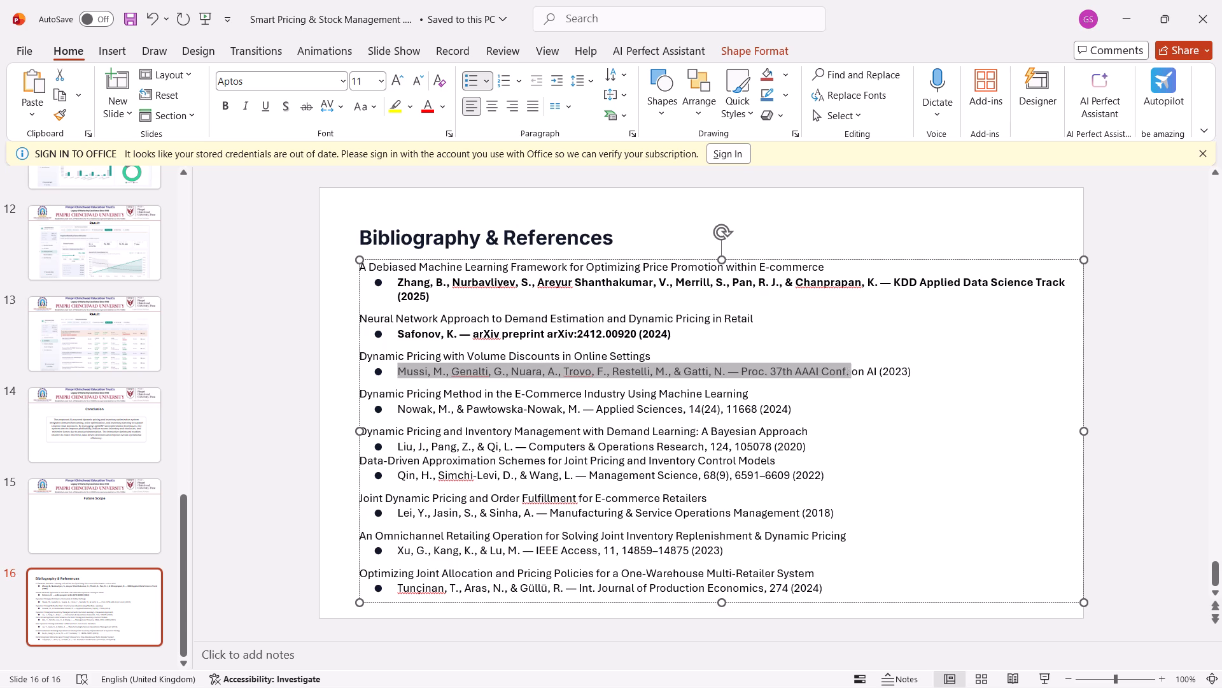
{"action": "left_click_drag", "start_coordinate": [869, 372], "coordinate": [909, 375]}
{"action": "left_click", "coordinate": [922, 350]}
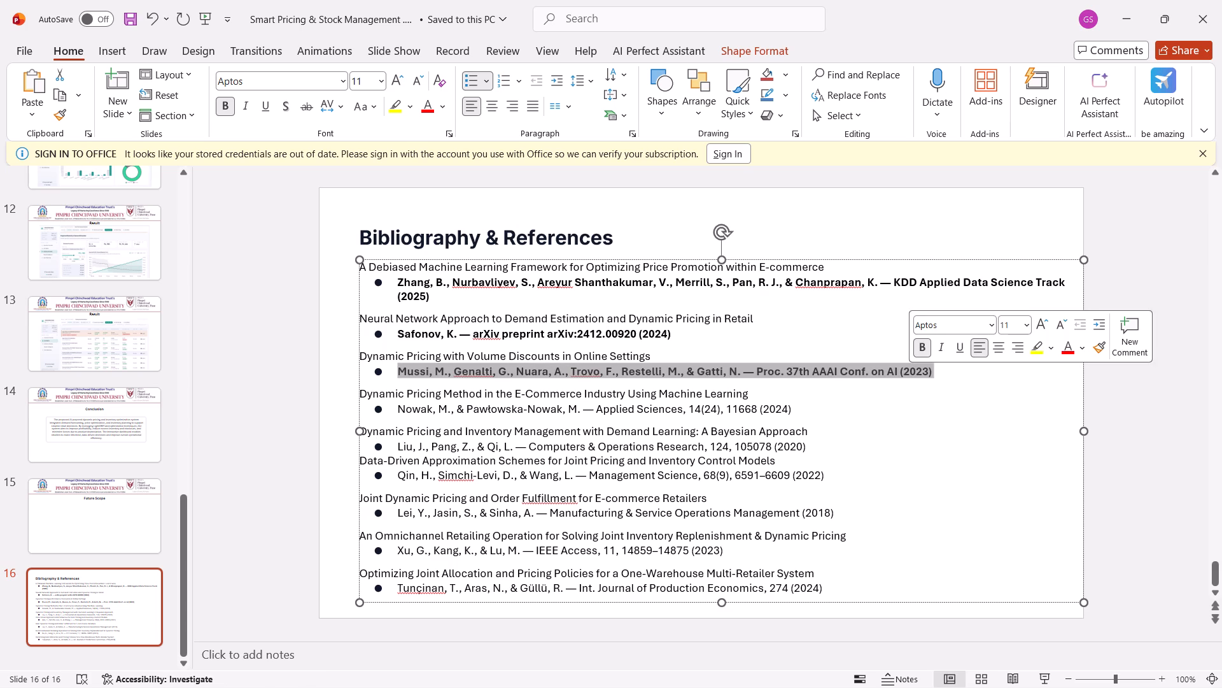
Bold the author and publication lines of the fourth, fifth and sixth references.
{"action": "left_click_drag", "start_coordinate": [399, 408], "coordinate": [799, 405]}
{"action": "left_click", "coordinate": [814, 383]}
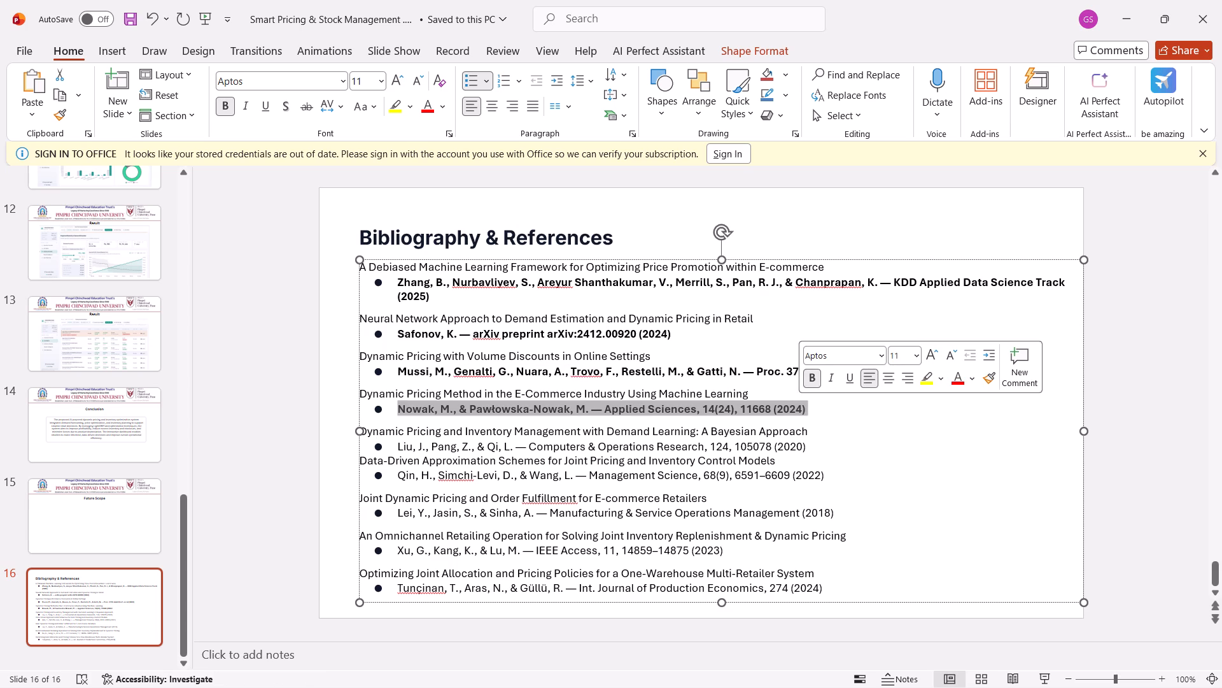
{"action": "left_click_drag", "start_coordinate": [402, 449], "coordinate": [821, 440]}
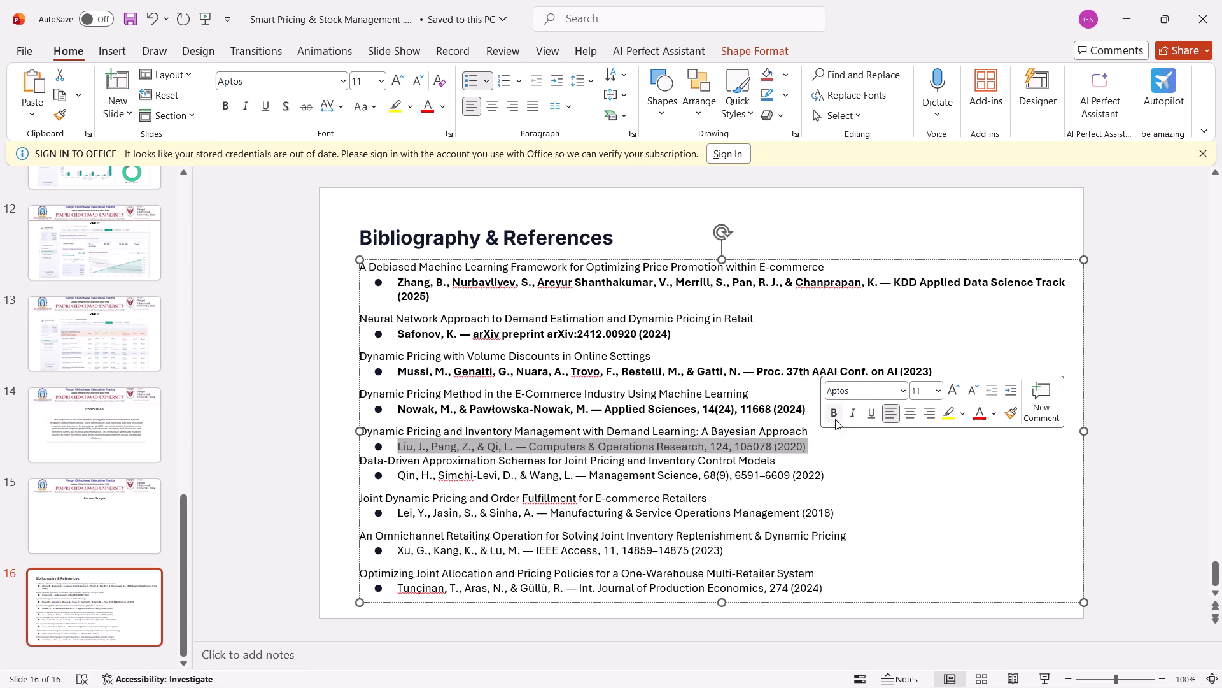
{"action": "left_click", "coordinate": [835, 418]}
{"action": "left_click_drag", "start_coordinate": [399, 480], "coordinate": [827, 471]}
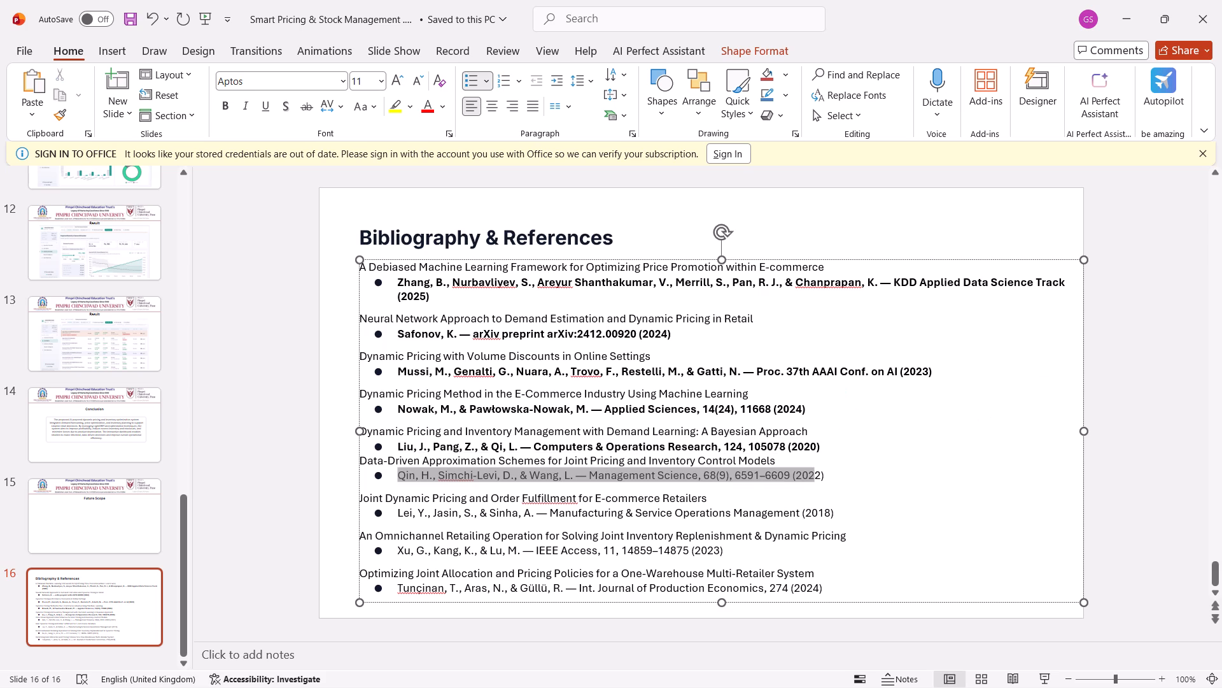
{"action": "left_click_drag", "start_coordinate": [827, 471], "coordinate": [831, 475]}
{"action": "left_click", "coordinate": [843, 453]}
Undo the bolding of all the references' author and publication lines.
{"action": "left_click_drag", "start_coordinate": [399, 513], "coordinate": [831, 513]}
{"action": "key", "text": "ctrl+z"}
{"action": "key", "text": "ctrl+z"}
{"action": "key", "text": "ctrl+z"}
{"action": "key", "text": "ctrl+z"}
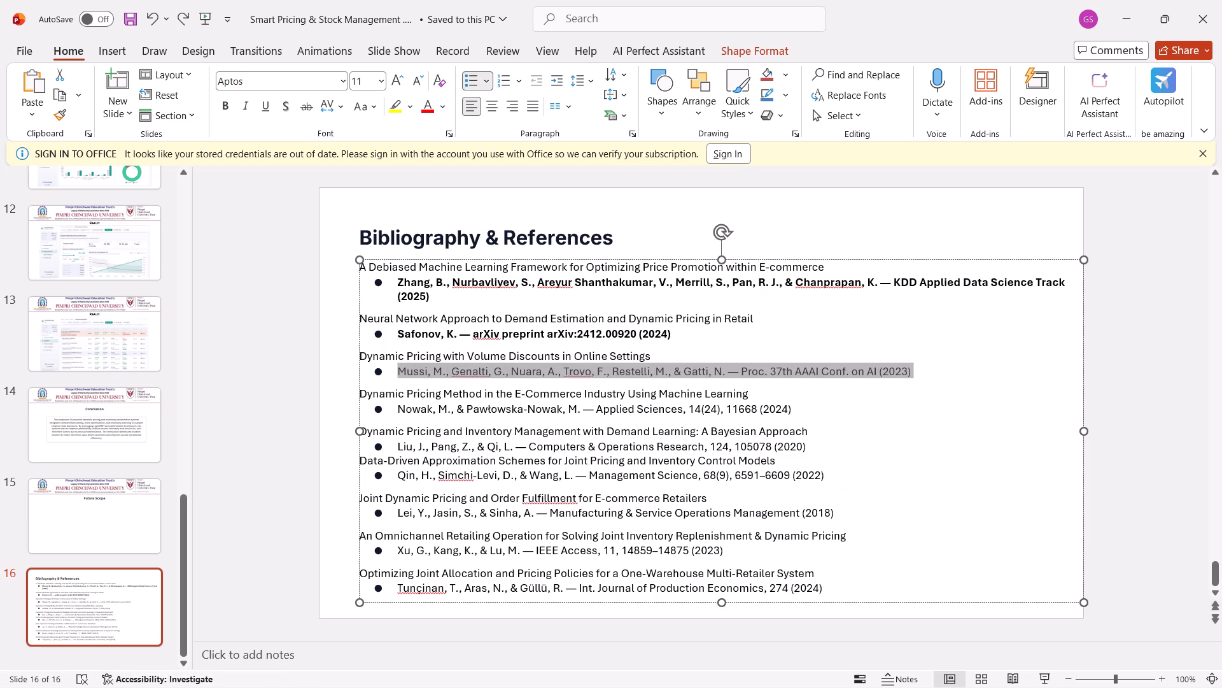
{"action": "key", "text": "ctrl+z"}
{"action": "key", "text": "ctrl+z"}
Bold the first five paper titles in the reference list, from "A Debiased Machine Learning Framework" through "A Bayesian Approach".
{"action": "left_click_drag", "start_coordinate": [828, 264], "coordinate": [356, 270]}
{"action": "left_click", "coordinate": [374, 244]}
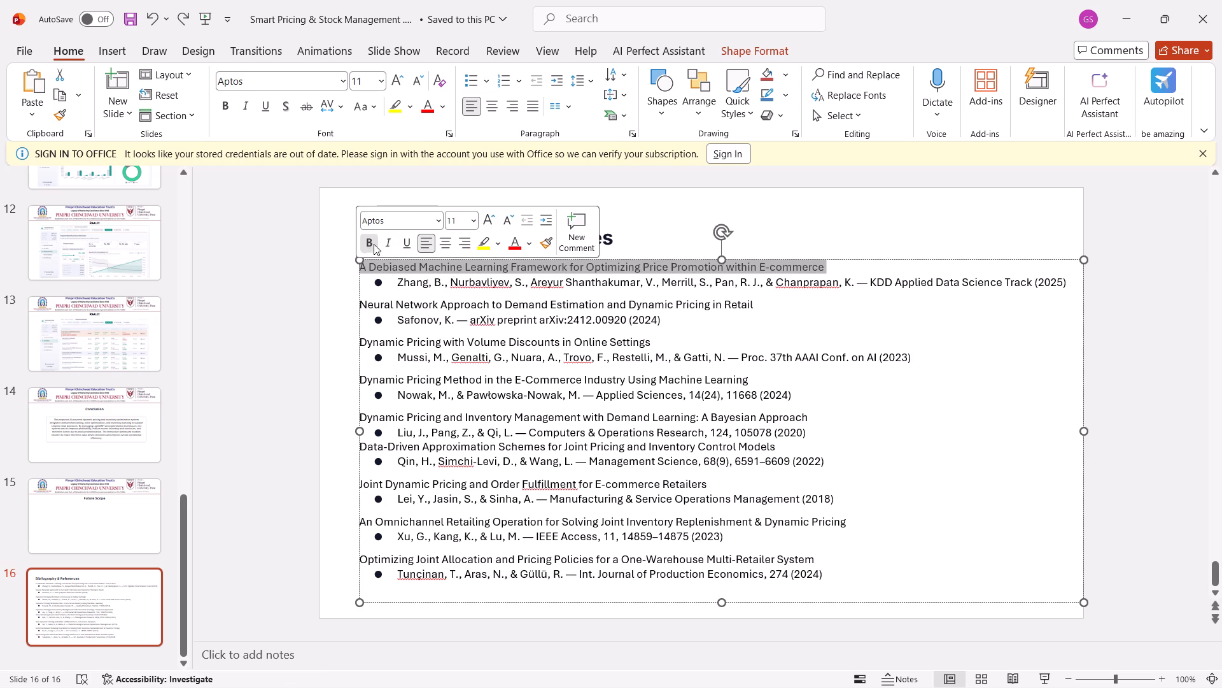
{"action": "left_click_drag", "start_coordinate": [759, 308], "coordinate": [345, 306]}
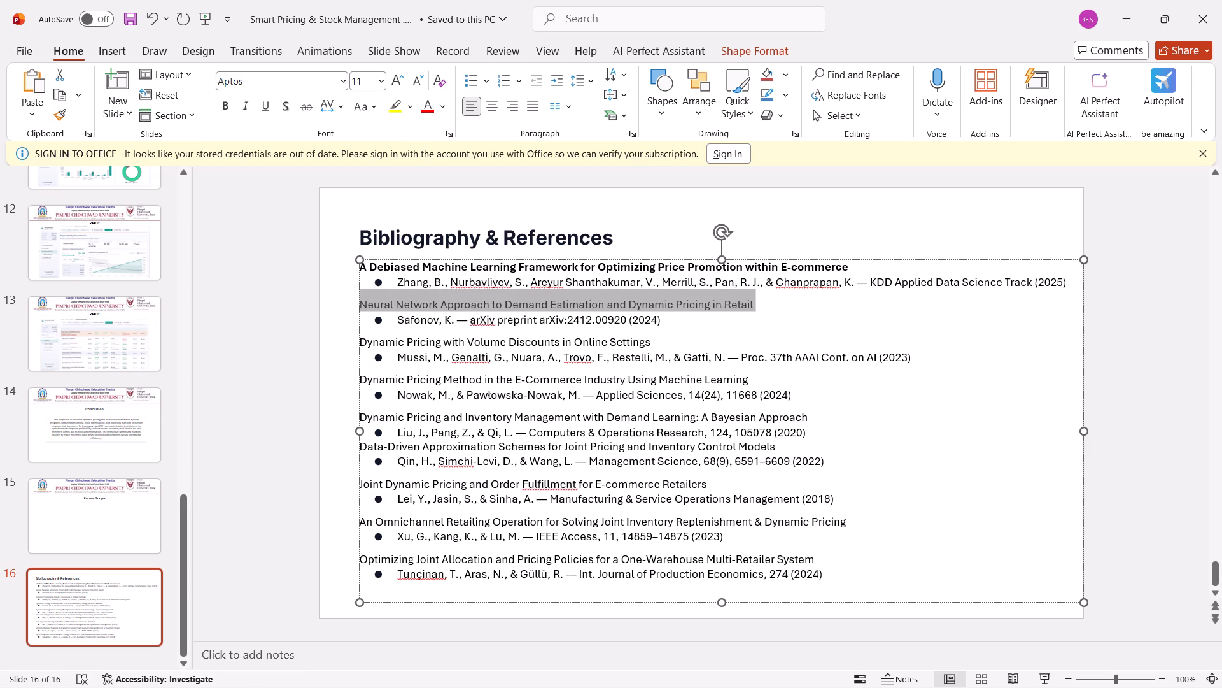
{"action": "left_click_drag", "start_coordinate": [345, 306], "coordinate": [350, 305]}
{"action": "left_click", "coordinate": [359, 275]}
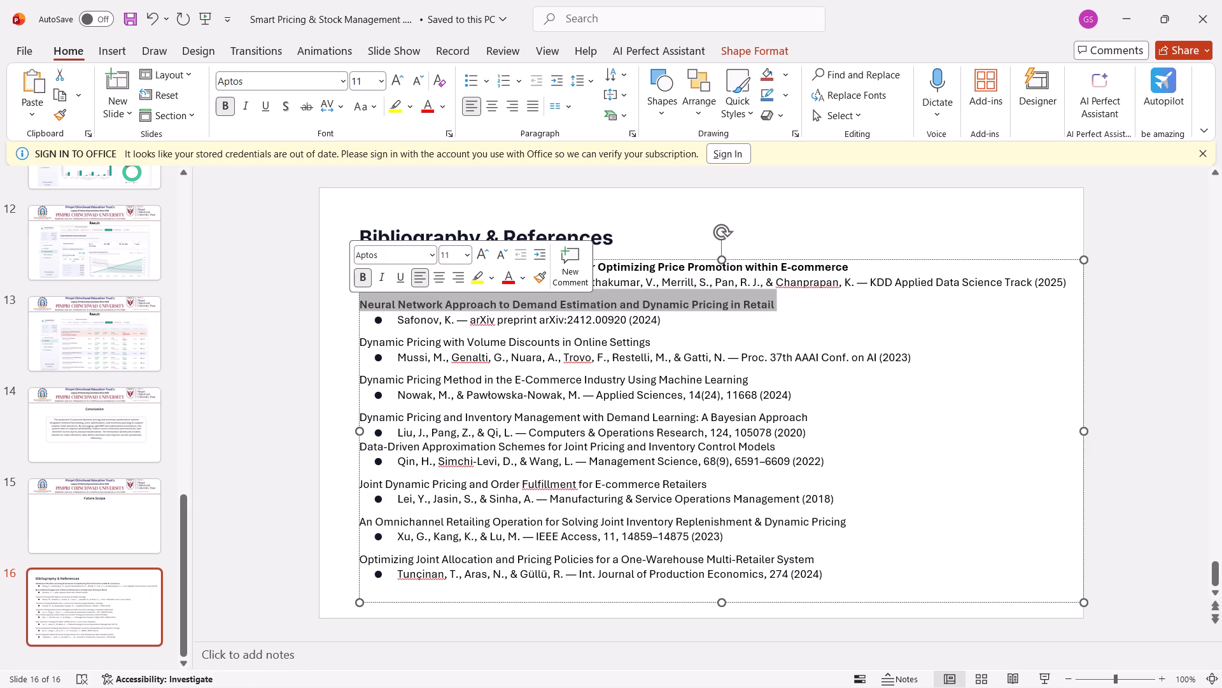
{"action": "left_click_drag", "start_coordinate": [659, 338], "coordinate": [355, 338]}
{"action": "left_click", "coordinate": [363, 315]}
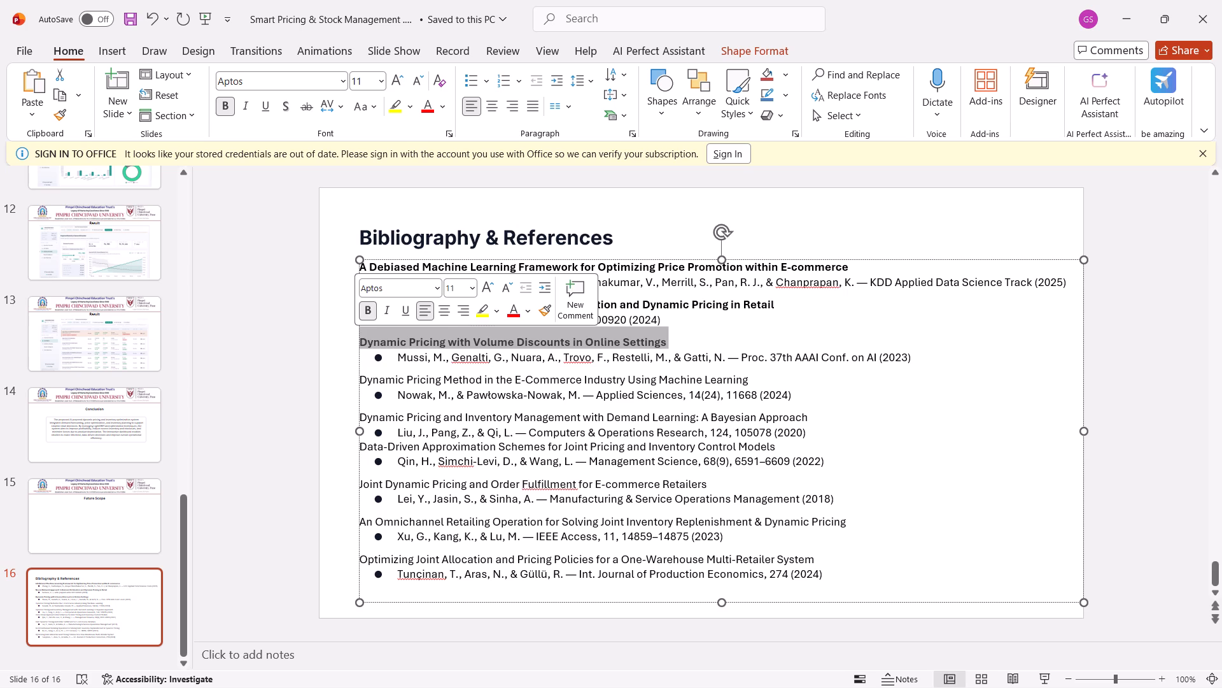
{"action": "left_click_drag", "start_coordinate": [757, 379], "coordinate": [354, 370]}
{"action": "left_click", "coordinate": [365, 346]}
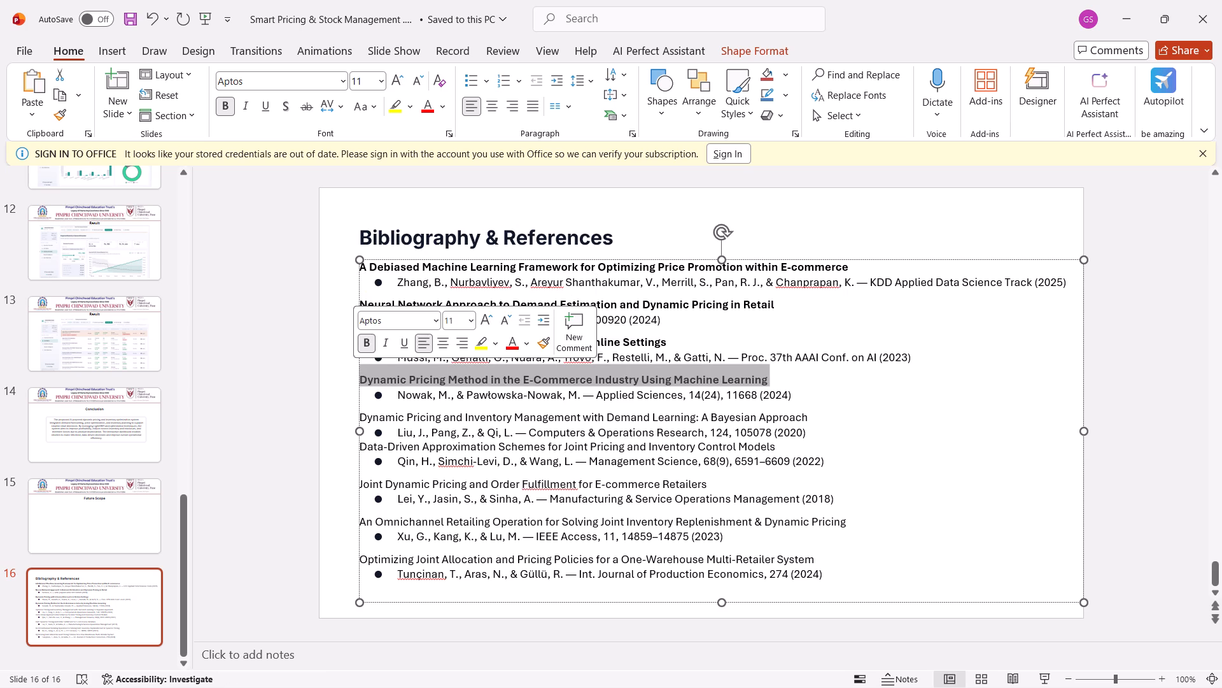
{"action": "left_click_drag", "start_coordinate": [811, 422], "coordinate": [352, 412]}
{"action": "left_click", "coordinate": [365, 378]}
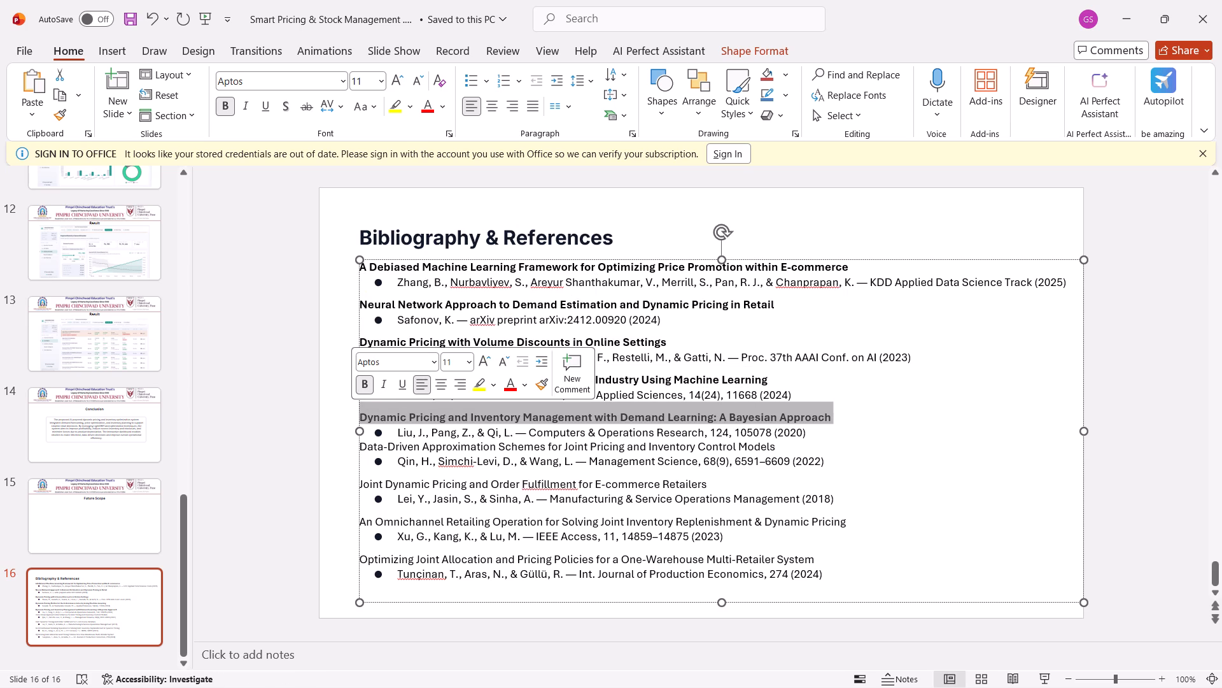
Bold the remaining four paper titles, from "Data-Driven Approximation Schemes" through "Optimizing Joint Allocation and Pricing Policies".
{"action": "left_click_drag", "start_coordinate": [774, 448], "coordinate": [341, 443]}
{"action": "left_click", "coordinate": [352, 416]}
{"action": "left_click_drag", "start_coordinate": [711, 488], "coordinate": [332, 469]}
{"action": "left_click", "coordinate": [333, 443]}
{"action": "left_click", "coordinate": [340, 437]}
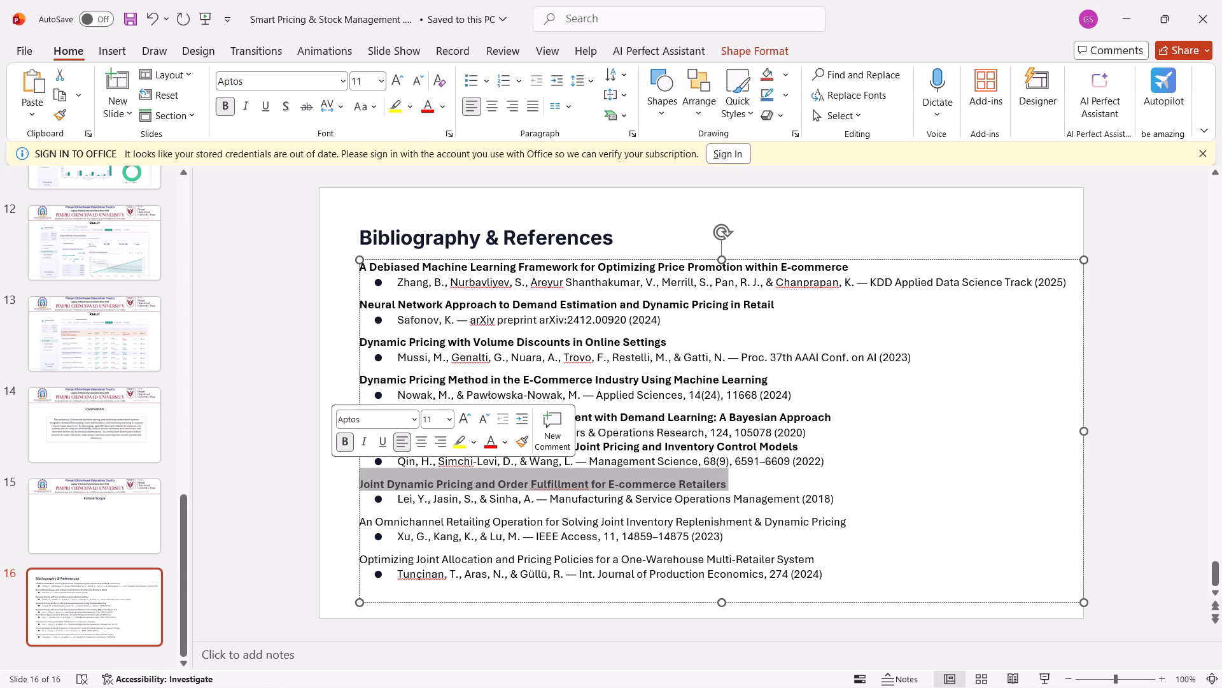
{"action": "left_click_drag", "start_coordinate": [847, 527], "coordinate": [361, 515]}
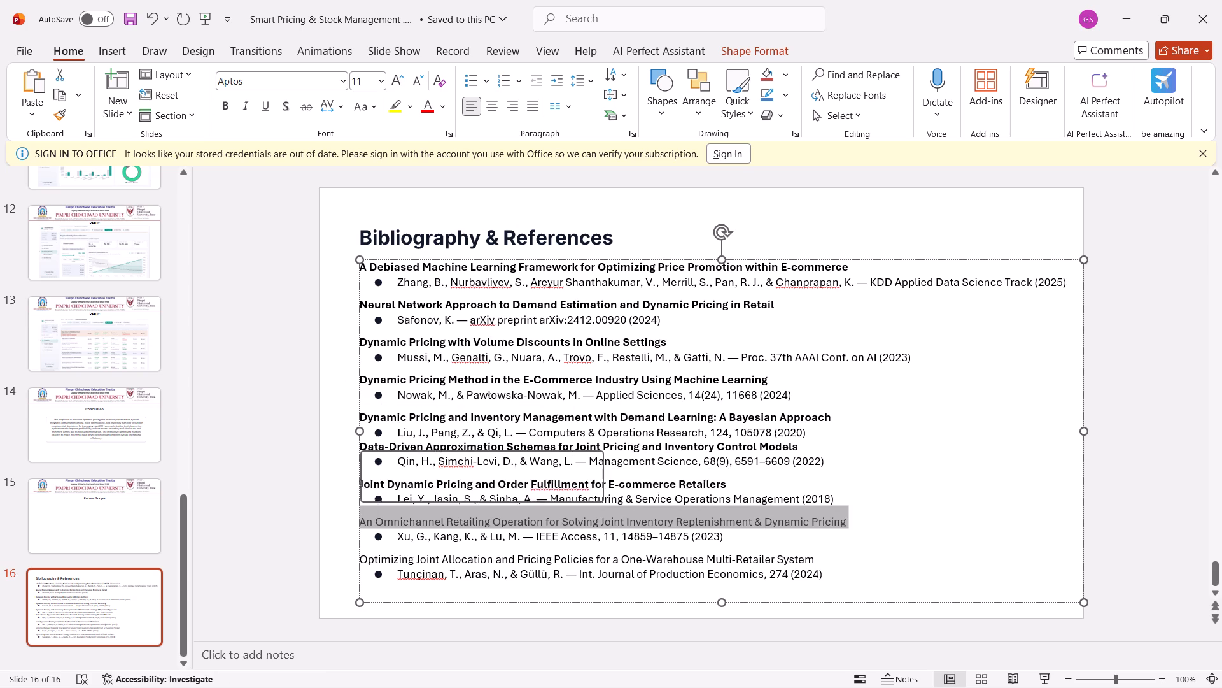
{"action": "left_click", "coordinate": [373, 485]}
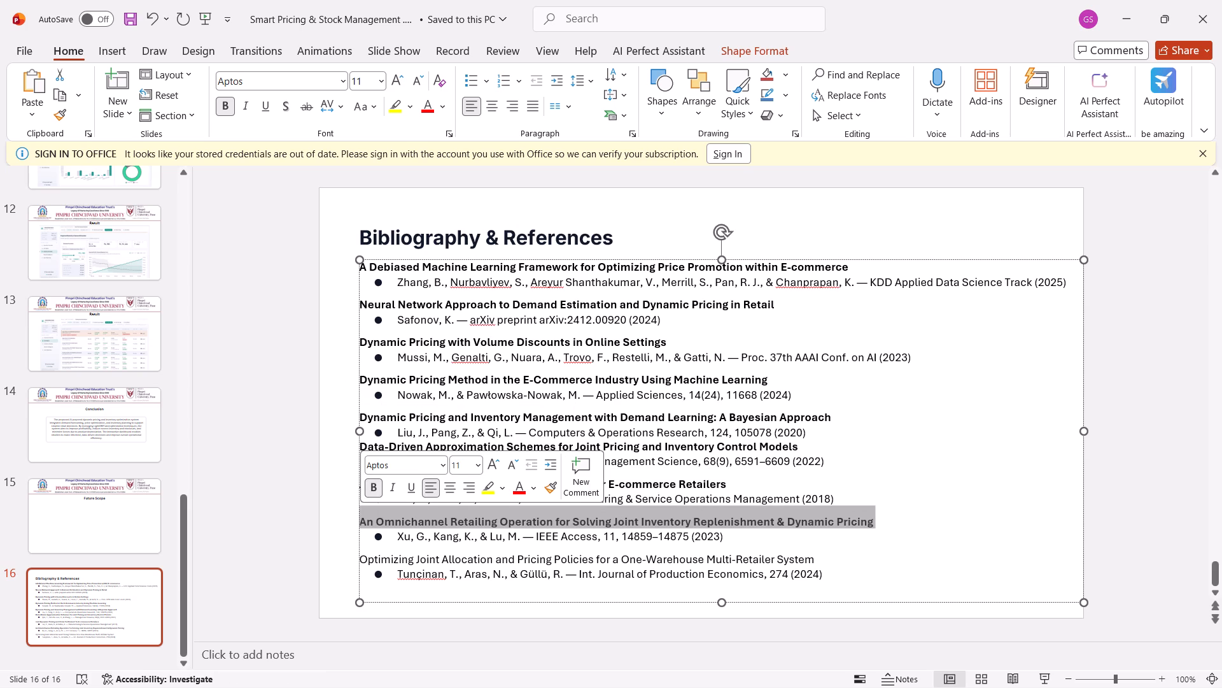
{"action": "left_click_drag", "start_coordinate": [815, 563], "coordinate": [346, 560]}
{"action": "left_click", "coordinate": [351, 531]}
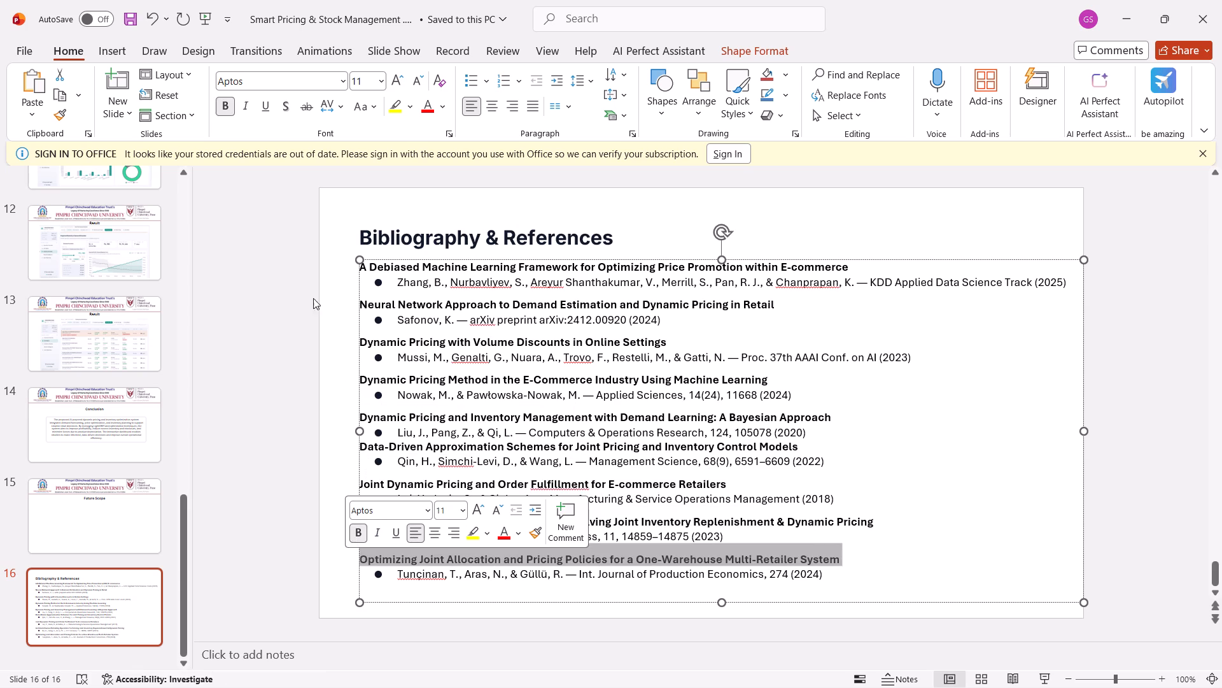
Move the reference list down to free the top of the slide, then fit its box to the slide's bottom and right edges.
{"action": "left_click", "coordinate": [306, 292]}
{"action": "left_click", "coordinate": [365, 261]}
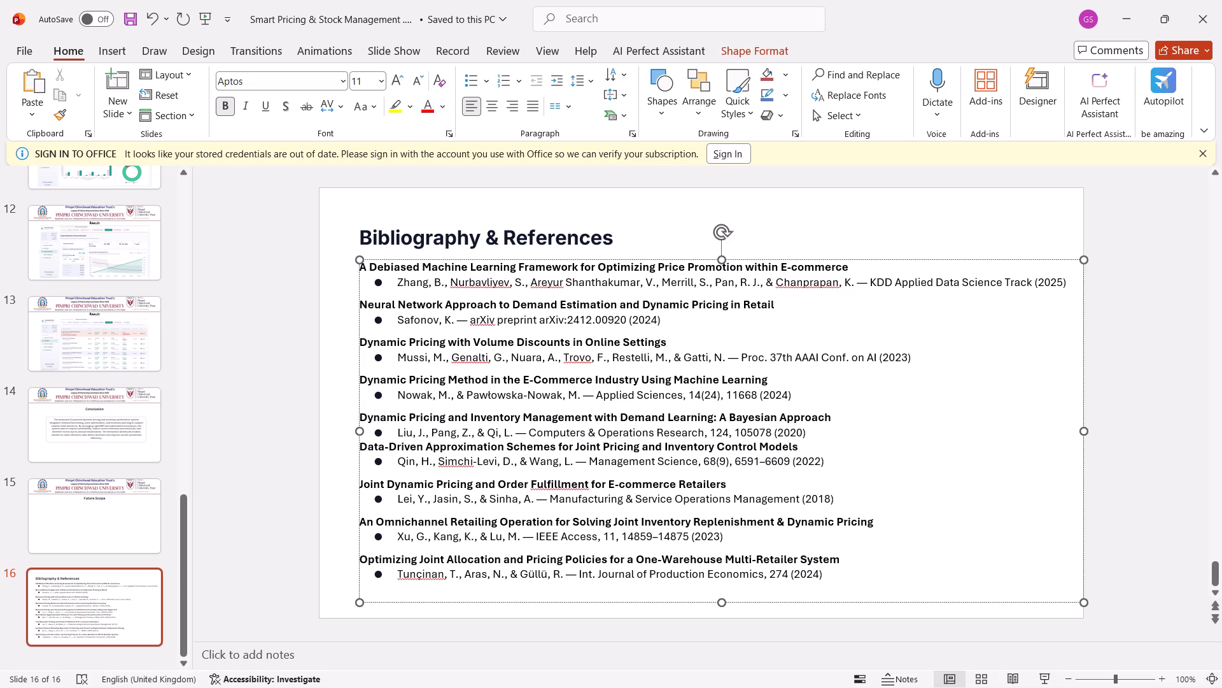
{"action": "left_click_drag", "start_coordinate": [392, 258], "coordinate": [364, 289]}
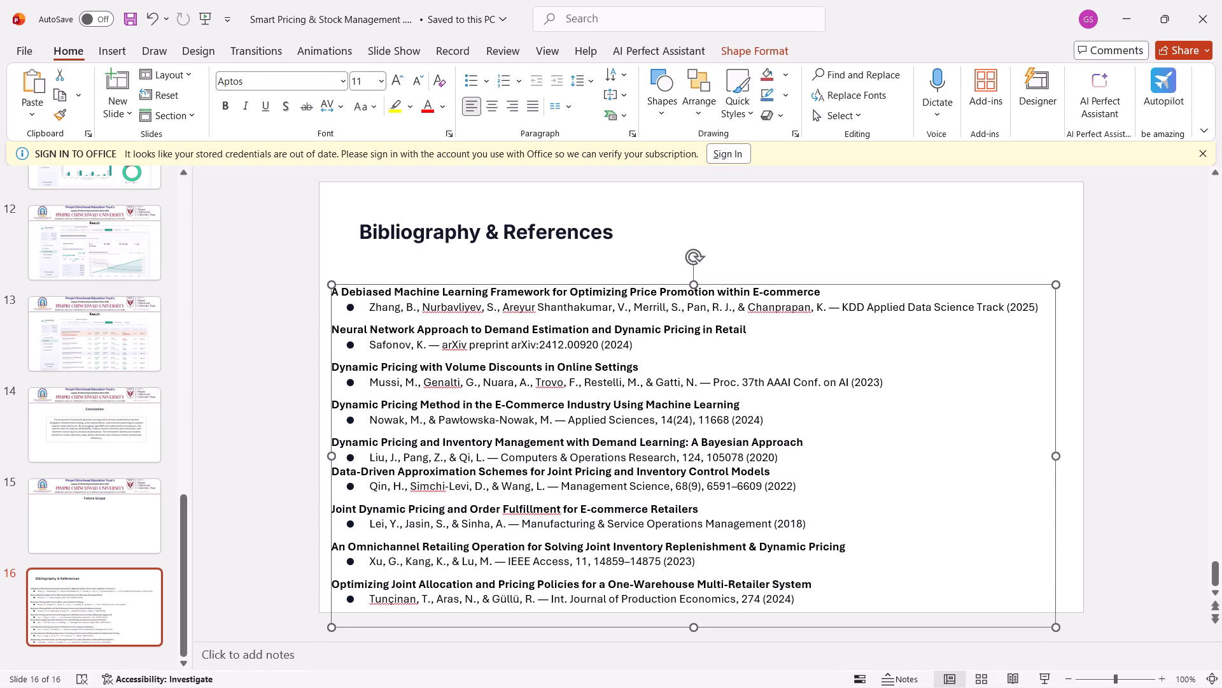
{"action": "left_click_drag", "start_coordinate": [692, 631], "coordinate": [689, 609]}
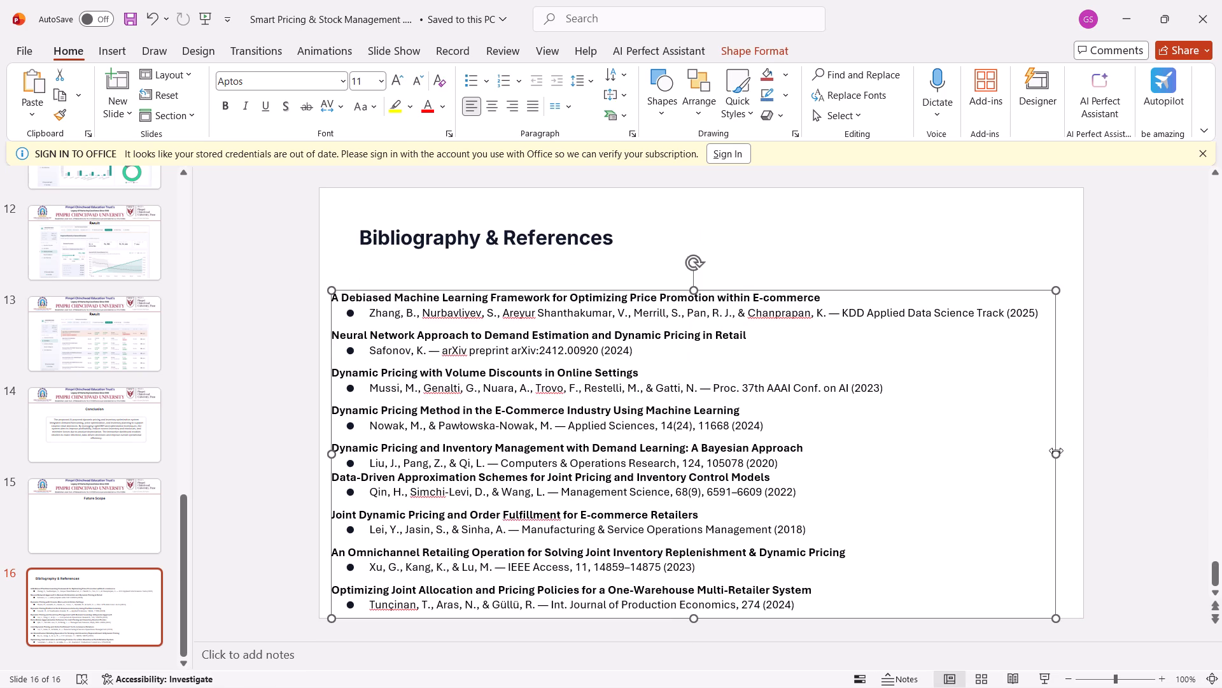
{"action": "left_click_drag", "start_coordinate": [1057, 454], "coordinate": [1088, 451]}
Move the "Bibliography & References" title down to just above the reference list.
{"action": "left_click", "coordinate": [572, 231]}
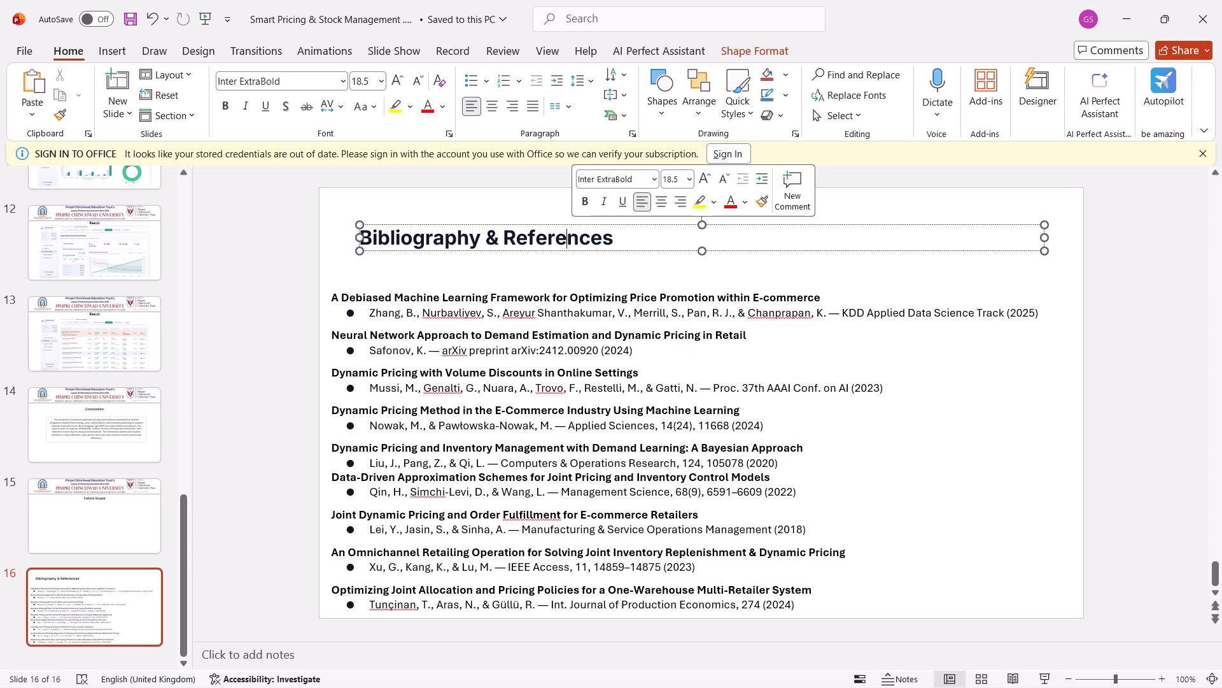
{"action": "left_click_drag", "start_coordinate": [476, 222], "coordinate": [455, 257]}
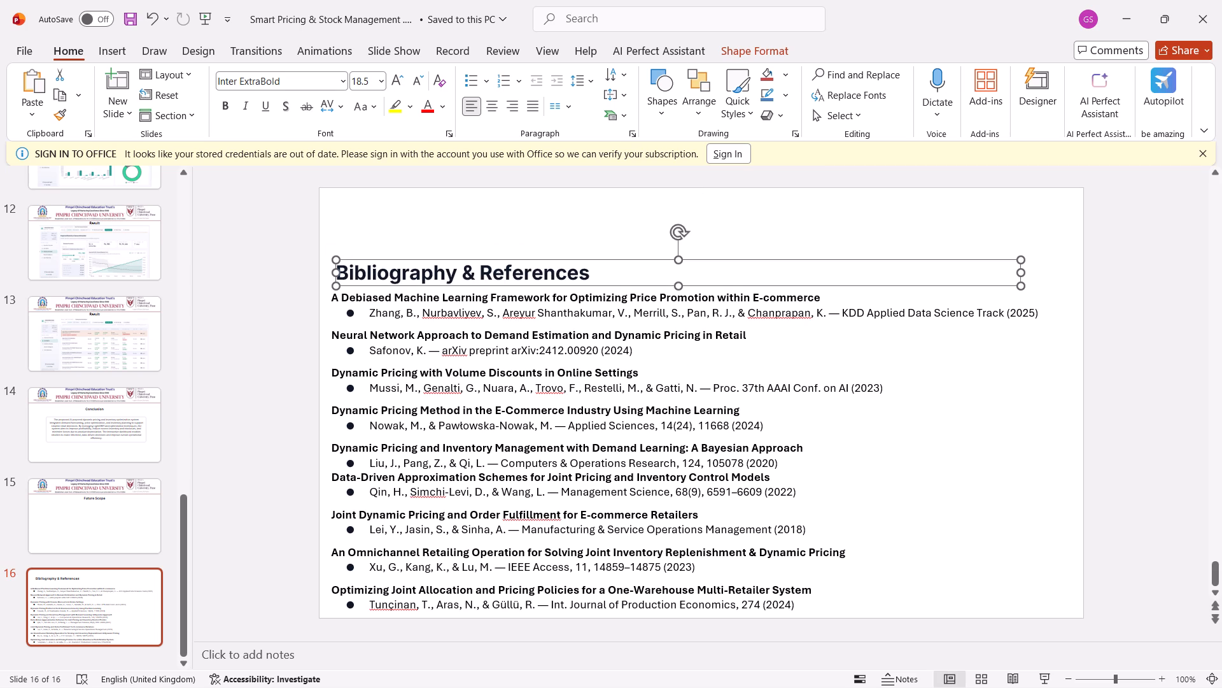
Shorten the slide title to "Bibliography".
{"action": "left_click", "coordinate": [596, 276]}
{"action": "double_click", "coordinate": [611, 278]}
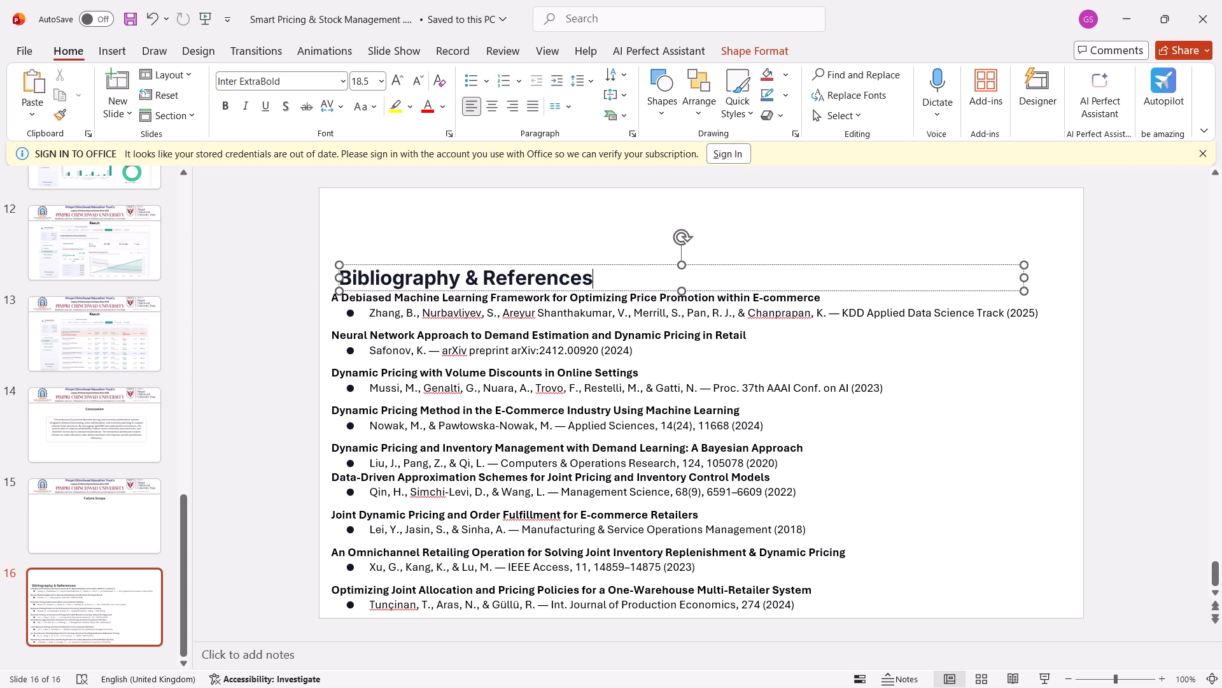
{"action": "left_click_drag", "start_coordinate": [601, 281], "coordinate": [588, 280]}
{"action": "left_click", "coordinate": [566, 280]}
{"action": "left_click_drag", "start_coordinate": [566, 280], "coordinate": [472, 280]}
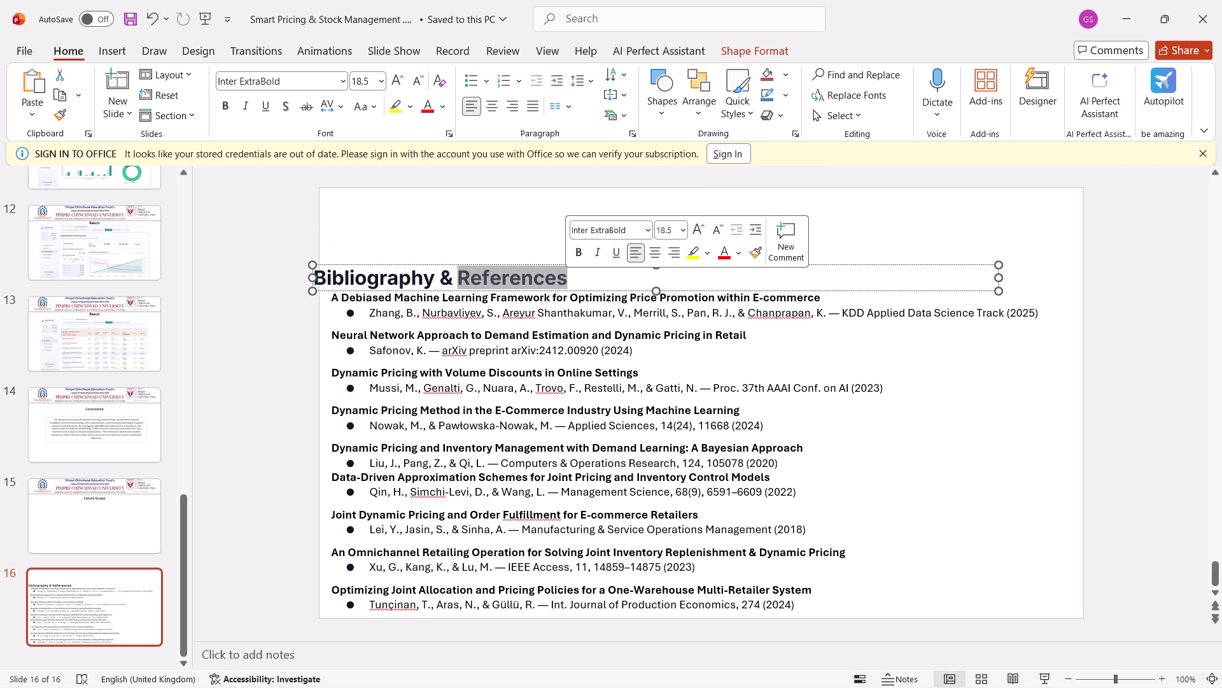
{"action": "left_click_drag", "start_coordinate": [472, 280], "coordinate": [440, 281]}
{"action": "key", "text": "BackSpace"}
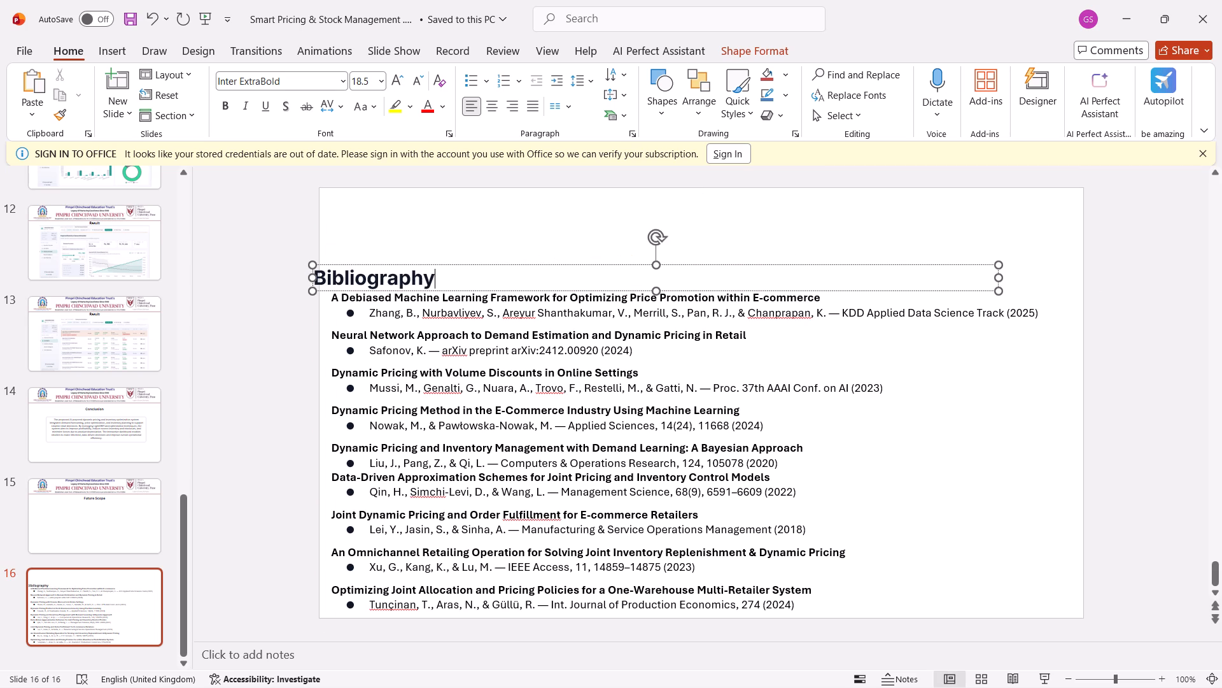
Stretch the Bibliography title box across the full slide width and centre its text.
{"action": "left_click", "coordinate": [656, 267]}
{"action": "left_click_drag", "start_coordinate": [640, 264], "coordinate": [647, 262]}
{"action": "left_click_drag", "start_coordinate": [1005, 279], "coordinate": [1085, 275]}
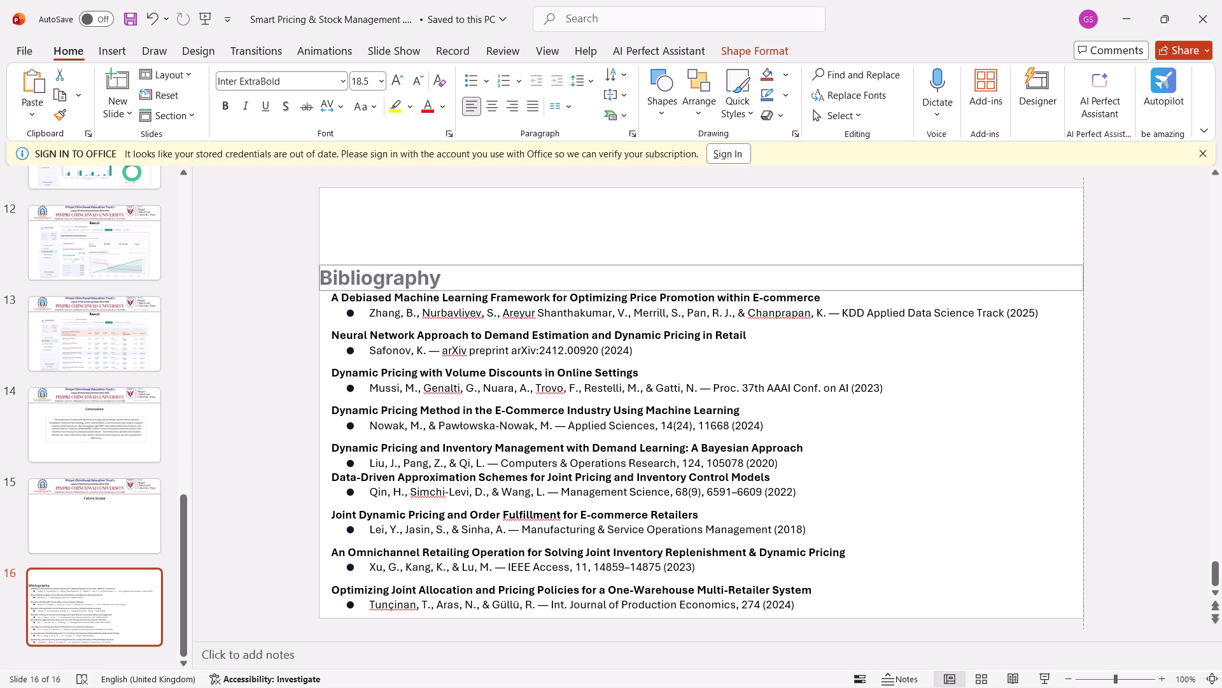
{"action": "left_click_drag", "start_coordinate": [1085, 275], "coordinate": [1084, 275]}
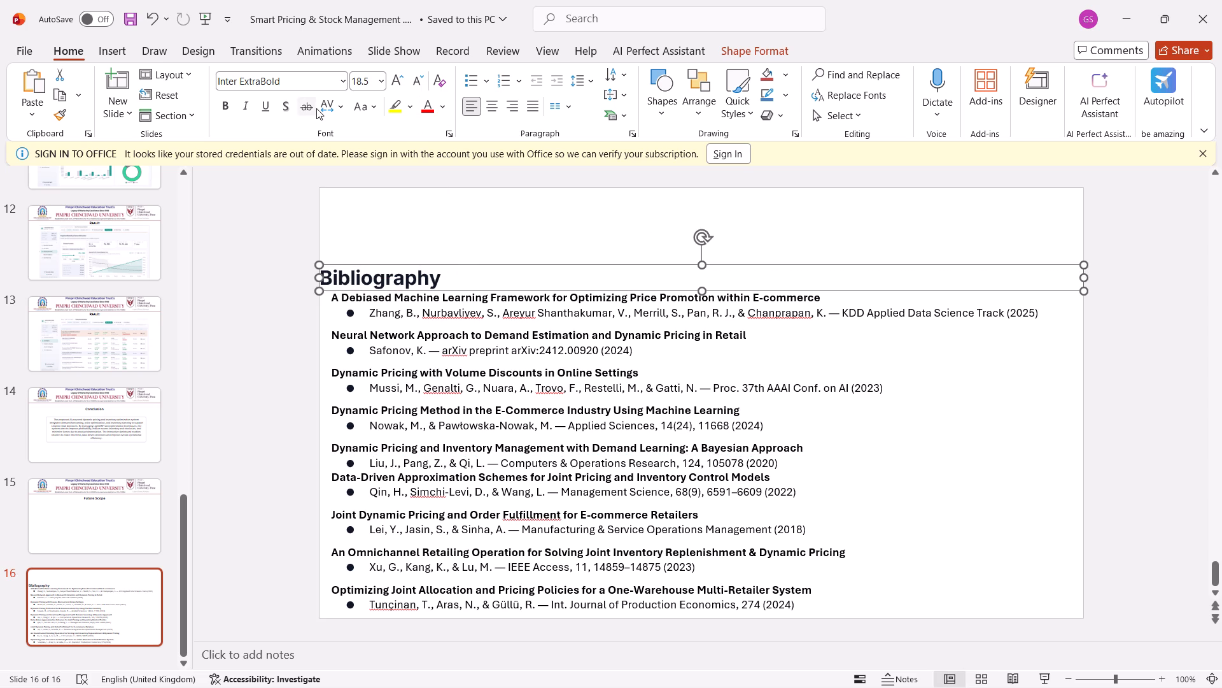
{"action": "left_click", "coordinate": [489, 108]}
Set the Bibliography title's font size to 18.
{"action": "left_click", "coordinate": [372, 83]}
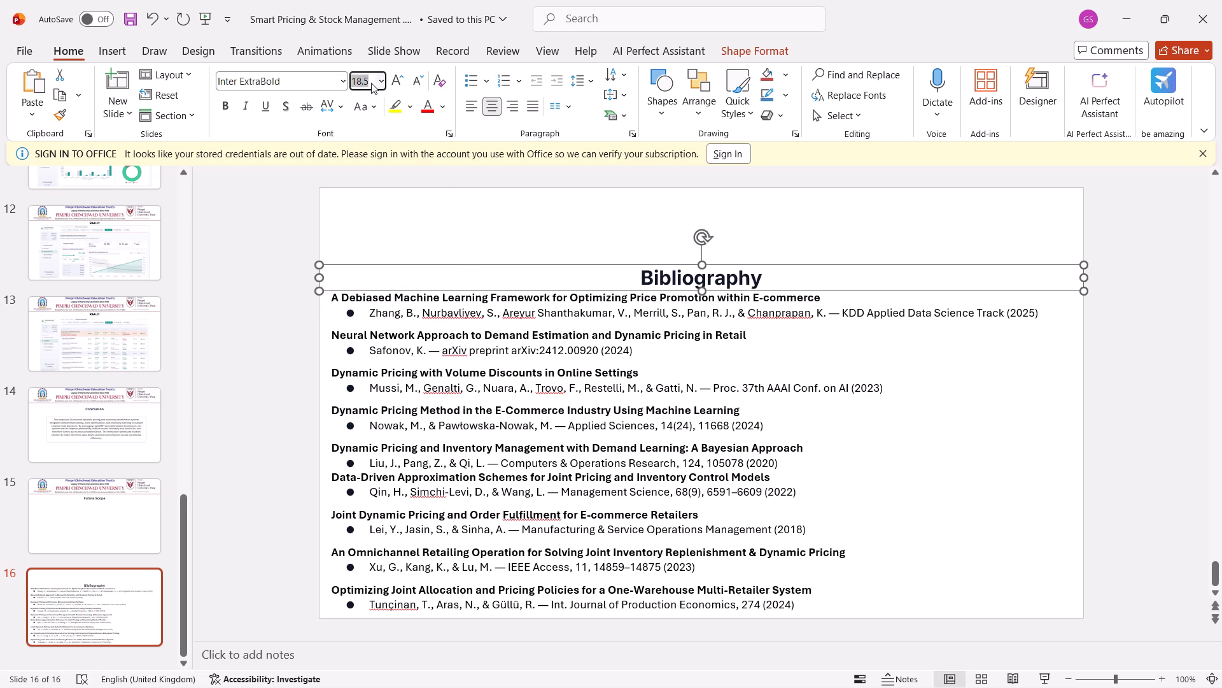
{"action": "left_click", "coordinate": [373, 83]}
{"action": "key", "text": "BackSpace"}
{"action": "key", "text": "BackSpace"}
{"action": "key", "text": "Return"}
Copy the university header banner from the Future Scope slide onto the Bibliography slide.
{"action": "left_click", "coordinate": [97, 517]}
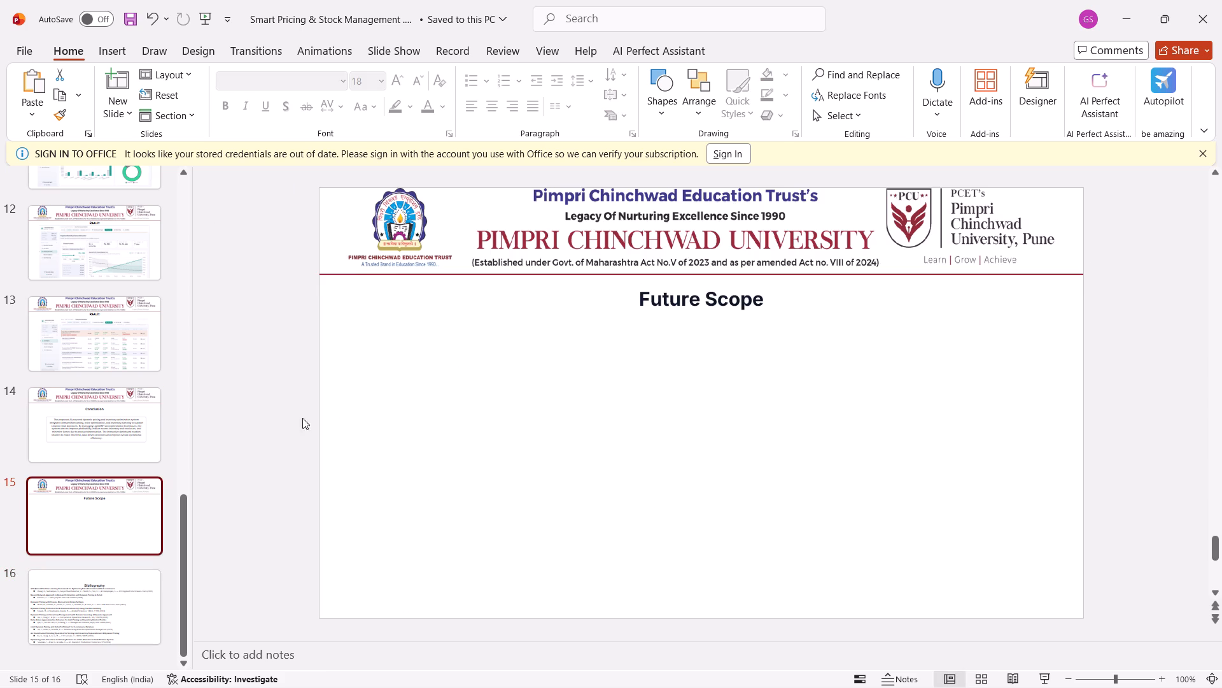
{"action": "left_click", "coordinate": [587, 255]}
{"action": "key", "text": "ctrl+c"}
{"action": "left_click", "coordinate": [113, 601]}
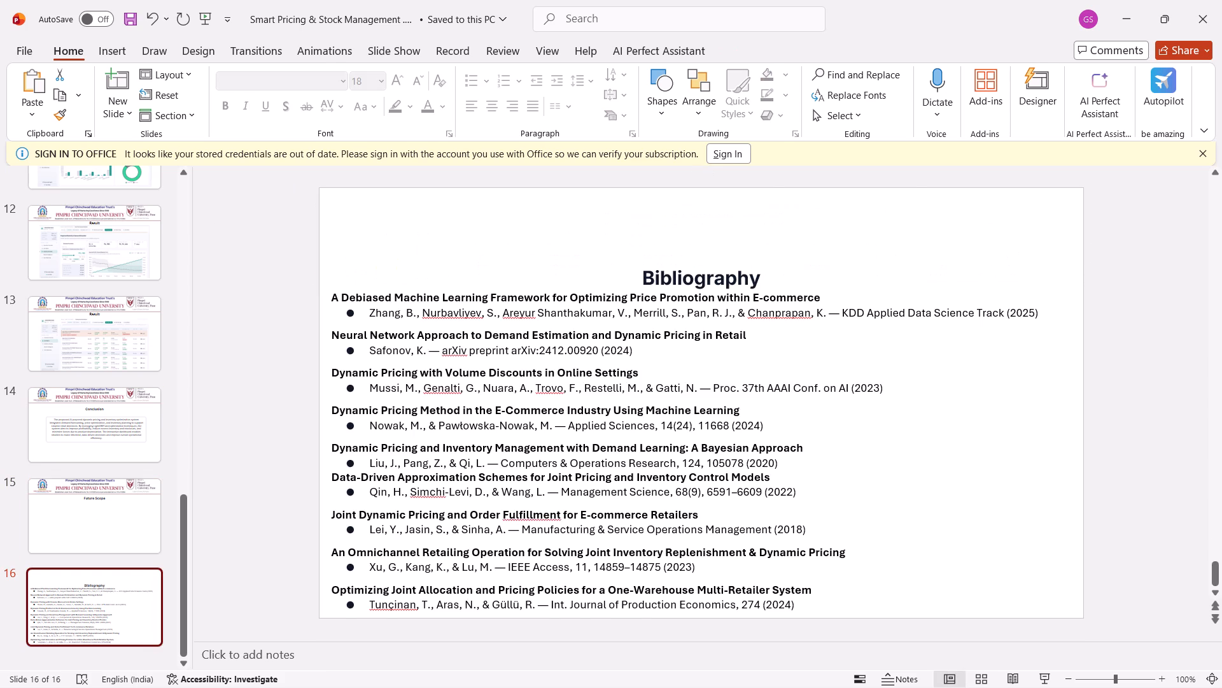
{"action": "key", "text": "ctrl+v"}
{"action": "left_click", "coordinate": [258, 358]}
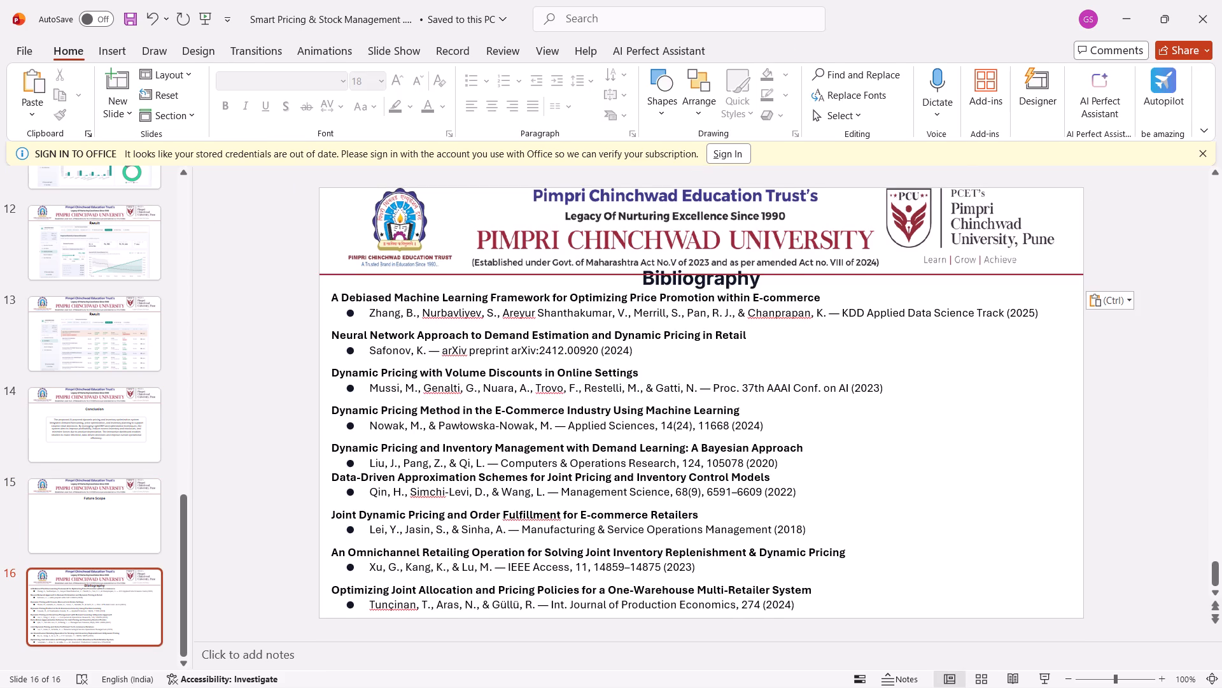
Apply 1.0 line spacing to the entire reference list, dismissing the design suggestions.
{"action": "left_click", "coordinate": [661, 466]}
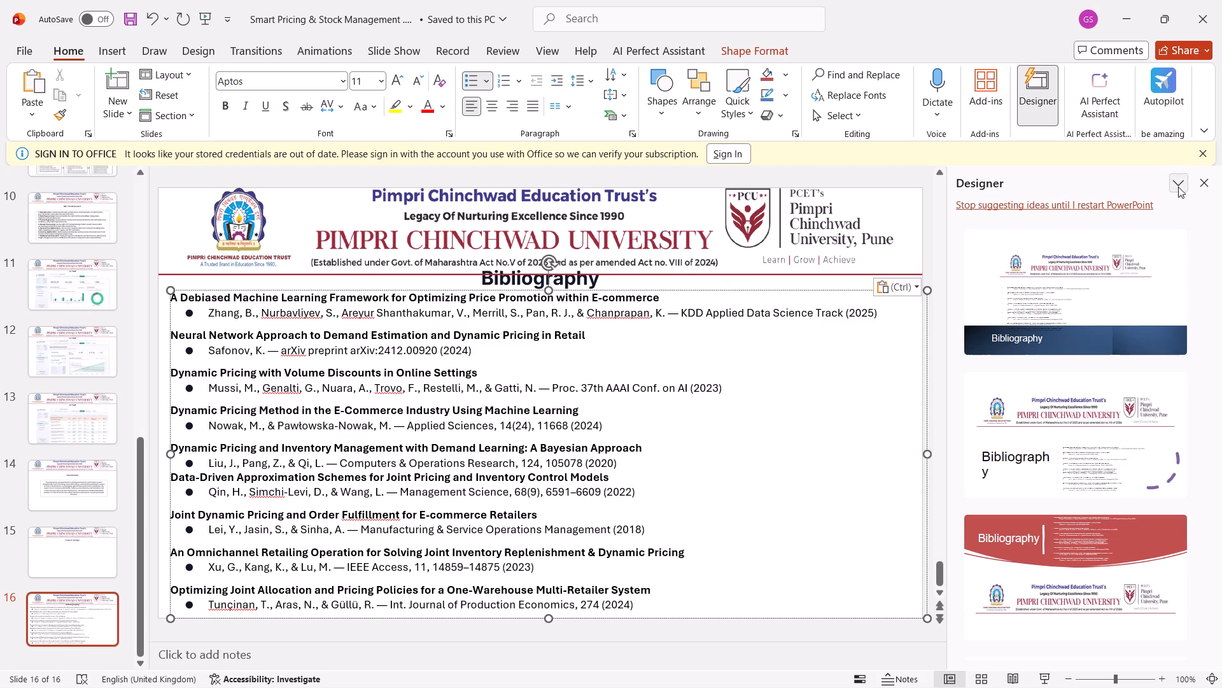
{"action": "left_click", "coordinate": [1204, 189]}
{"action": "left_click", "coordinate": [712, 471]}
{"action": "left_click_drag", "start_coordinate": [815, 599], "coordinate": [311, 286]}
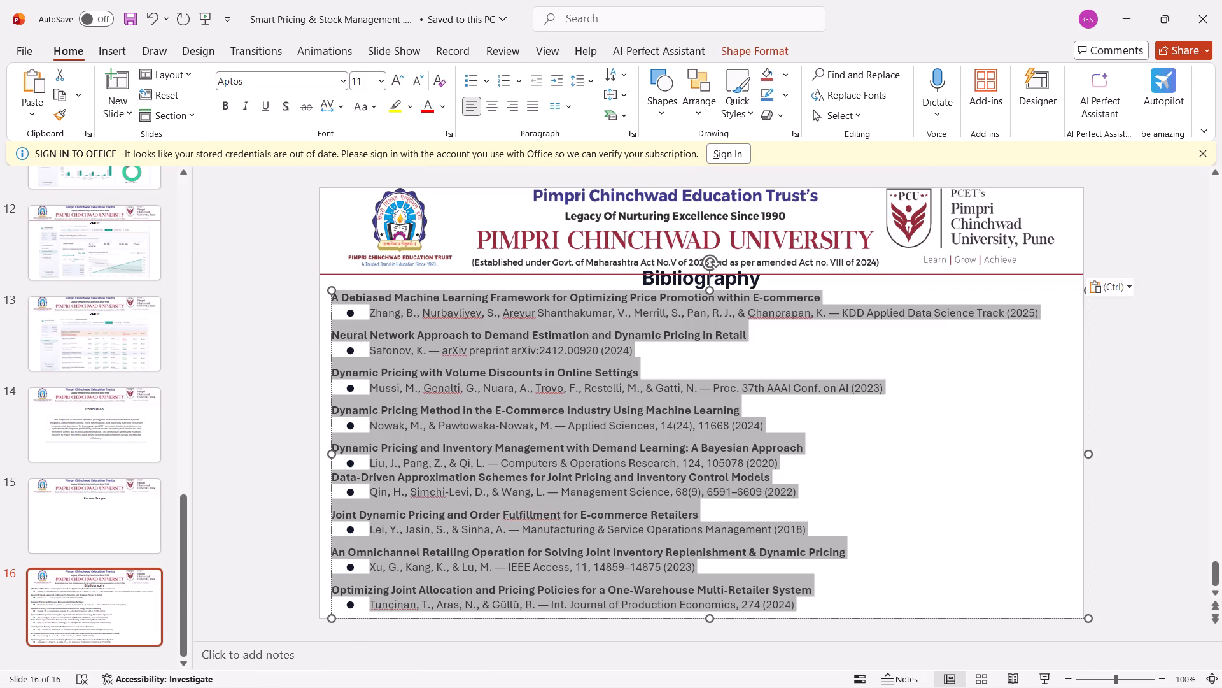
{"action": "left_click_drag", "start_coordinate": [311, 286], "coordinate": [300, 289]}
{"action": "left_click", "coordinate": [669, 462]}
{"action": "left_click", "coordinate": [416, 320]}
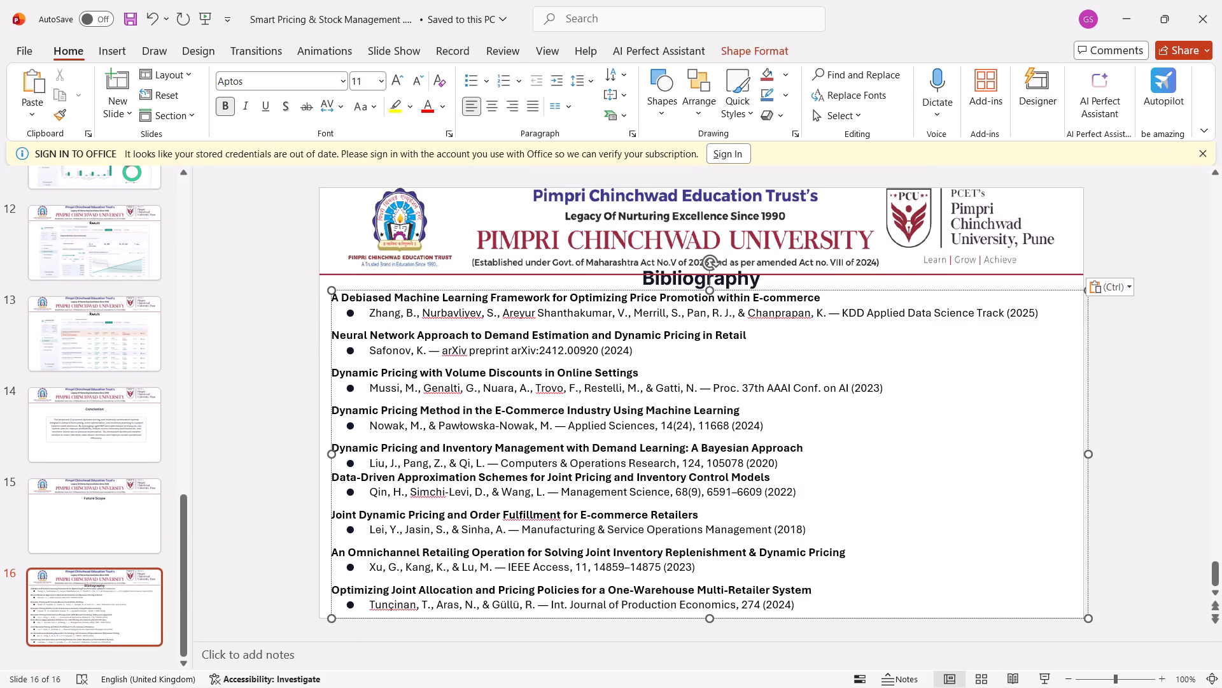
{"action": "left_click_drag", "start_coordinate": [822, 604], "coordinate": [305, 287]}
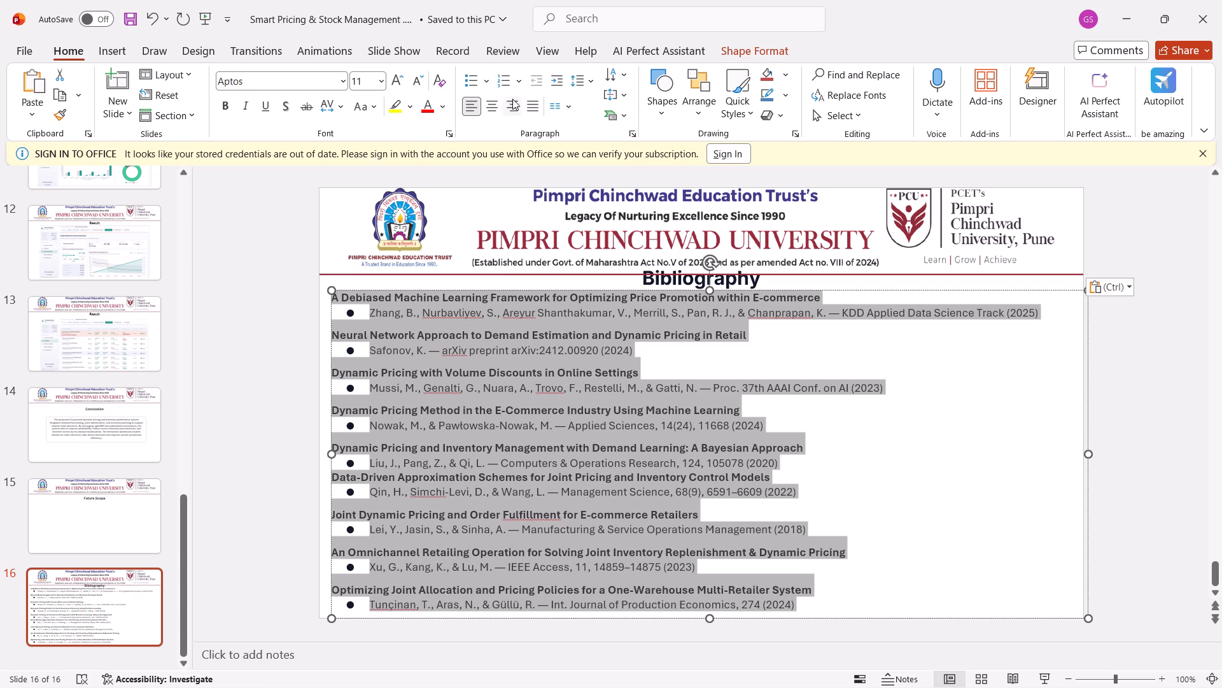
{"action": "left_click", "coordinate": [589, 85]}
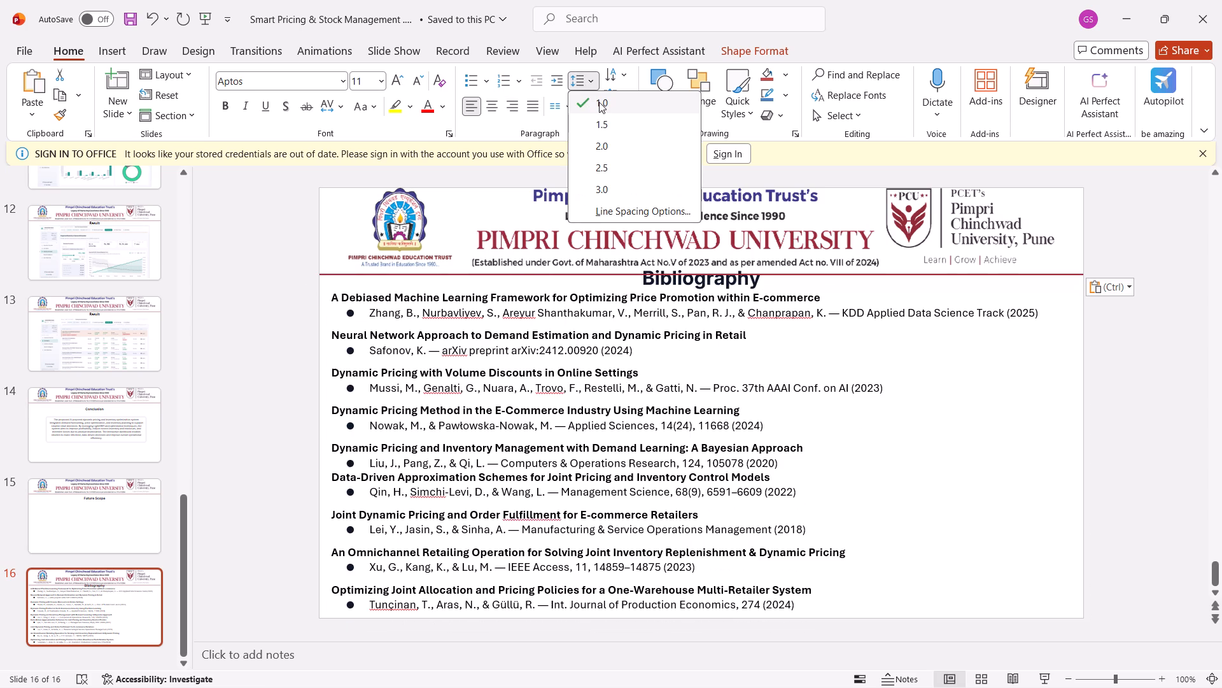
{"action": "left_click", "coordinate": [599, 102]}
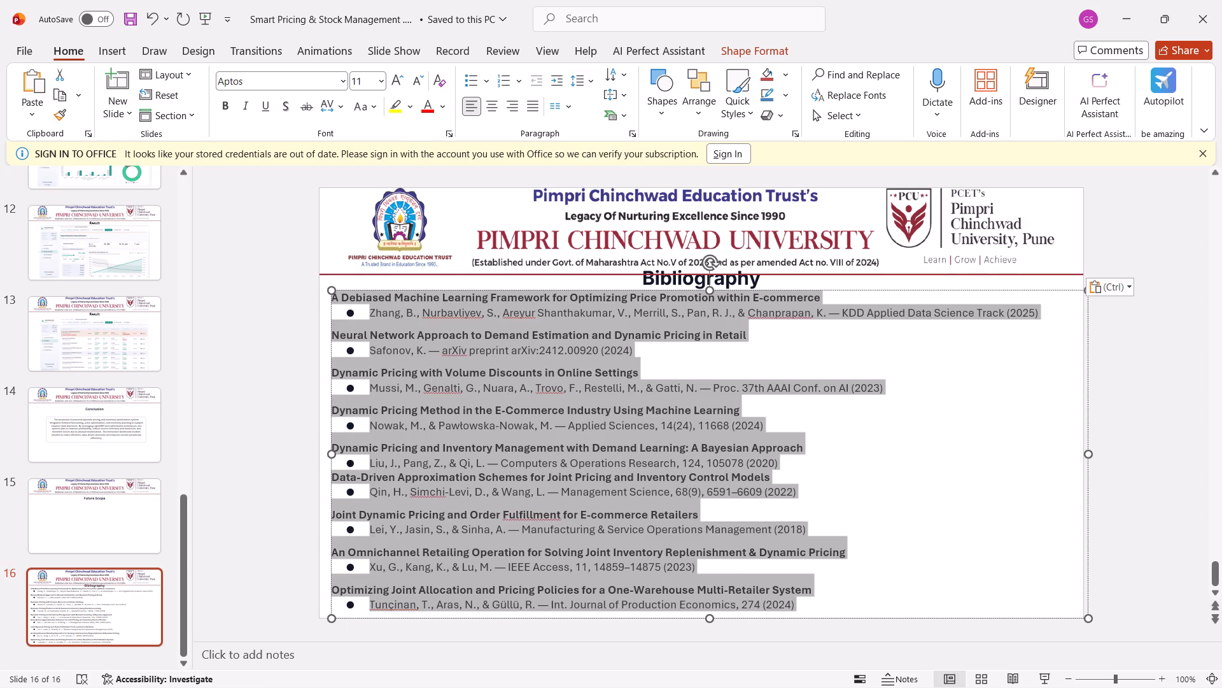
Shift the Bibliography title slightly lower beneath the header banner.
{"action": "left_click_drag", "start_coordinate": [482, 287], "coordinate": [485, 292]}
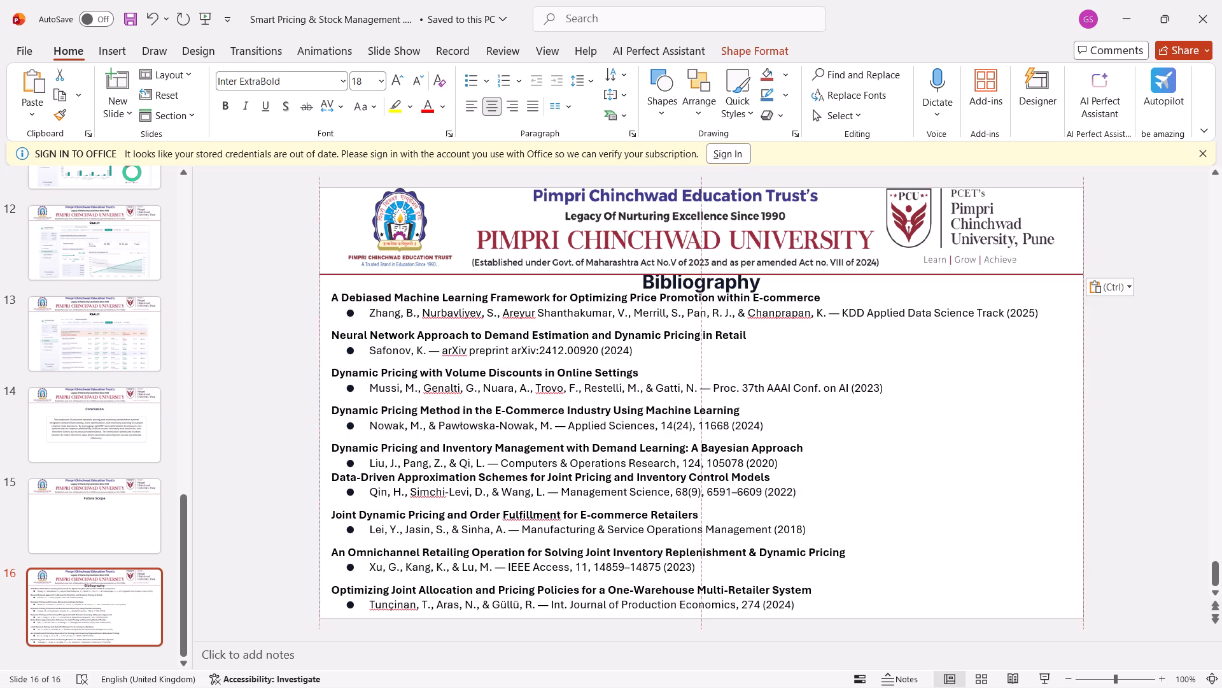
{"action": "left_click_drag", "start_coordinate": [485, 292], "coordinate": [491, 294]}
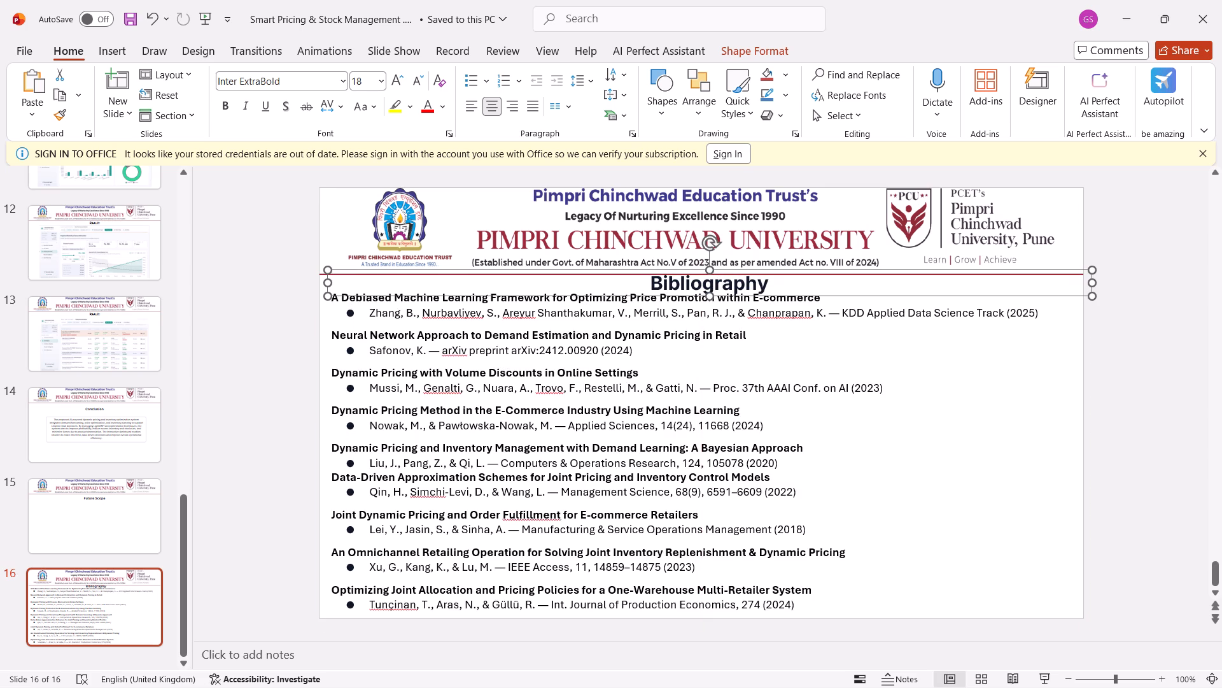
Delete the last reference, "Optimizing Joint Allocation and Pricing Policies for a One-Warehouse Multi-Retailer System", with its author line.
{"action": "left_click_drag", "start_coordinate": [808, 611], "coordinate": [325, 591]}
{"action": "key", "text": "BackSpace"}
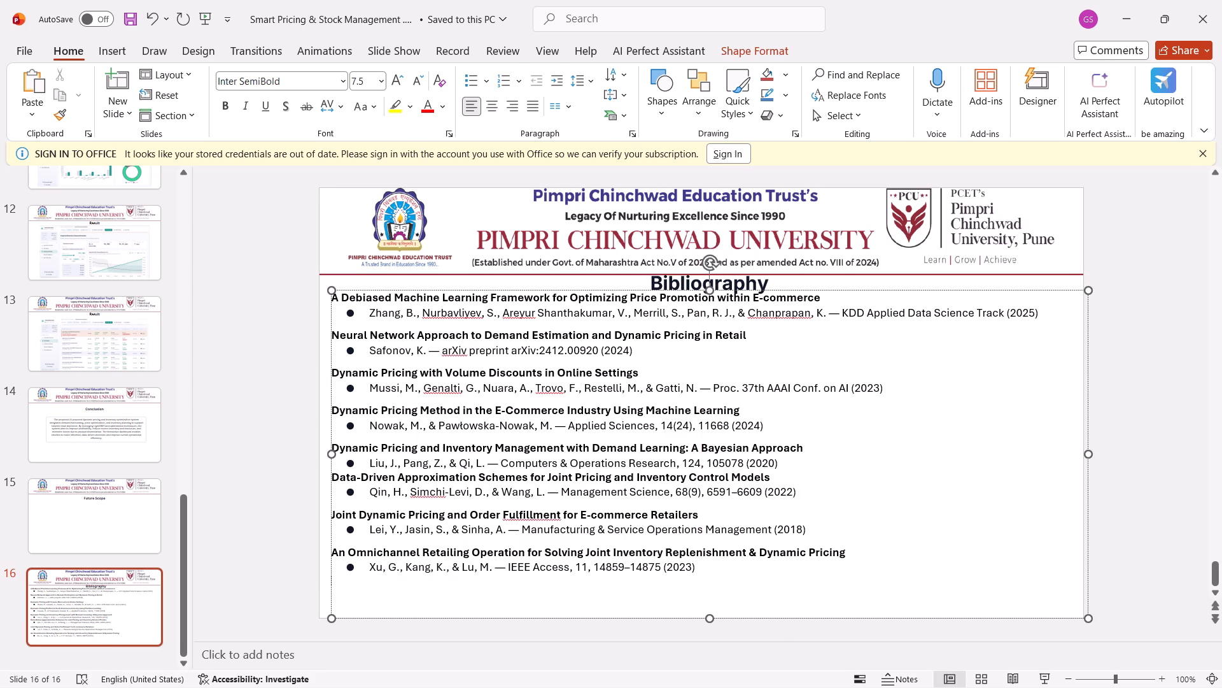
Move the reference list down to leave room for the title beneath the header banner.
{"action": "left_click_drag", "start_coordinate": [496, 290], "coordinate": [499, 324]}
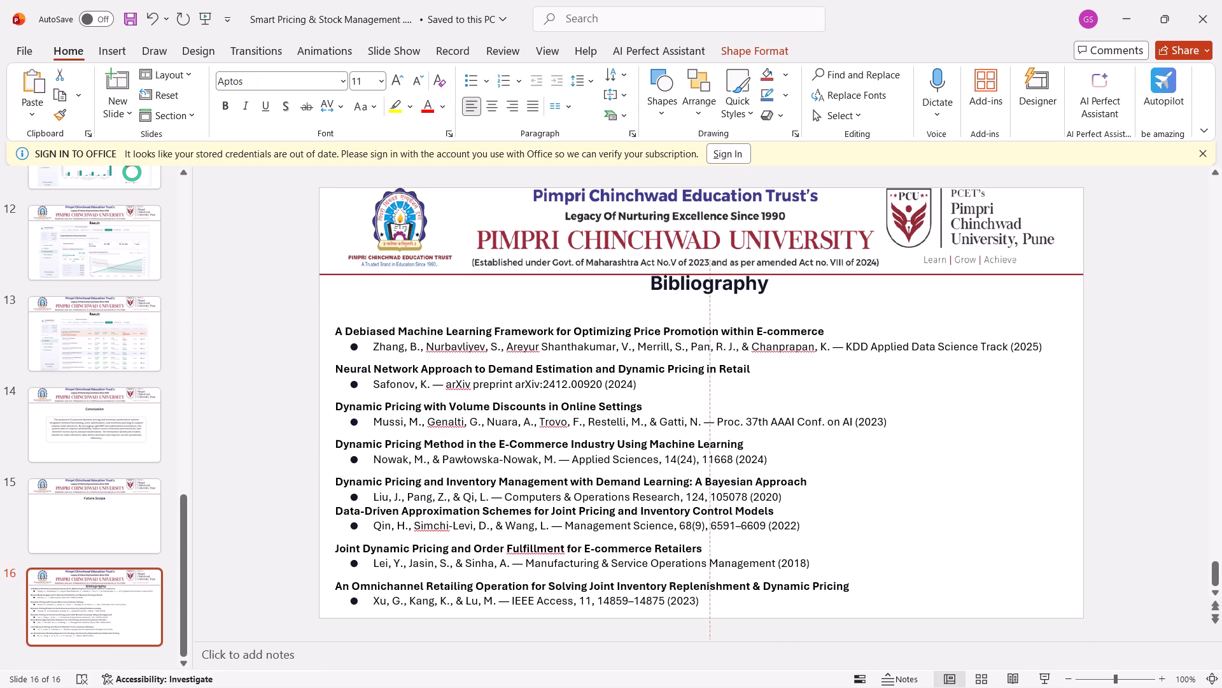
{"action": "left_click_drag", "start_coordinate": [499, 324], "coordinate": [498, 326]}
Nudge the Bibliography title down clear of the banner's red line and left until it is centred on the slide.
{"action": "left_click", "coordinate": [649, 279]}
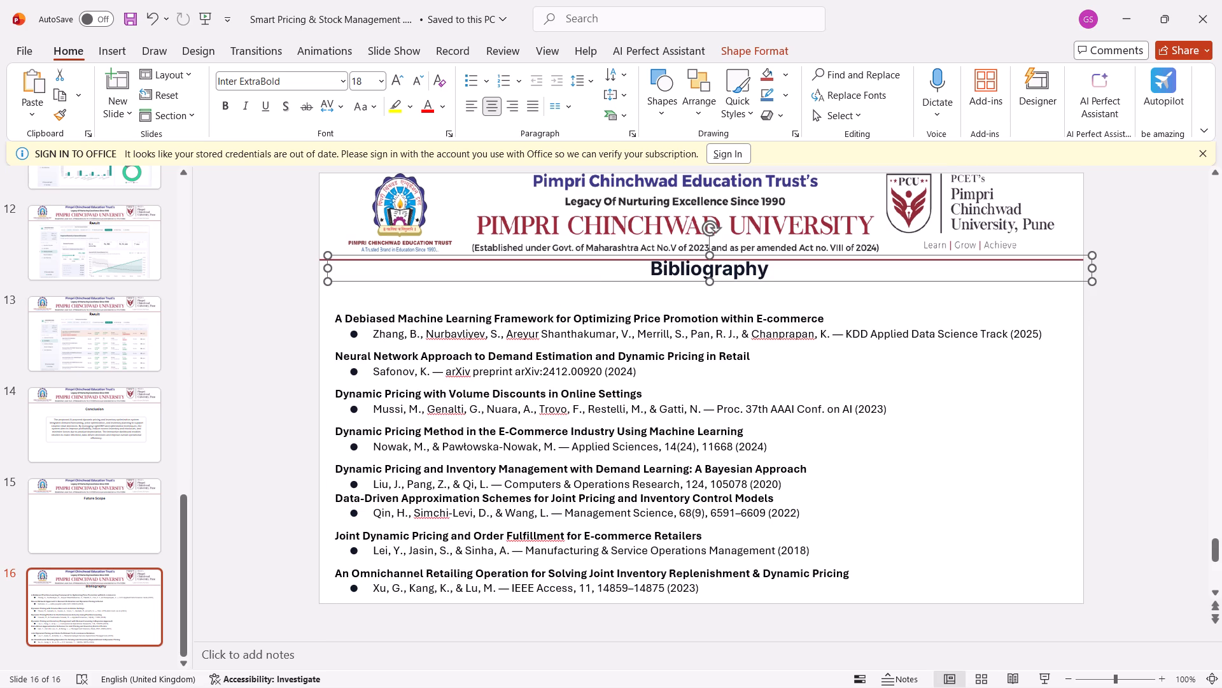
{"action": "key", "text": "Down"}
{"action": "key", "text": "Down"}
{"action": "key", "text": "Down"}
{"action": "key", "text": "Down"}
{"action": "key", "text": "Down"}
{"action": "key", "text": "Down"}
{"action": "key", "text": "Down"}
{"action": "key", "text": "Down"}
{"action": "key", "text": "Down"}
{"action": "key", "text": "Down"}
{"action": "key", "text": "Down"}
{"action": "key", "text": "Down"}
{"action": "key", "text": "Down"}
{"action": "key", "text": "Down"}
{"action": "key", "text": "Up"}
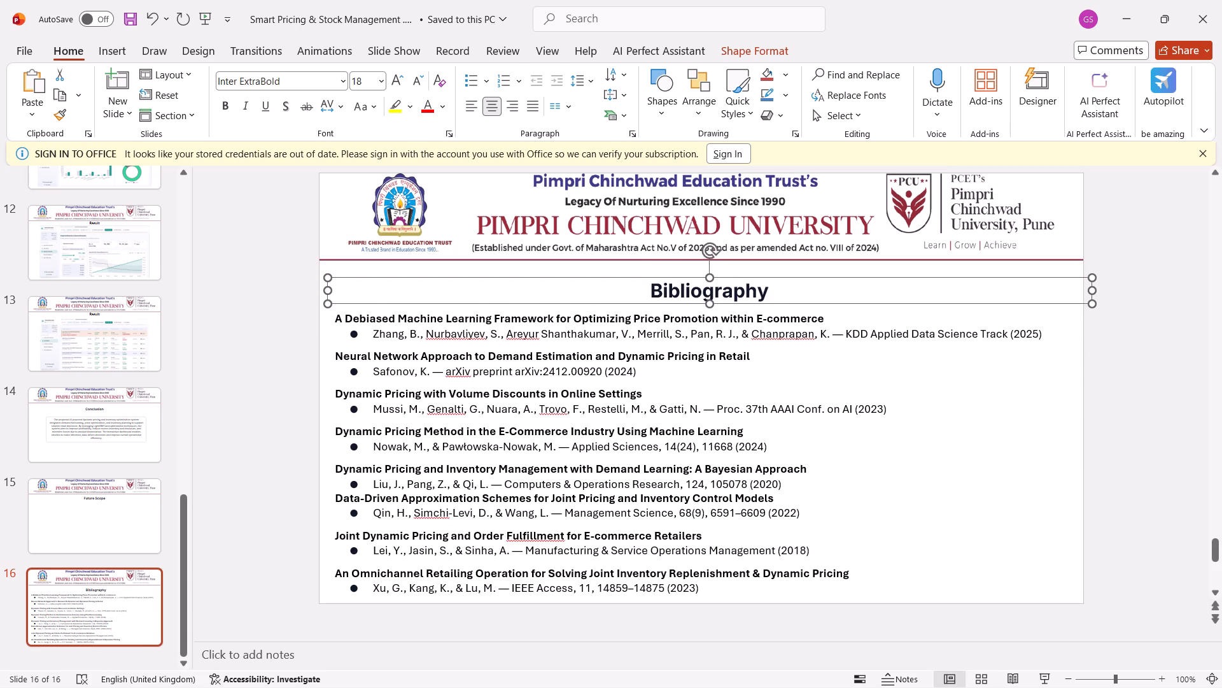
{"action": "key", "text": "Left"}
{"action": "key", "text": "Left"}
{"action": "key", "text": "Left"}
{"action": "key", "text": "Left"}
{"action": "key", "text": "Left"}
{"action": "key", "text": "Left"}
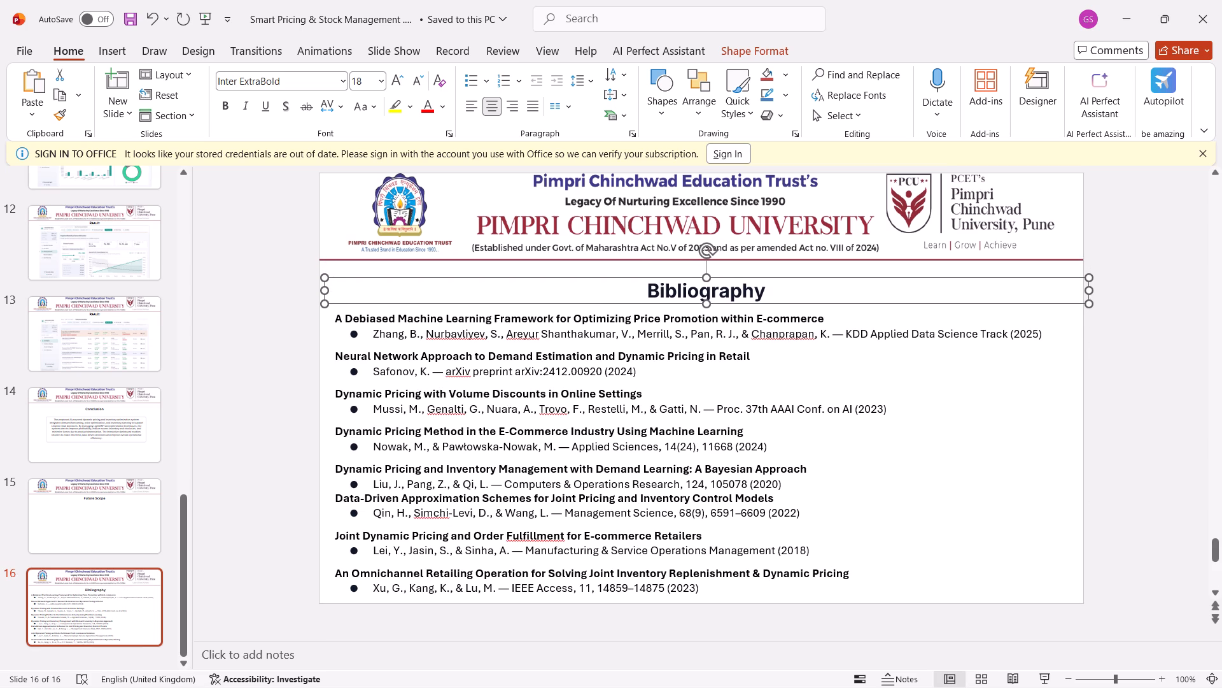
{"action": "key", "text": "Left"}
{"action": "key", "text": "Left"}
{"action": "key", "text": "Left"}
{"action": "key", "text": "Left"}
{"action": "key", "text": "Left"}
{"action": "key", "text": "Left"}
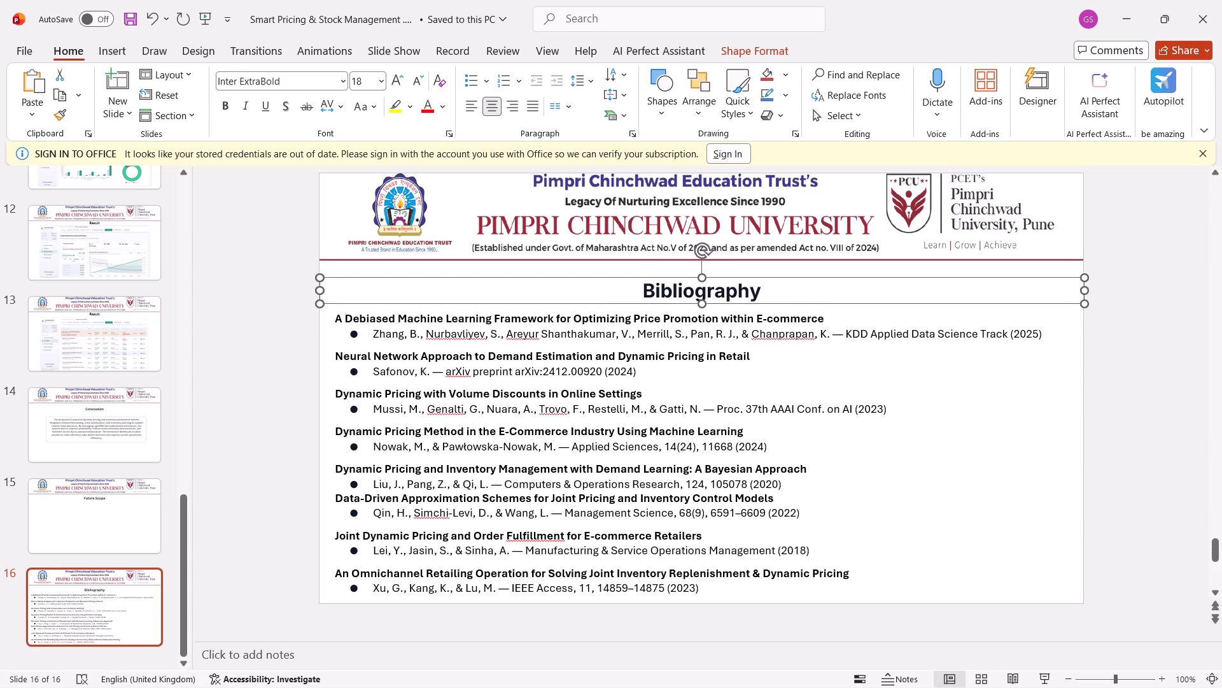
Save the presentation.
{"action": "left_click", "coordinate": [310, 380]}
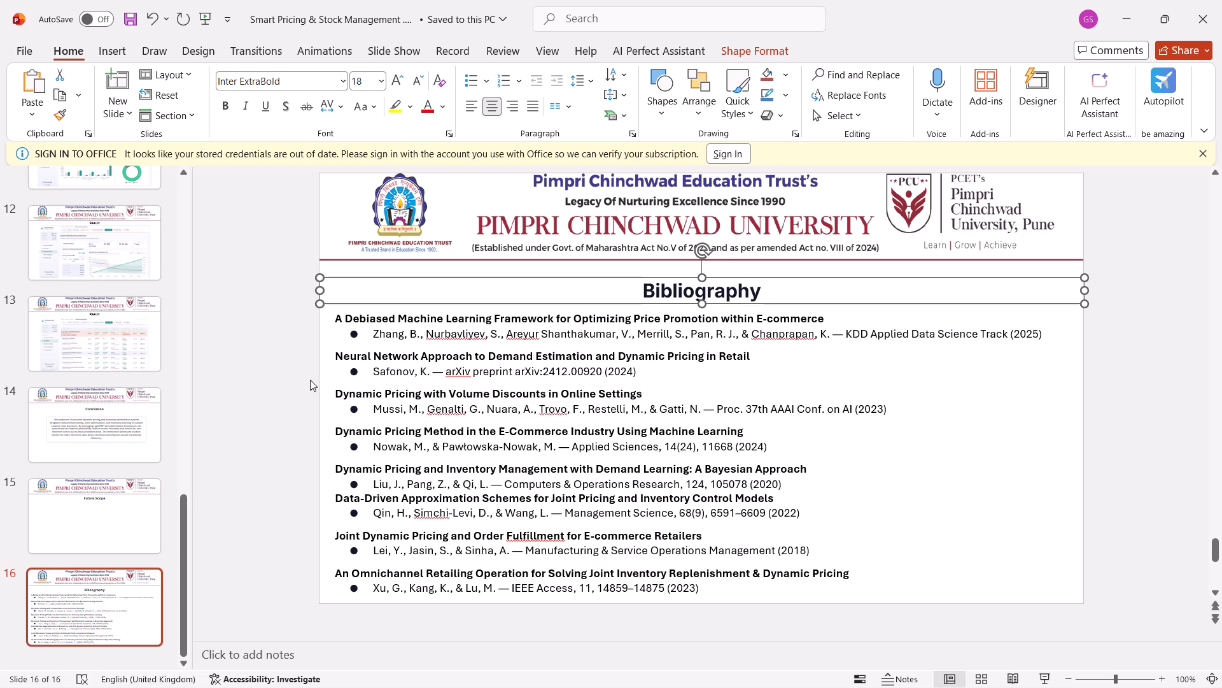
{"action": "left_click", "coordinate": [1132, 350]}
{"action": "key", "text": "ctrl+s"}
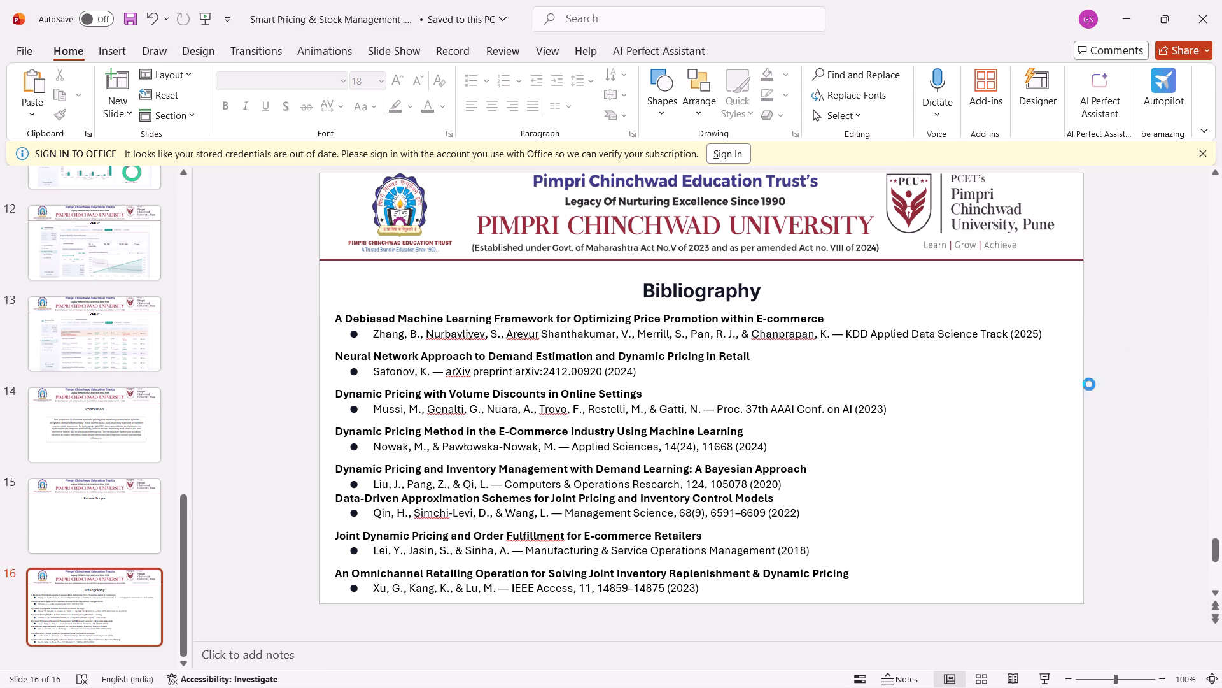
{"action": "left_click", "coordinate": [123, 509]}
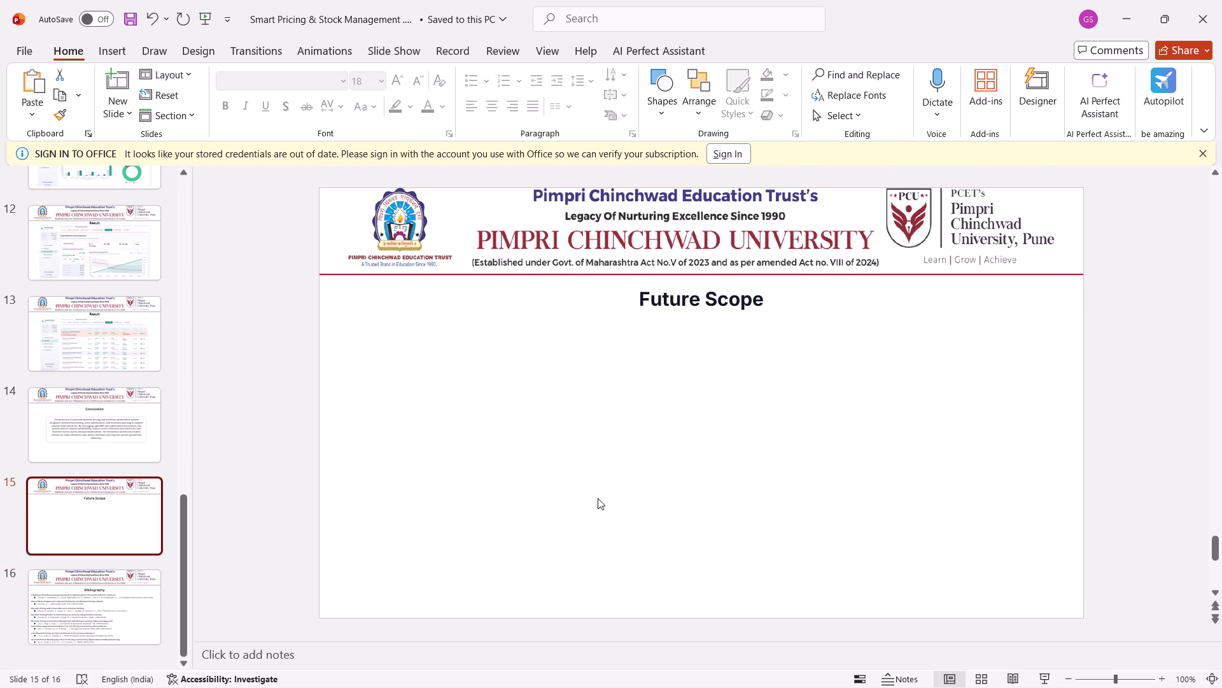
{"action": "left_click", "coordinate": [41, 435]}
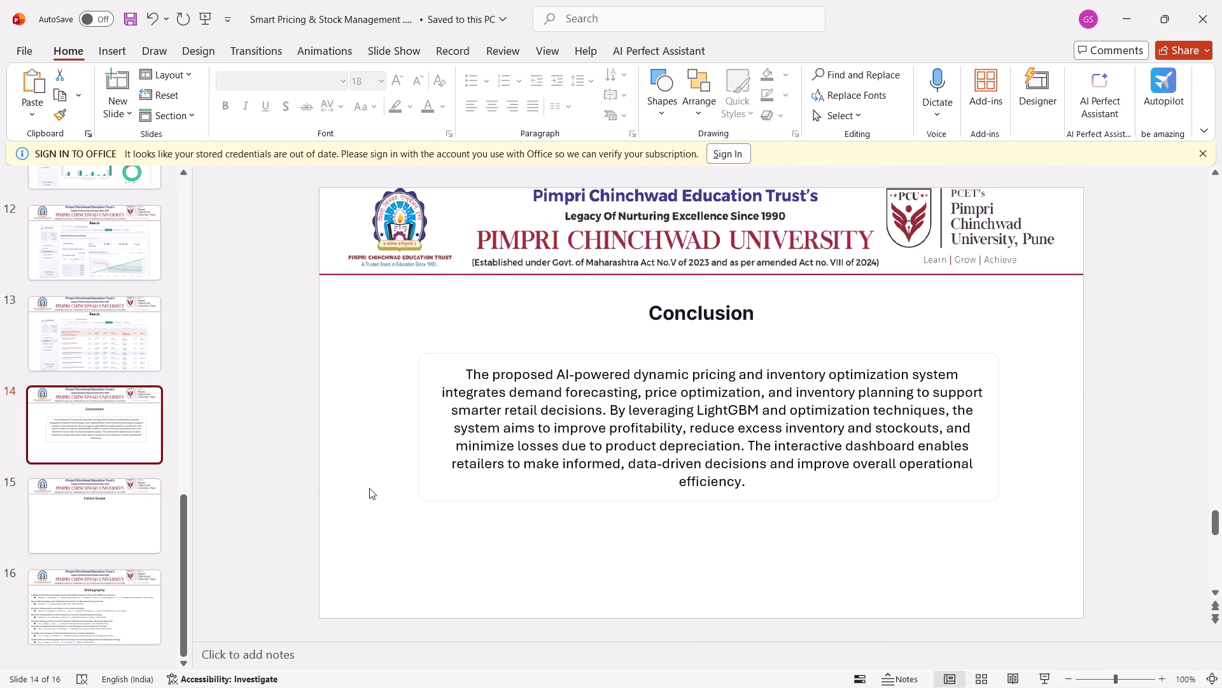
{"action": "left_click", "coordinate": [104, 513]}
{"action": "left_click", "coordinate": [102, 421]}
Move the Conclusion title up closer to the header banner's red line, keeping it centred on the slide.
{"action": "left_click", "coordinate": [706, 303]}
{"action": "left_click_drag", "start_coordinate": [621, 302], "coordinate": [621, 290]}
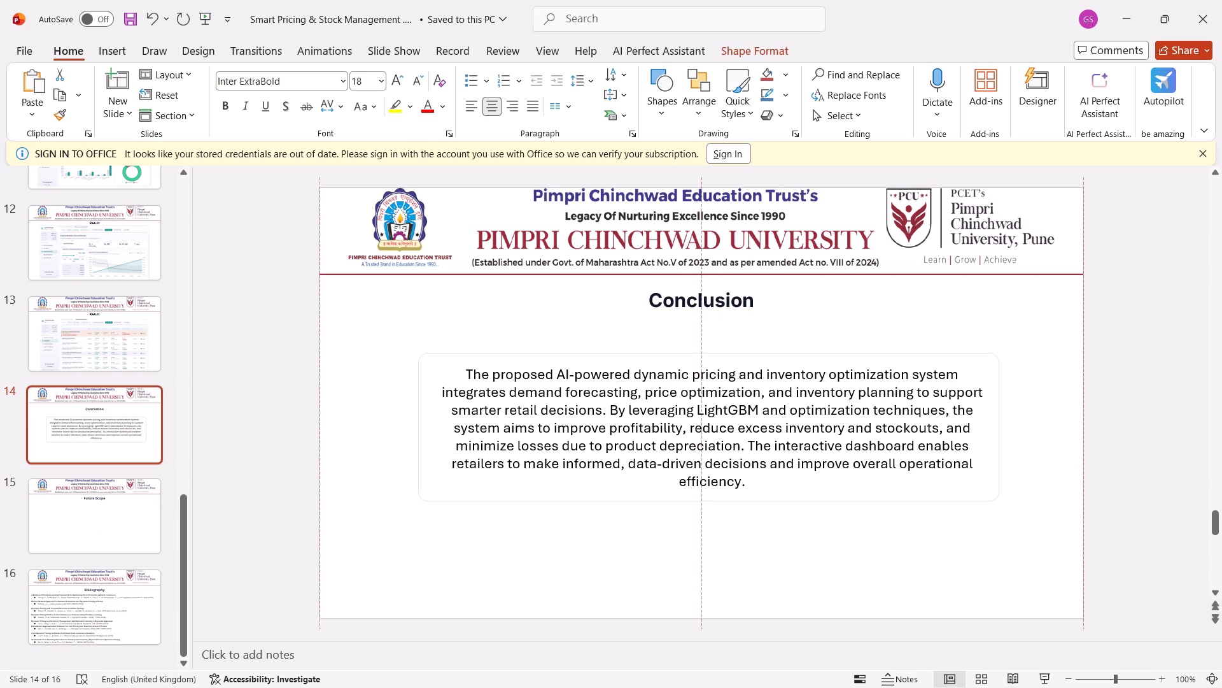
{"action": "left_click_drag", "start_coordinate": [621, 290], "coordinate": [624, 294]}
Move the conclusion paragraph together with its rounded frame up closer beneath the Conclusion title.
{"action": "left_click", "coordinate": [610, 352]}
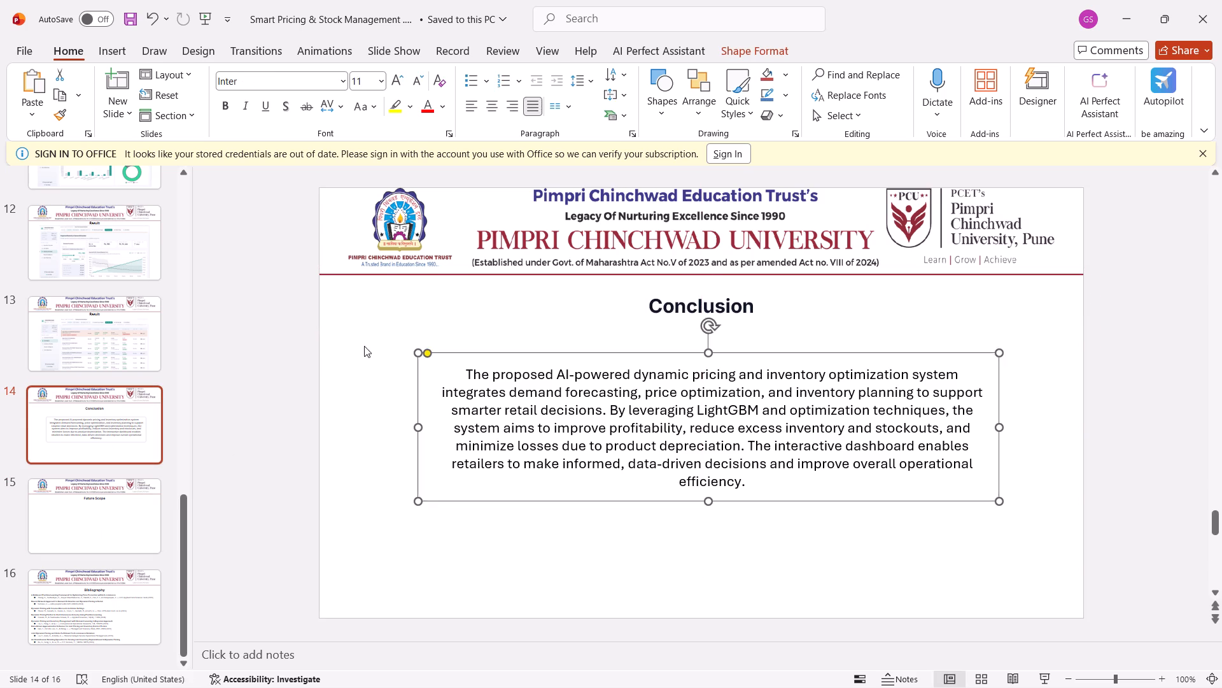
{"action": "left_click_drag", "start_coordinate": [363, 331], "coordinate": [1058, 559]}
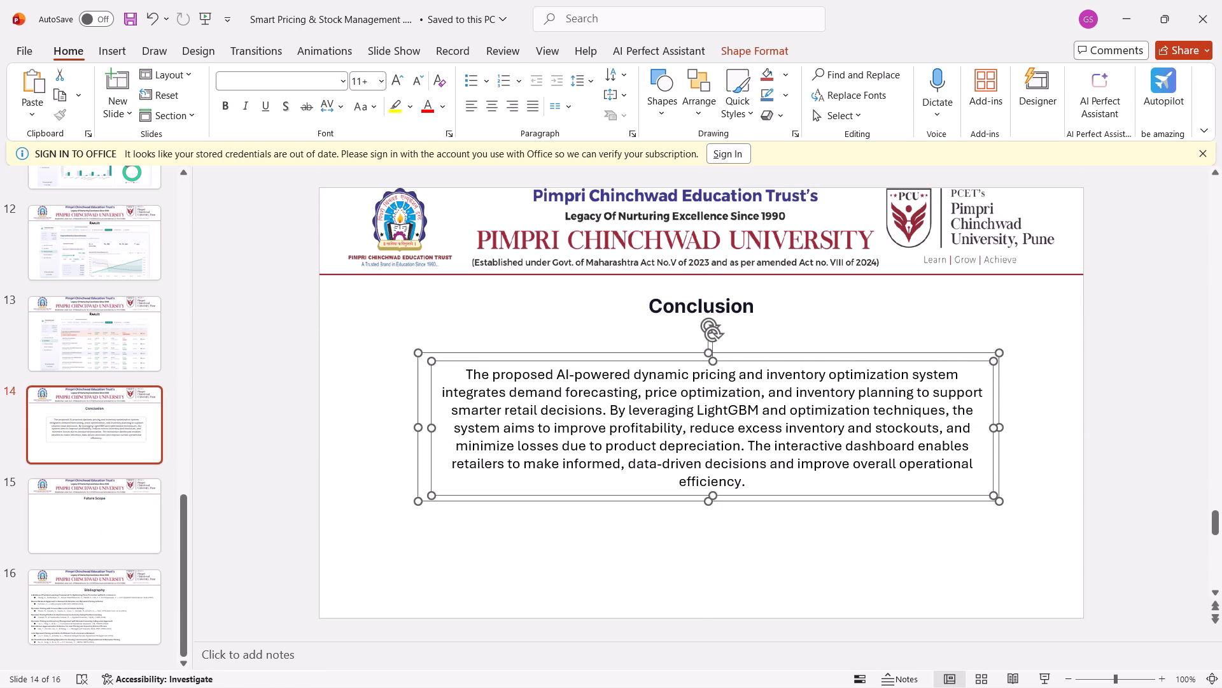
{"action": "left_click_drag", "start_coordinate": [631, 351], "coordinate": [631, 336]}
{"action": "left_click", "coordinate": [1141, 397]}
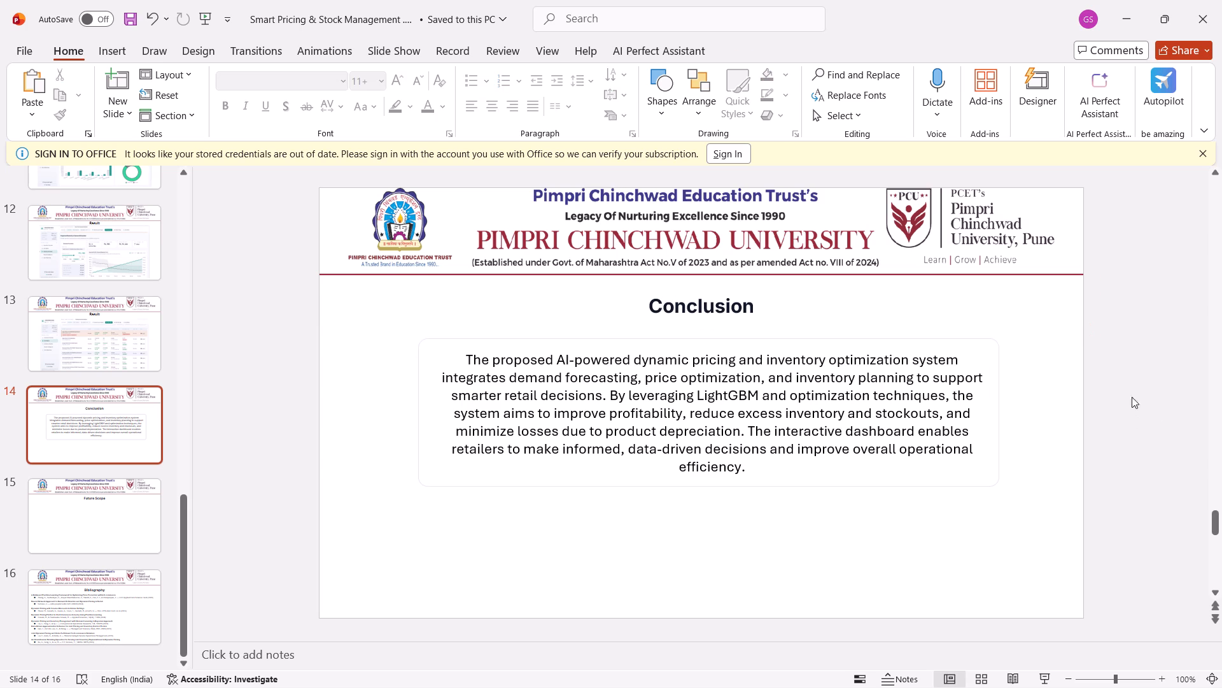
Save the presentation.
{"action": "key", "text": "ctrl+s"}
{"action": "left_click", "coordinate": [50, 522]}
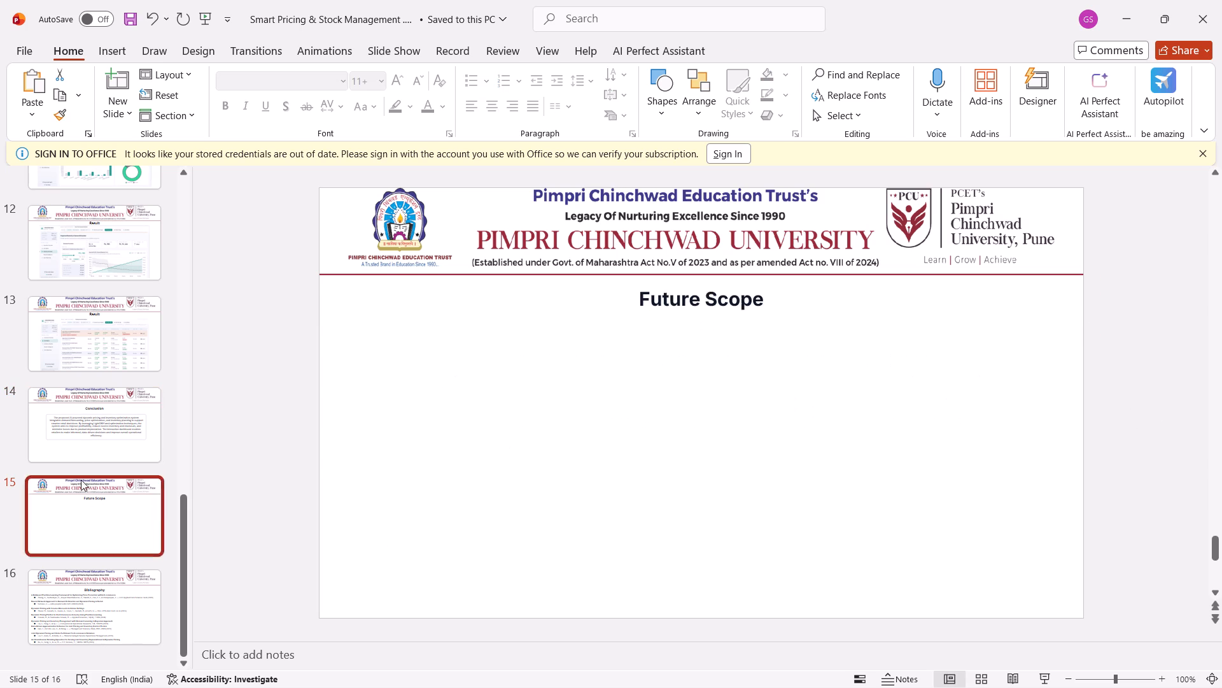
{"action": "left_click", "coordinate": [75, 443]}
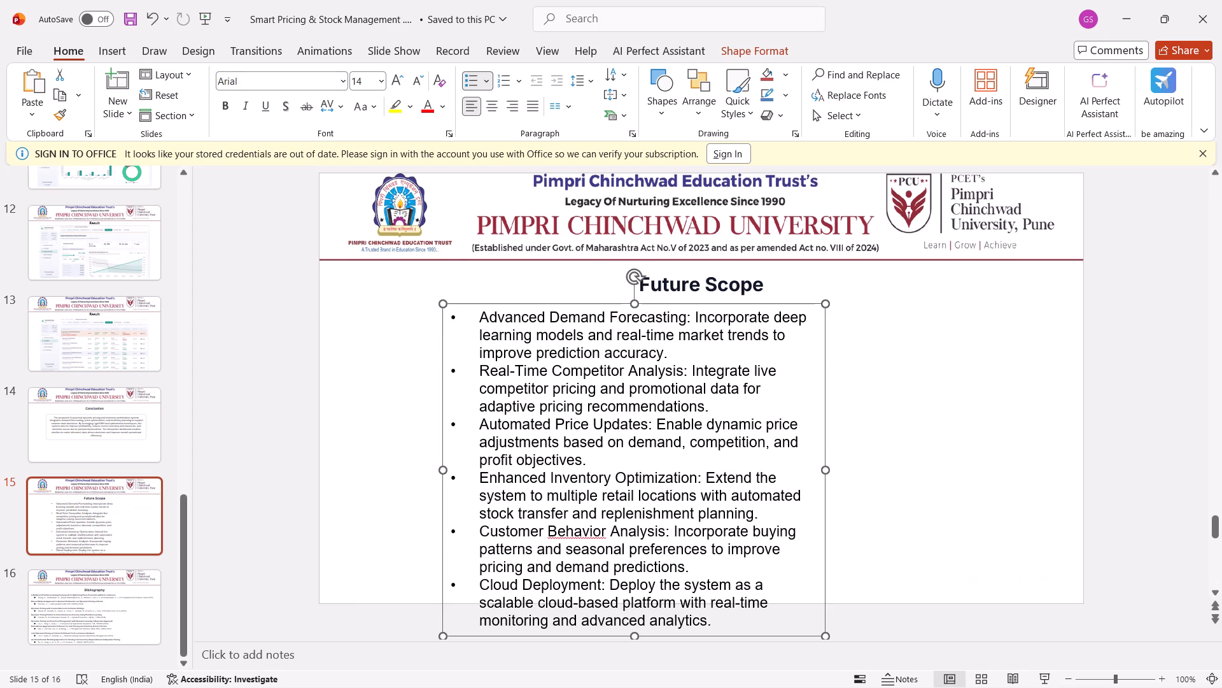
{"action": "left_click_drag", "start_coordinate": [442, 464], "coordinate": [321, 454]}
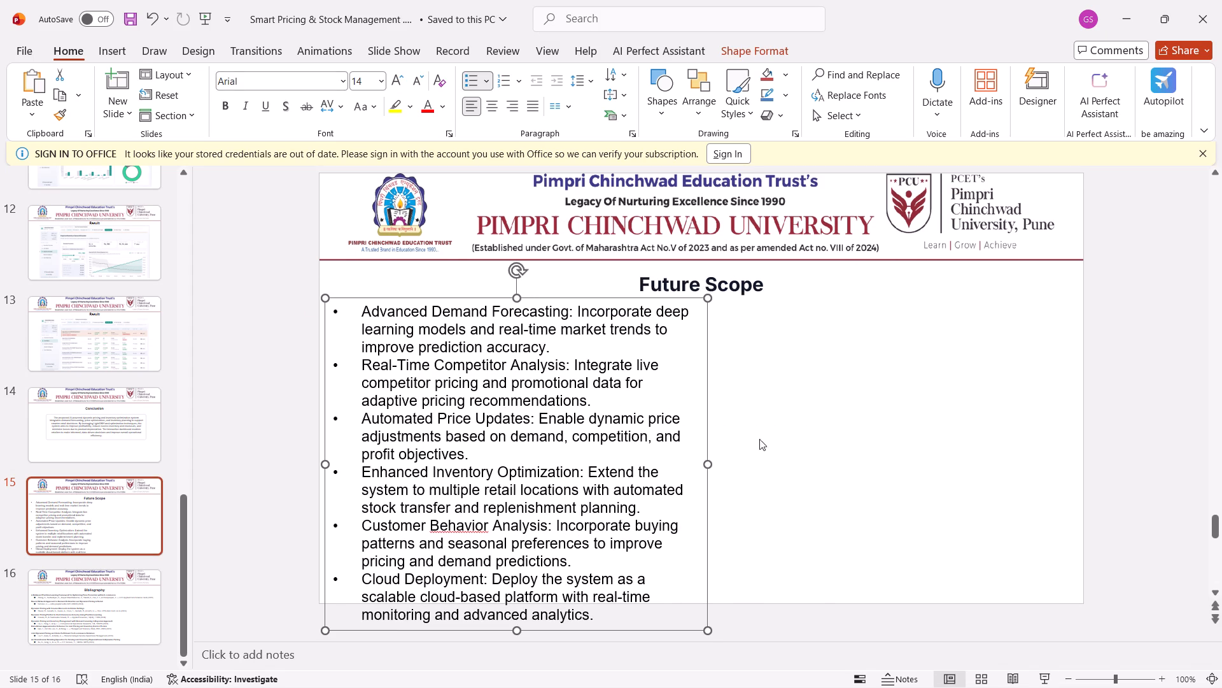
{"action": "left_click", "coordinate": [707, 460]}
{"action": "left_click_drag", "start_coordinate": [711, 464], "coordinate": [1037, 464]}
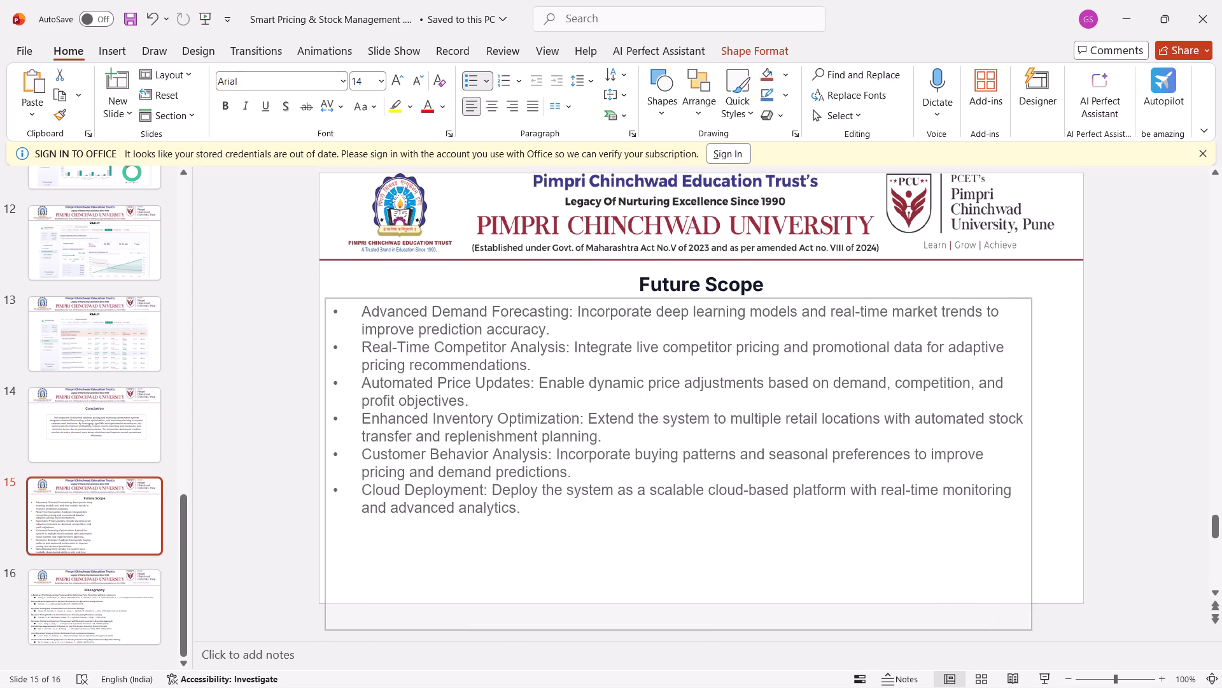
{"action": "left_click_drag", "start_coordinate": [1037, 464], "coordinate": [1081, 459]}
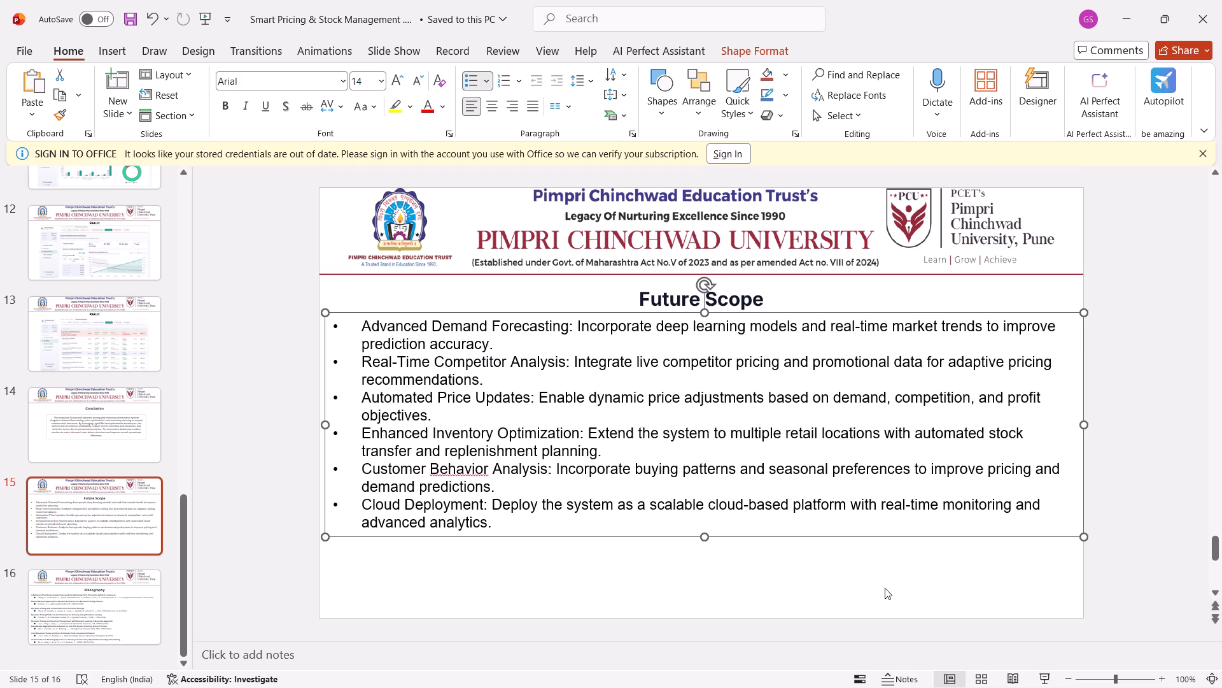
Move the bullet text box down to leave a gap beneath the Future Scope title, keeping the title in place.
{"action": "left_click", "coordinate": [568, 310]}
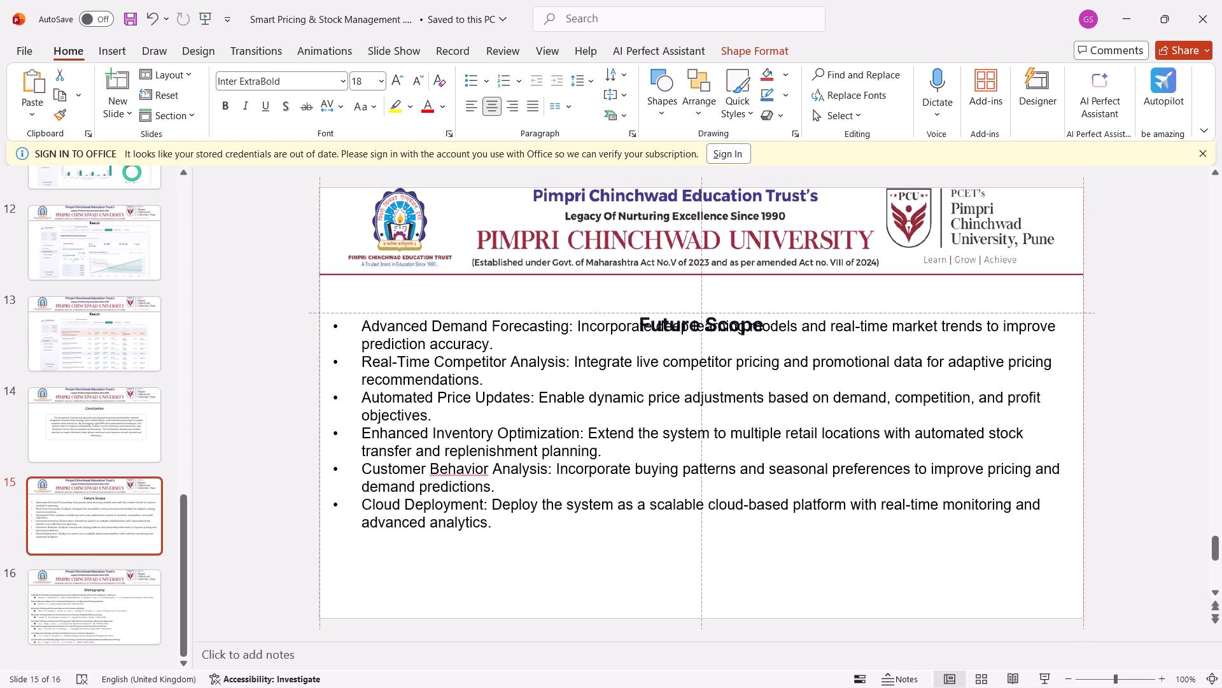
{"action": "key", "text": "ctrl+z"}
{"action": "left_click", "coordinate": [512, 327]}
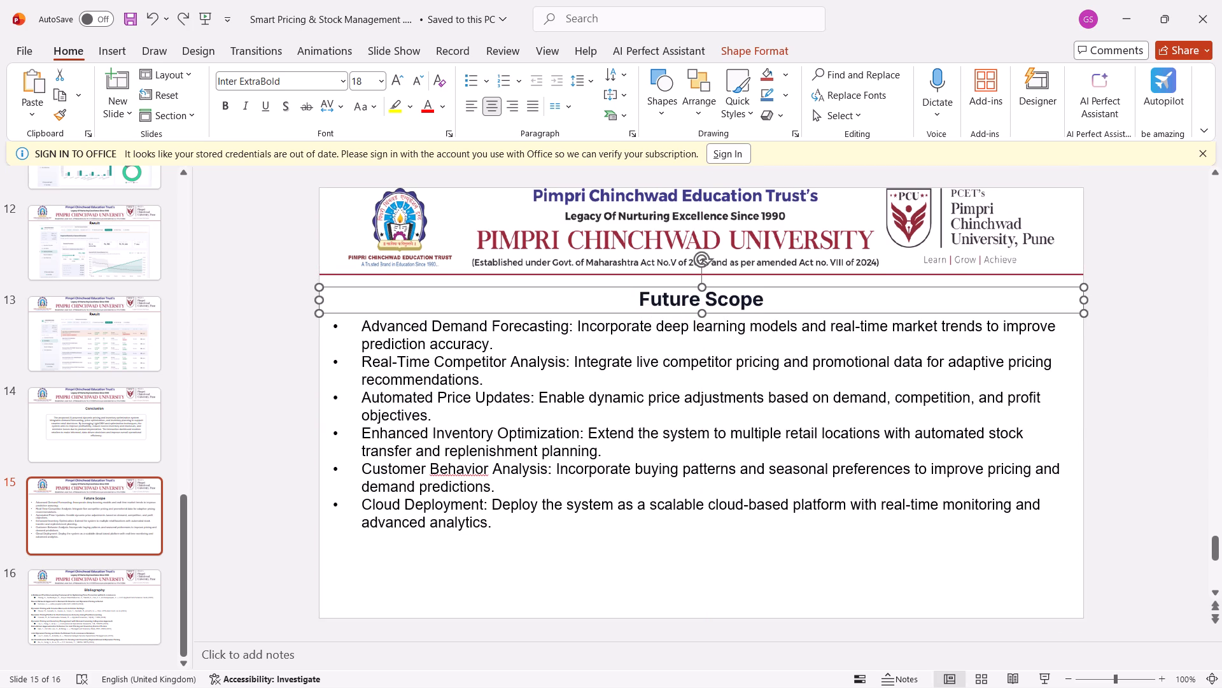
{"action": "left_click_drag", "start_coordinate": [407, 311], "coordinate": [406, 347]}
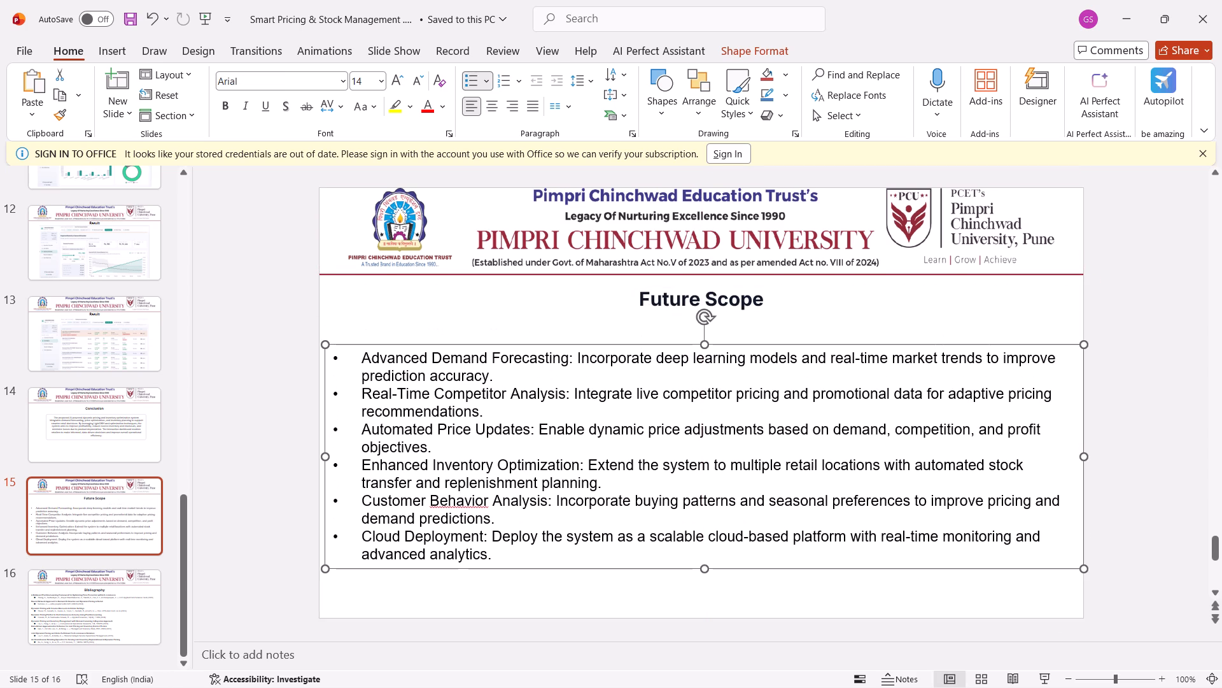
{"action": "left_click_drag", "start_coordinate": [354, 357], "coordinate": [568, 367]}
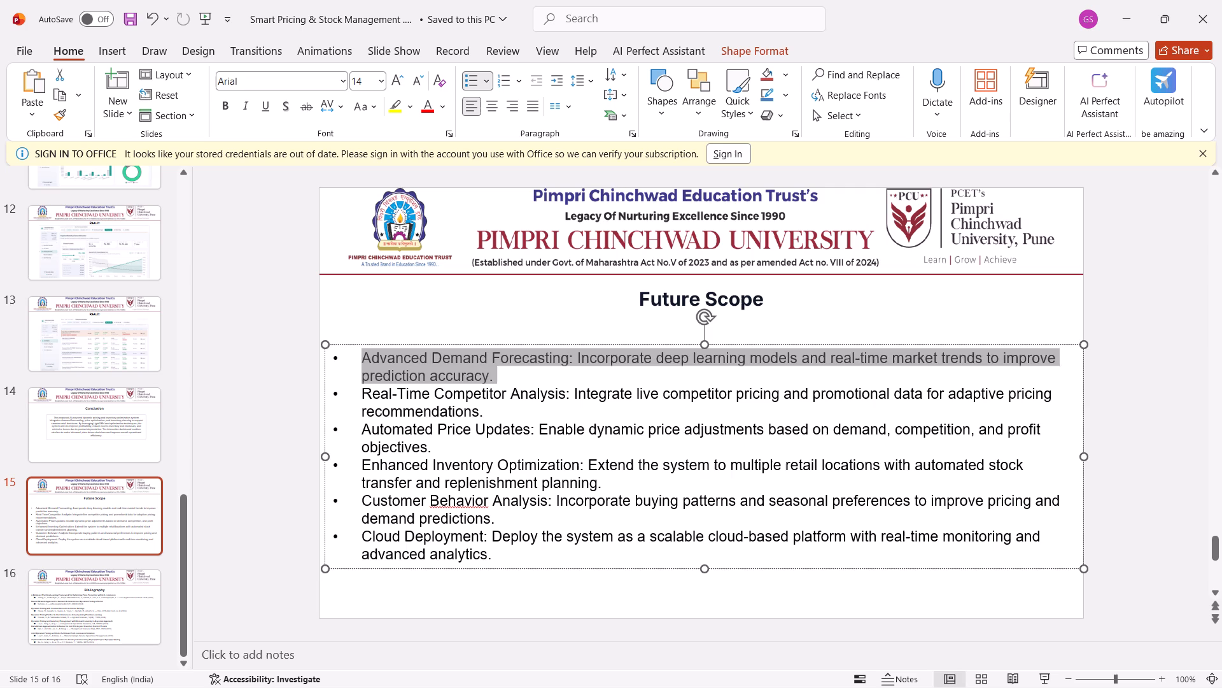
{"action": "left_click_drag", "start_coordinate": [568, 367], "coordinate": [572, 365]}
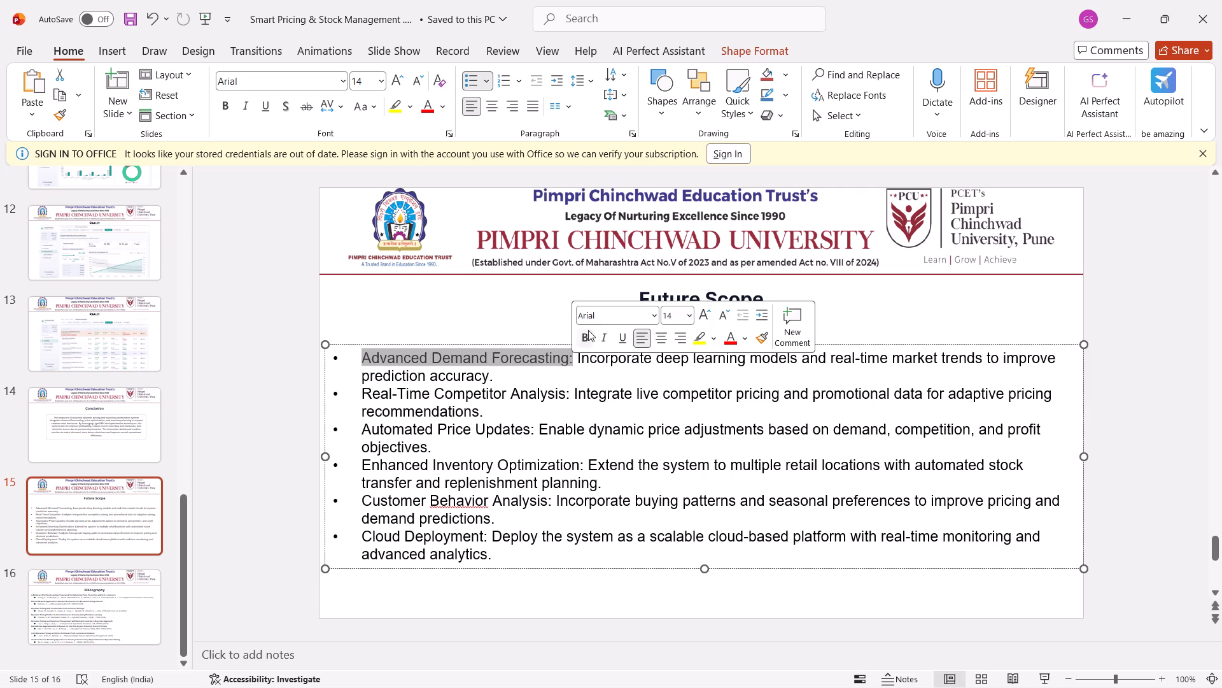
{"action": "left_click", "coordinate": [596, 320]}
Set the font of all six Future Scope bullet points to Aptos.
{"action": "left_click_drag", "start_coordinate": [496, 554], "coordinate": [404, 408]}
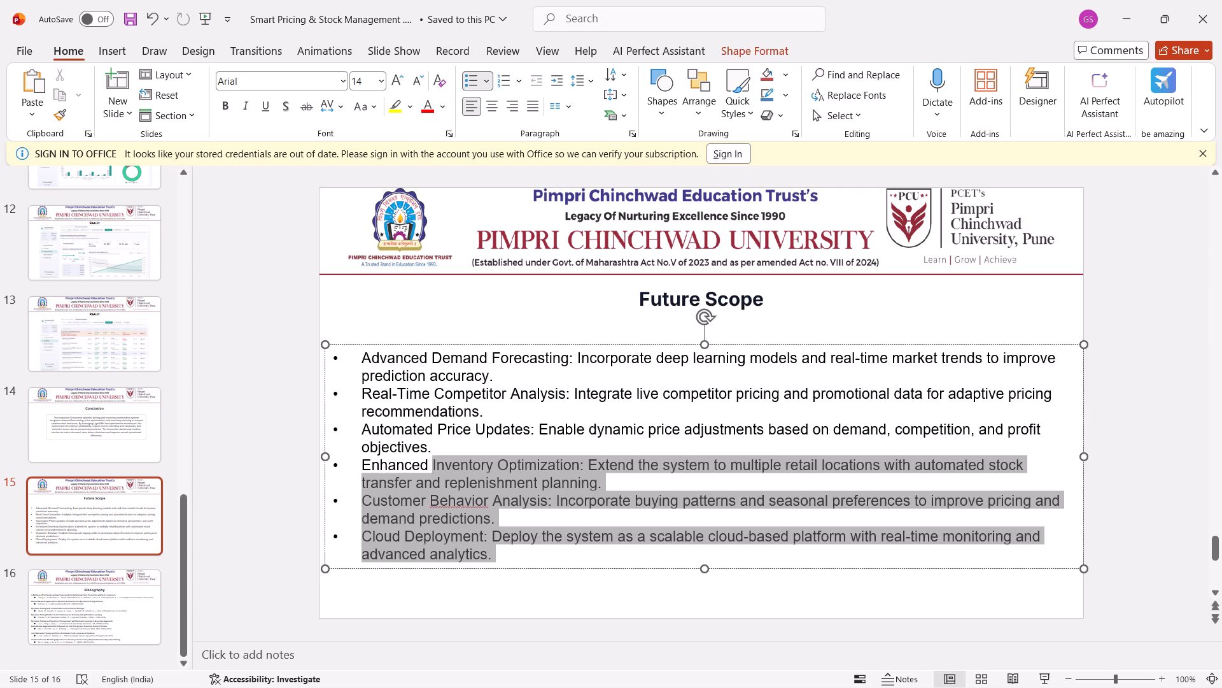
{"action": "left_click_drag", "start_coordinate": [404, 408], "coordinate": [365, 360]}
{"action": "left_click", "coordinate": [405, 310]}
{"action": "type", "text": "ap"}
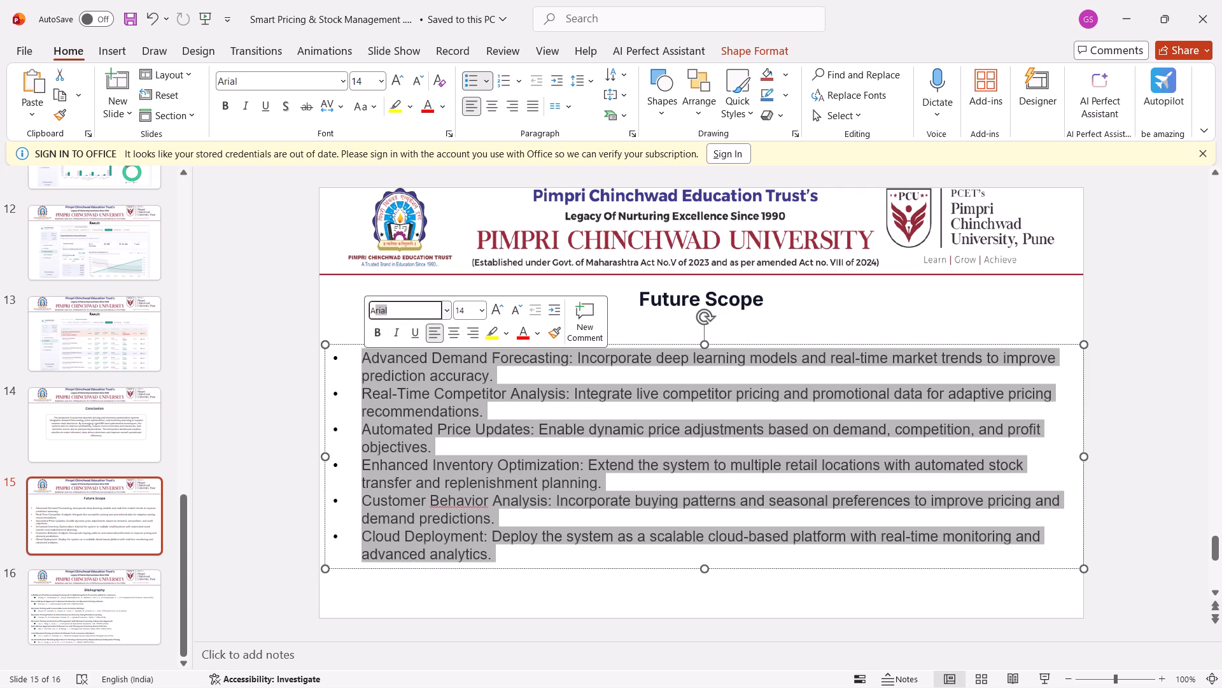
{"action": "key", "text": "Return"}
{"action": "left_click", "coordinate": [439, 387]}
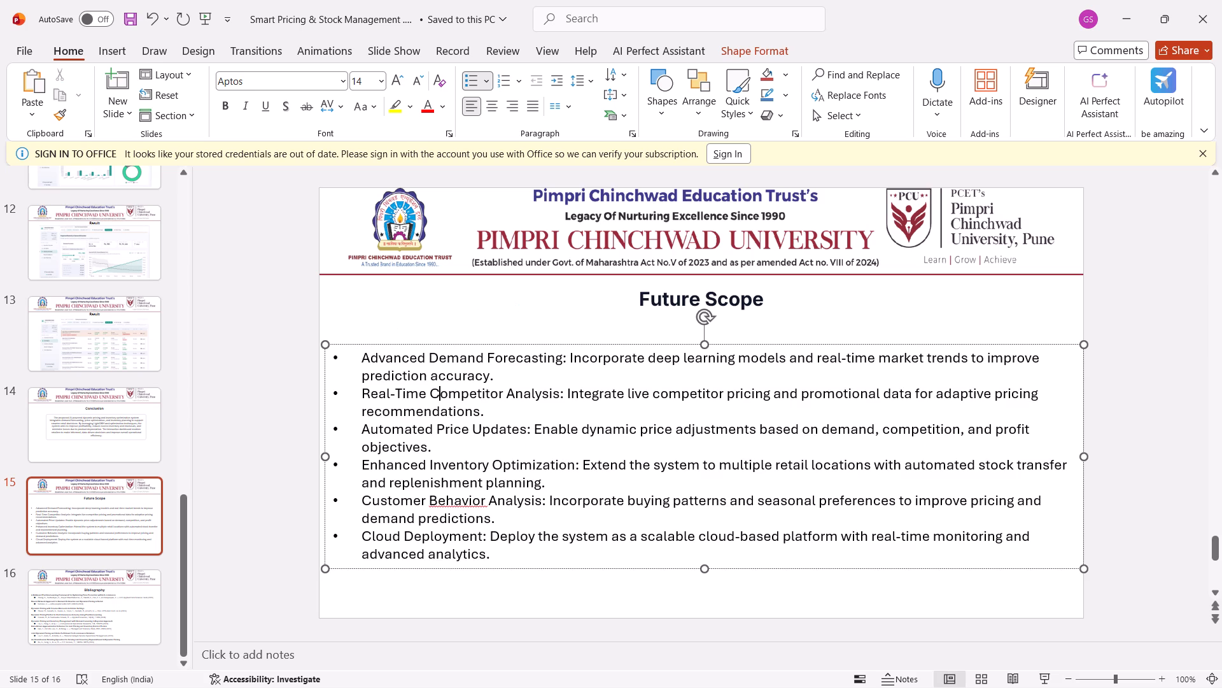
Bold the lead-in phrase before the colon in each of the six bullets, from Advanced Demand Forecasting to Cloud Deployment.
{"action": "left_click_drag", "start_coordinate": [565, 359], "coordinate": [390, 357]}
{"action": "left_click", "coordinate": [404, 334]}
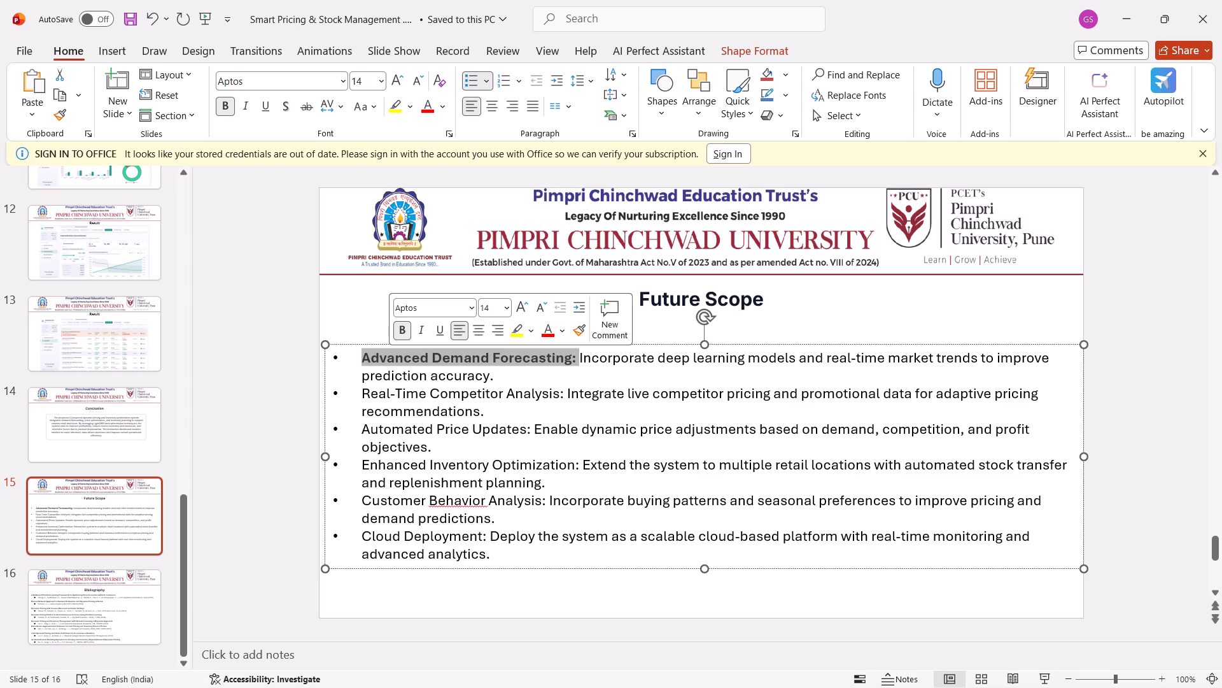
{"action": "left_click_drag", "start_coordinate": [561, 392], "coordinate": [393, 385]}
{"action": "left_click_drag", "start_coordinate": [565, 389], "coordinate": [381, 385]}
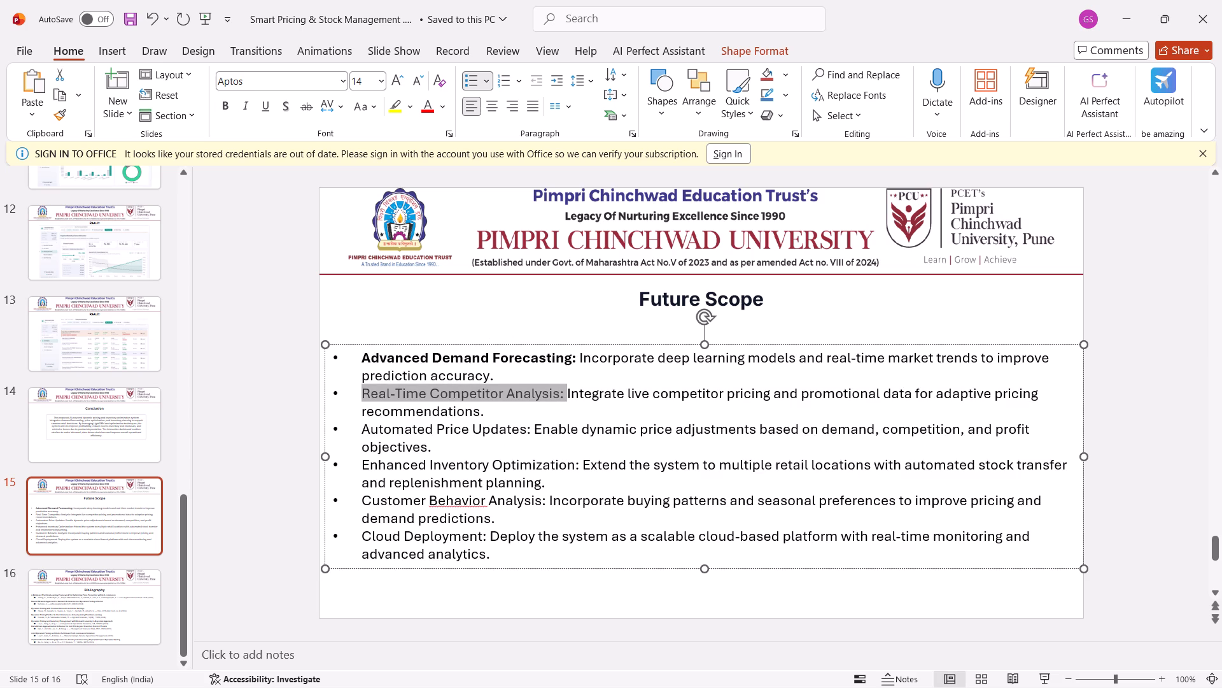
{"action": "left_click_drag", "start_coordinate": [381, 385], "coordinate": [365, 385]}
{"action": "left_click", "coordinate": [374, 359]}
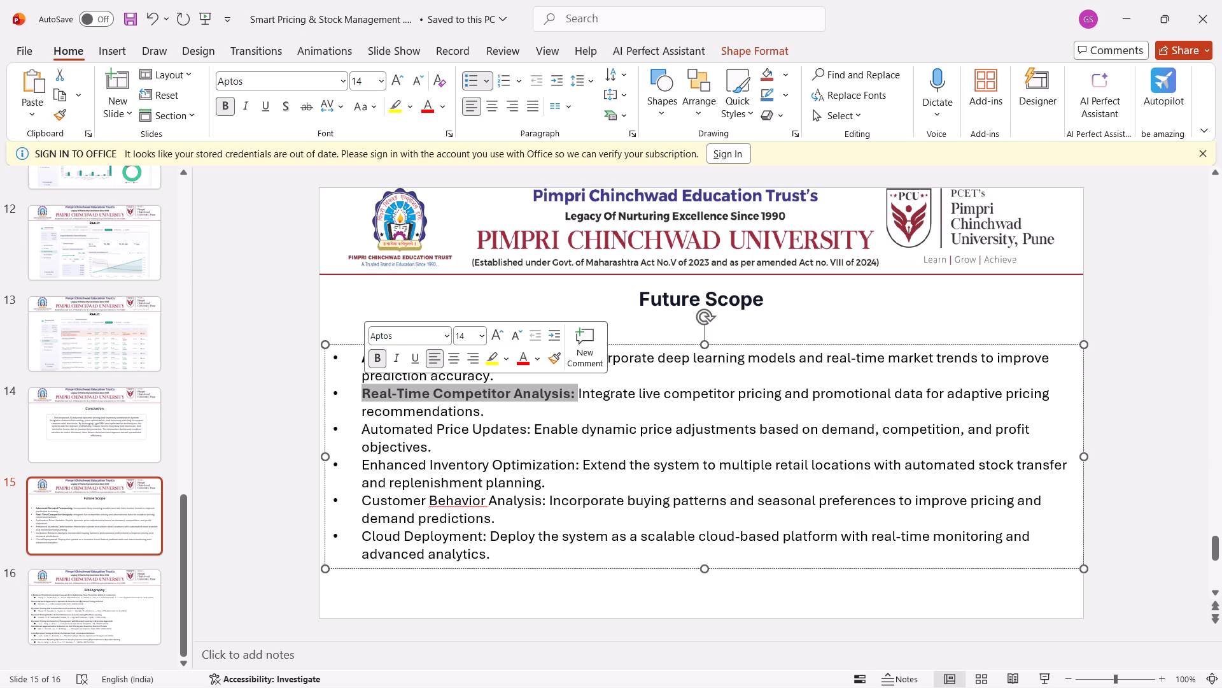
{"action": "left_click_drag", "start_coordinate": [533, 430], "coordinate": [370, 431]}
{"action": "left_click", "coordinate": [381, 398]}
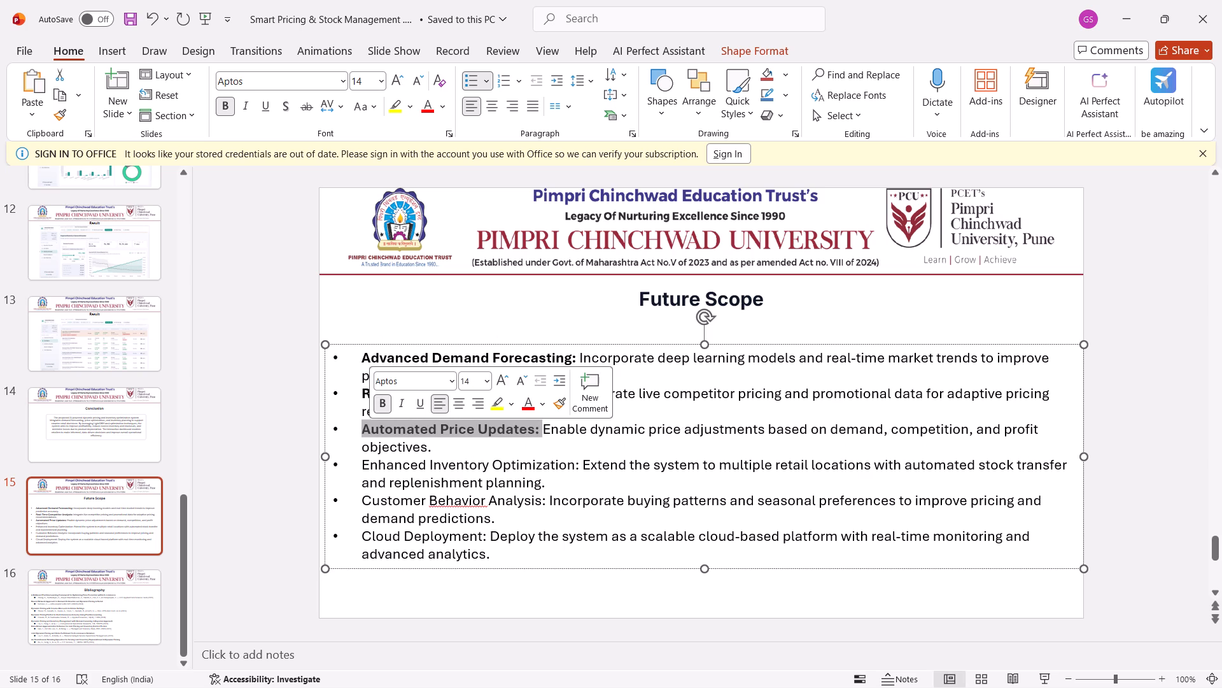
{"action": "left_click_drag", "start_coordinate": [579, 467], "coordinate": [365, 467]}
{"action": "left_click", "coordinate": [374, 439]}
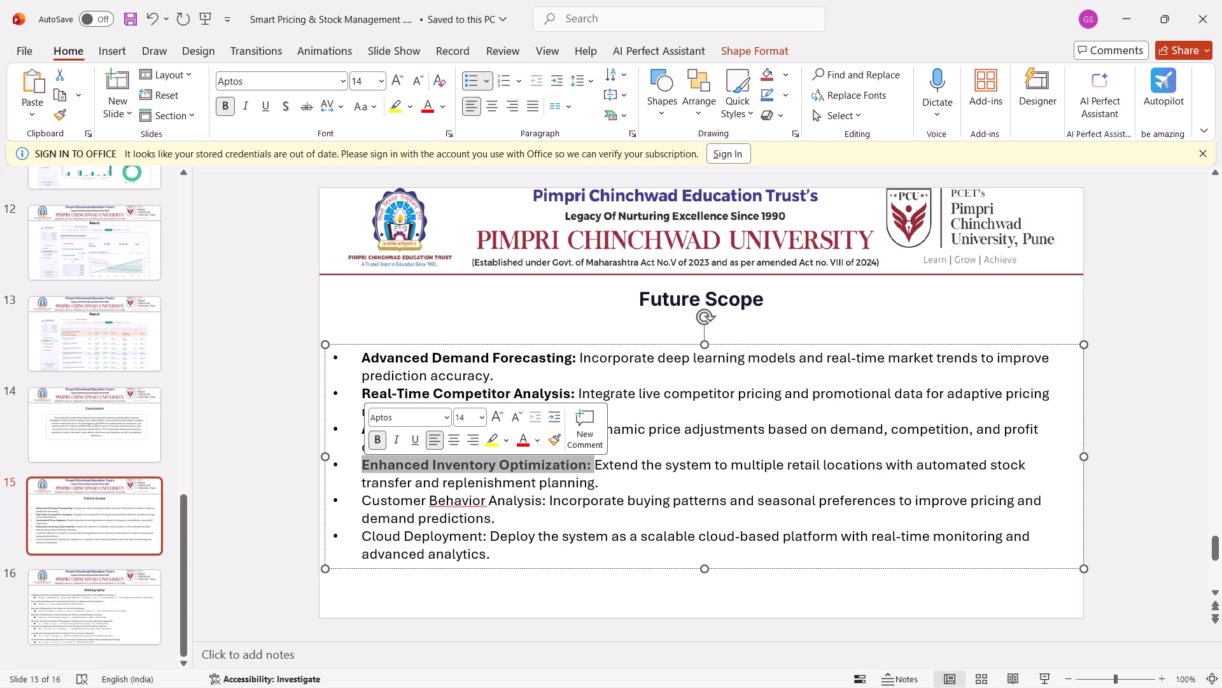
{"action": "left_click_drag", "start_coordinate": [547, 501], "coordinate": [360, 505]}
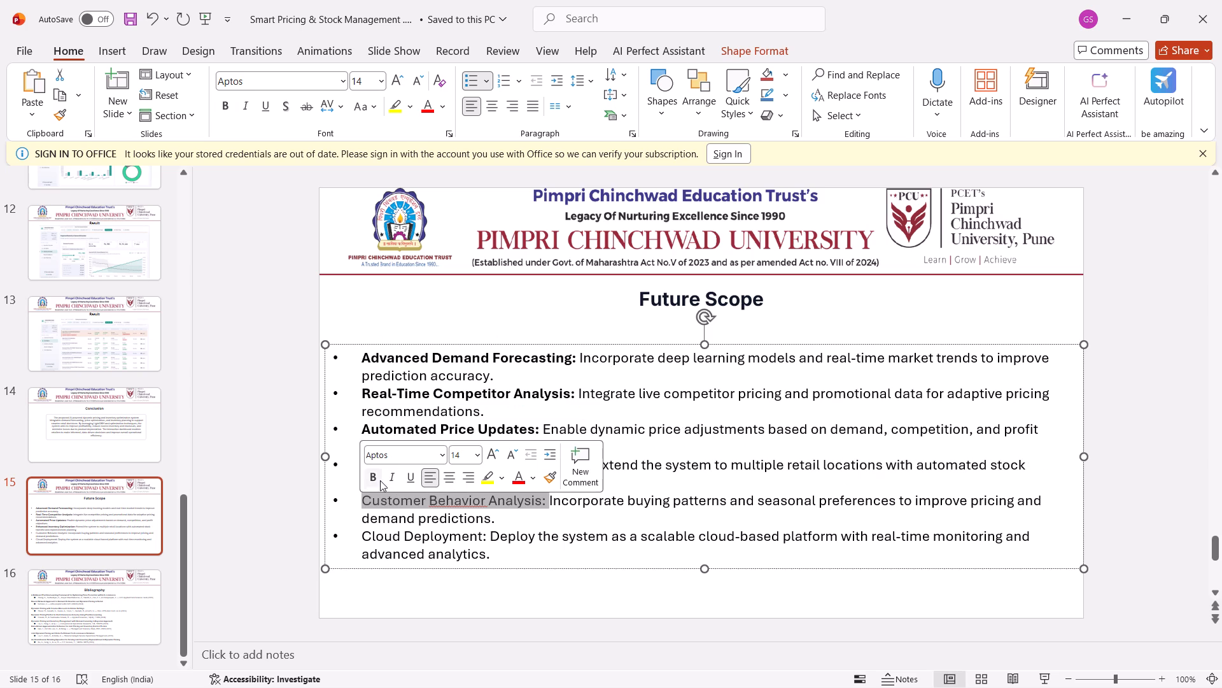
{"action": "left_click", "coordinate": [380, 480]}
{"action": "left_click_drag", "start_coordinate": [488, 537], "coordinate": [371, 529]}
{"action": "left_click", "coordinate": [381, 502]}
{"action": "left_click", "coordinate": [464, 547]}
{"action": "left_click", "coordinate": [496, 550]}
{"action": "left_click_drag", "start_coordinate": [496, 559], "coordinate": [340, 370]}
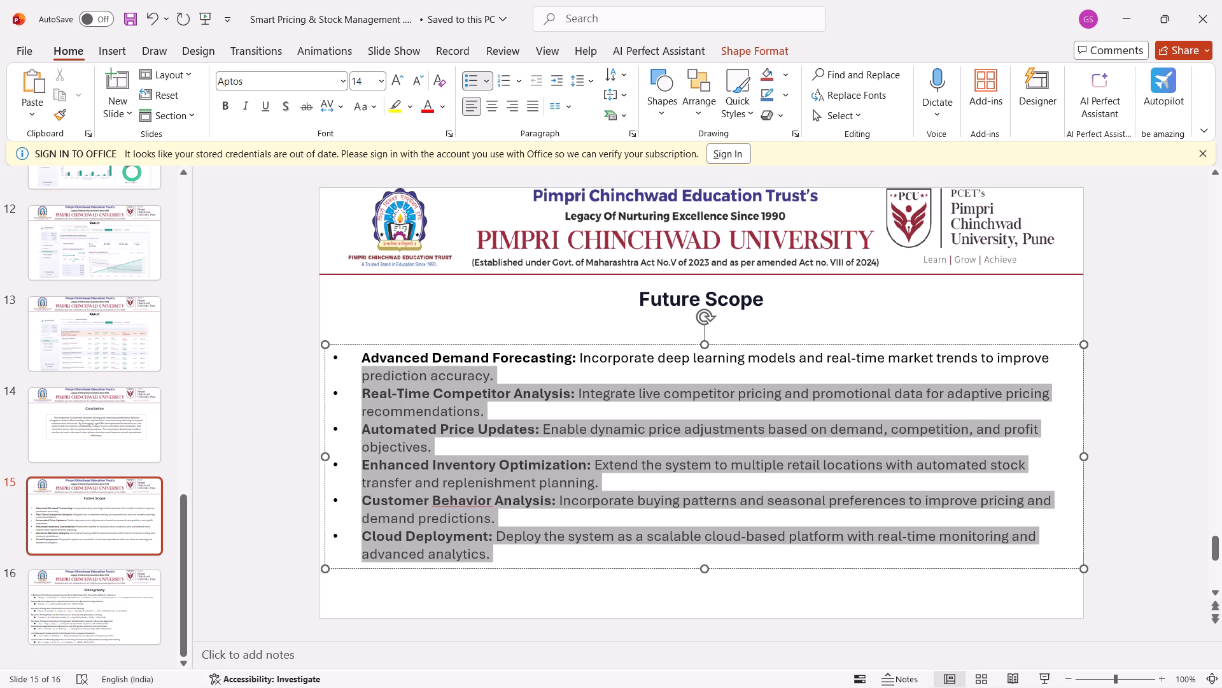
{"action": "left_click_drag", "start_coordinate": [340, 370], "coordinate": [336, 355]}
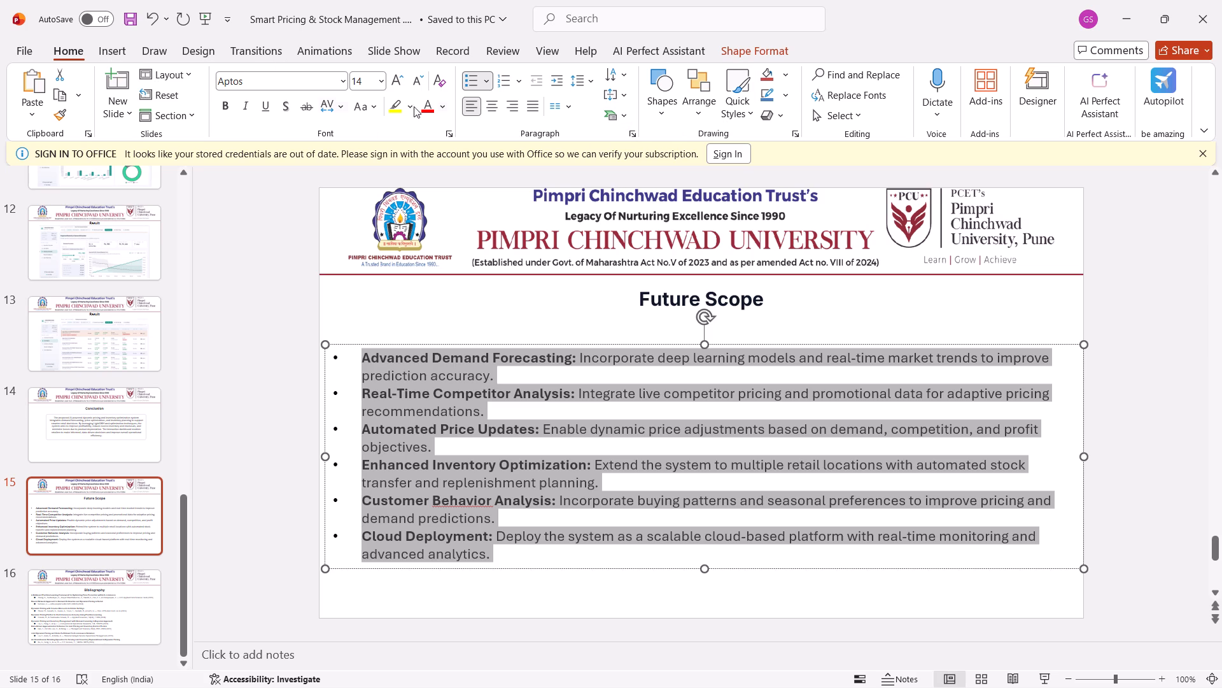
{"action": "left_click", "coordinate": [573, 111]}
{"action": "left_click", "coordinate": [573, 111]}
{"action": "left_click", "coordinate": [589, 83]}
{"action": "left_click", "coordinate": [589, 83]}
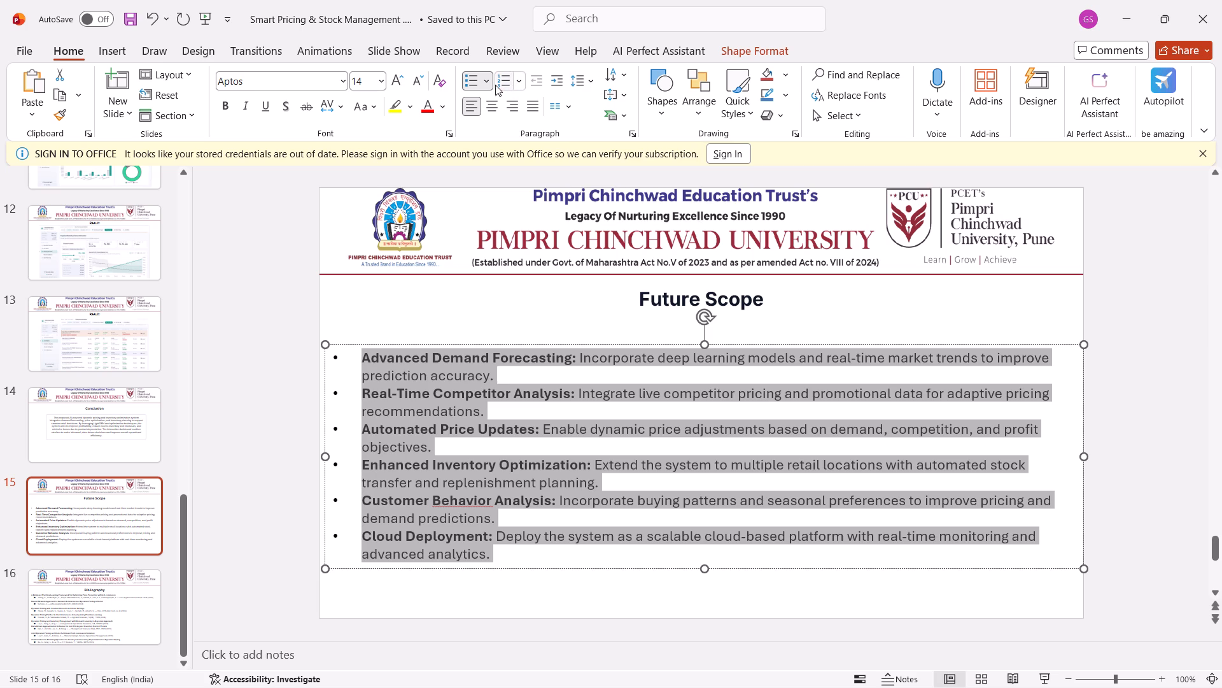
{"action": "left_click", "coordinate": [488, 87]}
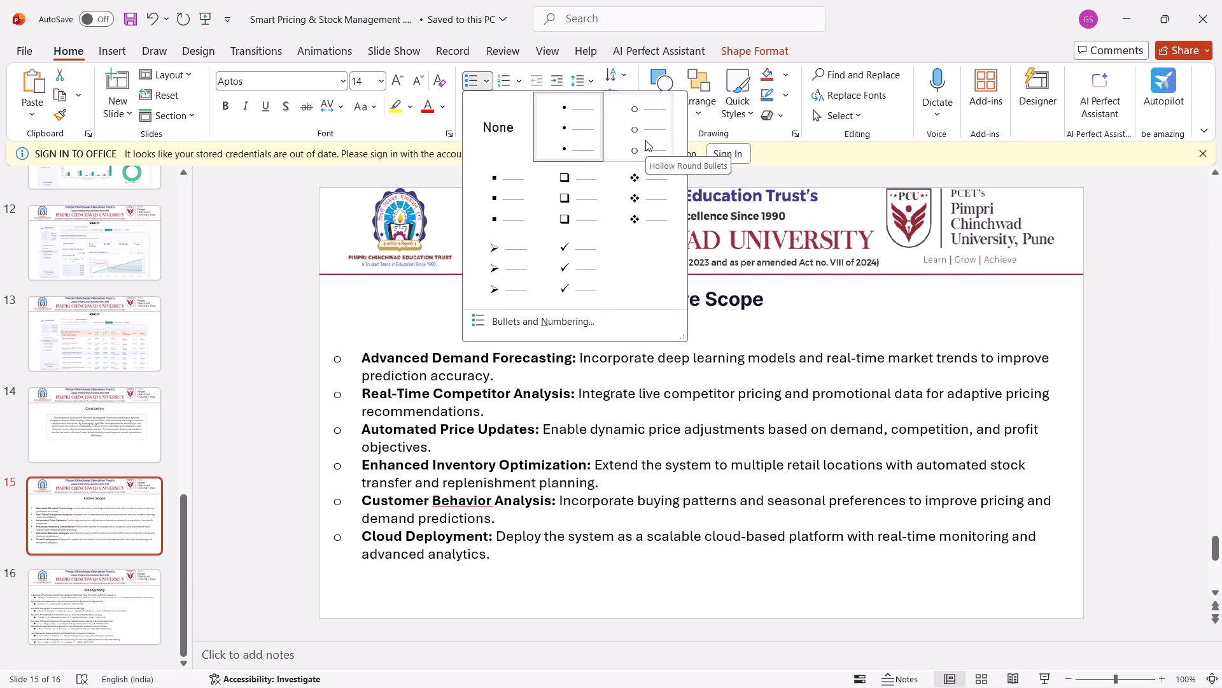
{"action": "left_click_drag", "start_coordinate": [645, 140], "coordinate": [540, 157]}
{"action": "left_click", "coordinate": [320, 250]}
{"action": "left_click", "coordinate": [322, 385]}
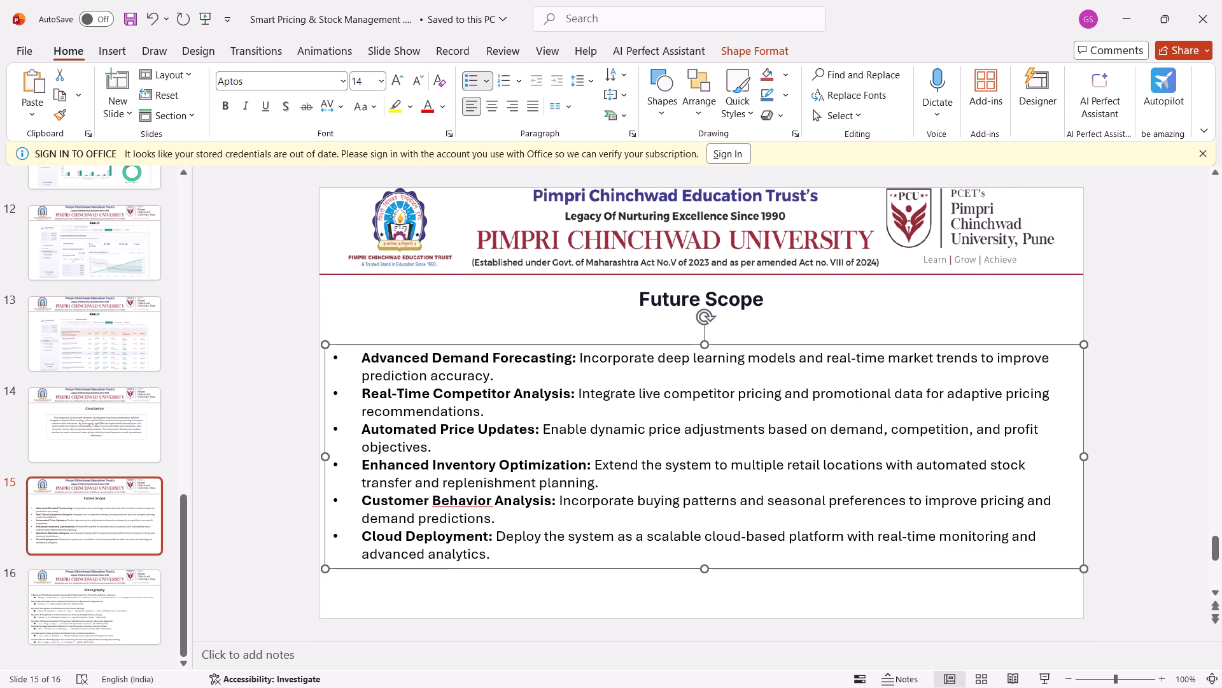
Narrow the Future Scope bullet text box from both sides and nudge it slightly down and inward to center it beneath the title.
{"action": "left_click_drag", "start_coordinate": [326, 455], "coordinate": [335, 458]}
{"action": "left_click", "coordinate": [364, 366]}
{"action": "left_click", "coordinate": [364, 364]}
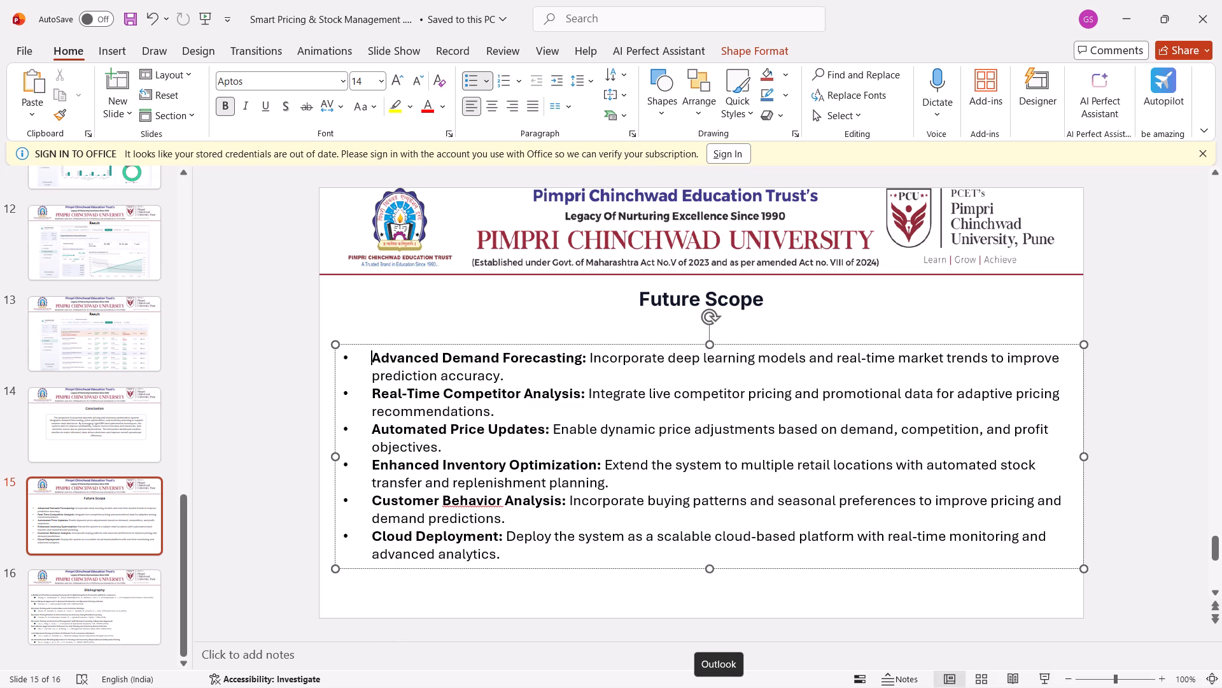
{"action": "left_click_drag", "start_coordinate": [1081, 460], "coordinate": [1053, 460]}
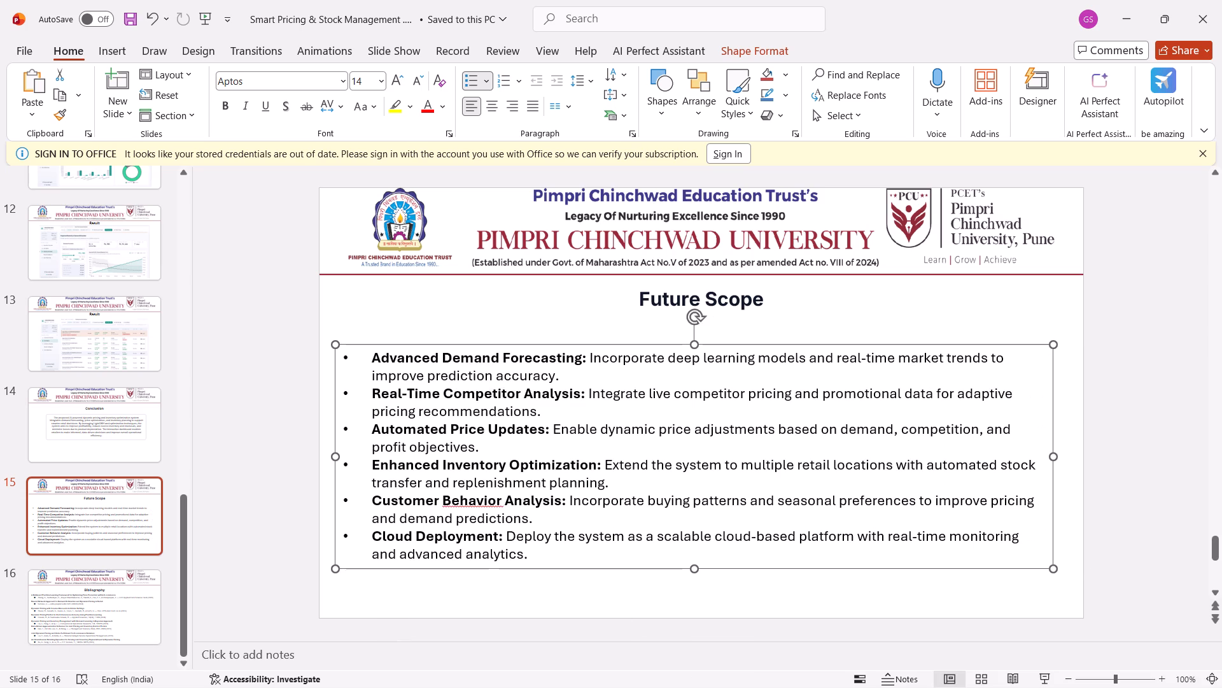
{"action": "left_click_drag", "start_coordinate": [524, 344], "coordinate": [534, 352]}
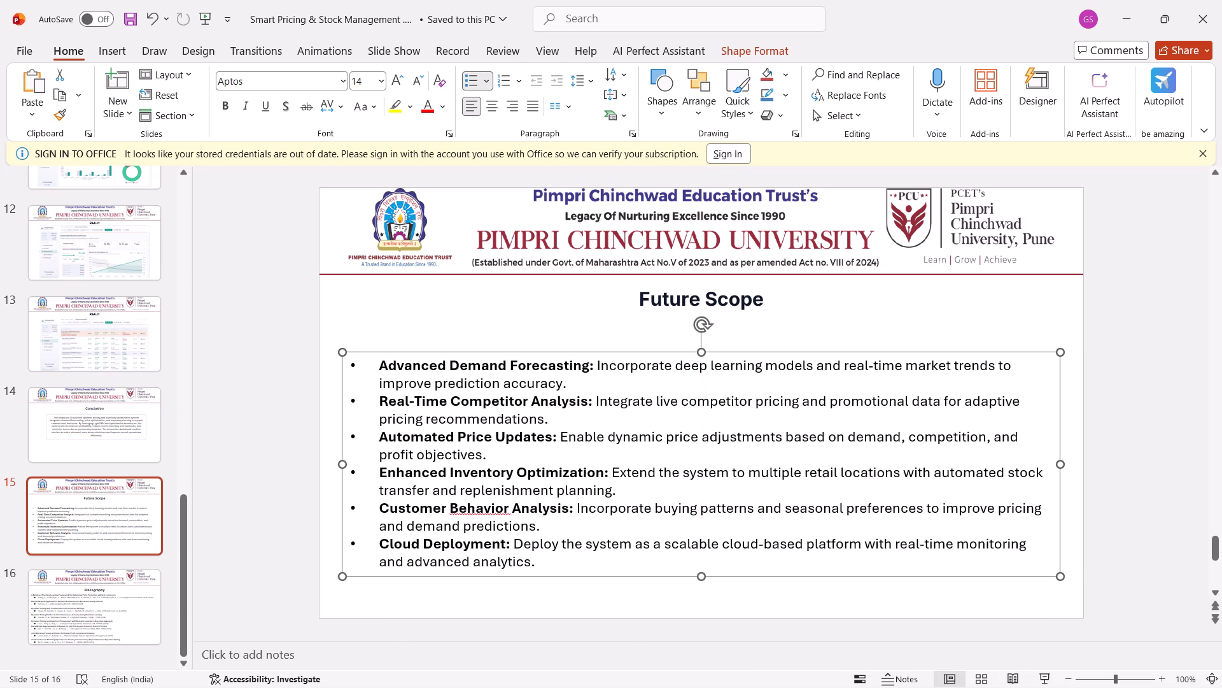
{"action": "left_click", "coordinate": [529, 352]}
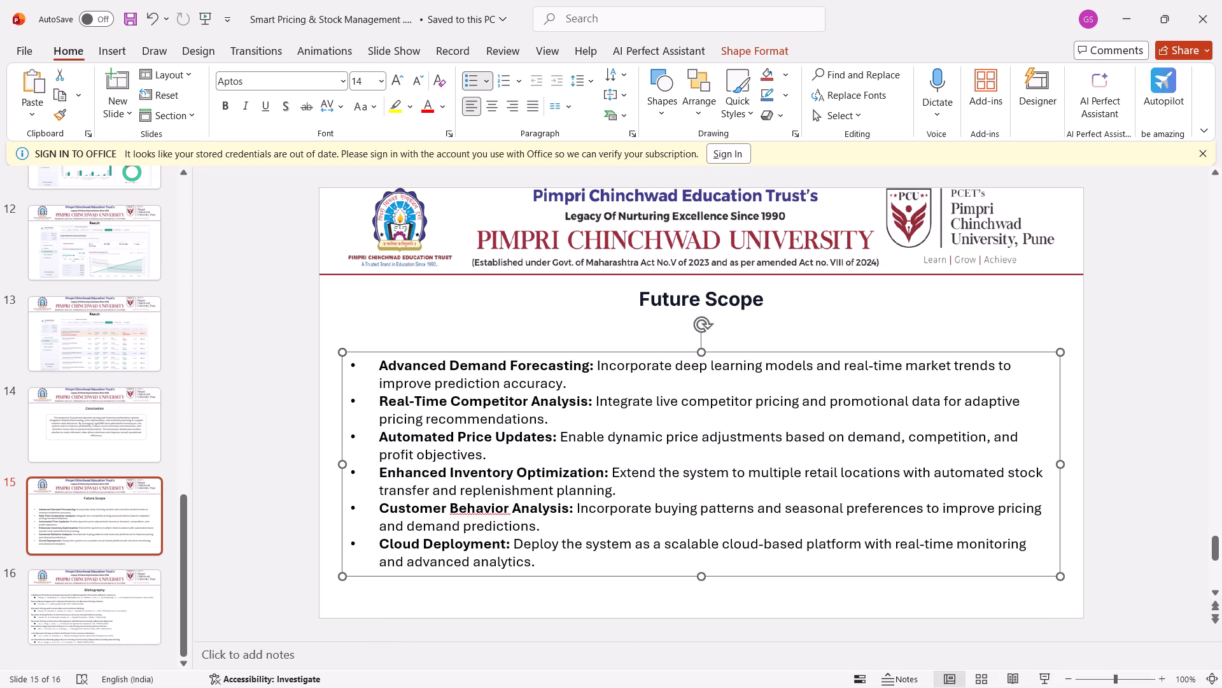
{"action": "left_click", "coordinate": [279, 398]}
Copy the empty rounded frame from the Aim slide and paste it onto the Future Scope slide.
{"action": "scroll", "coordinate": [63, 357], "scroll_direction": "up", "scroll_amount": 15}
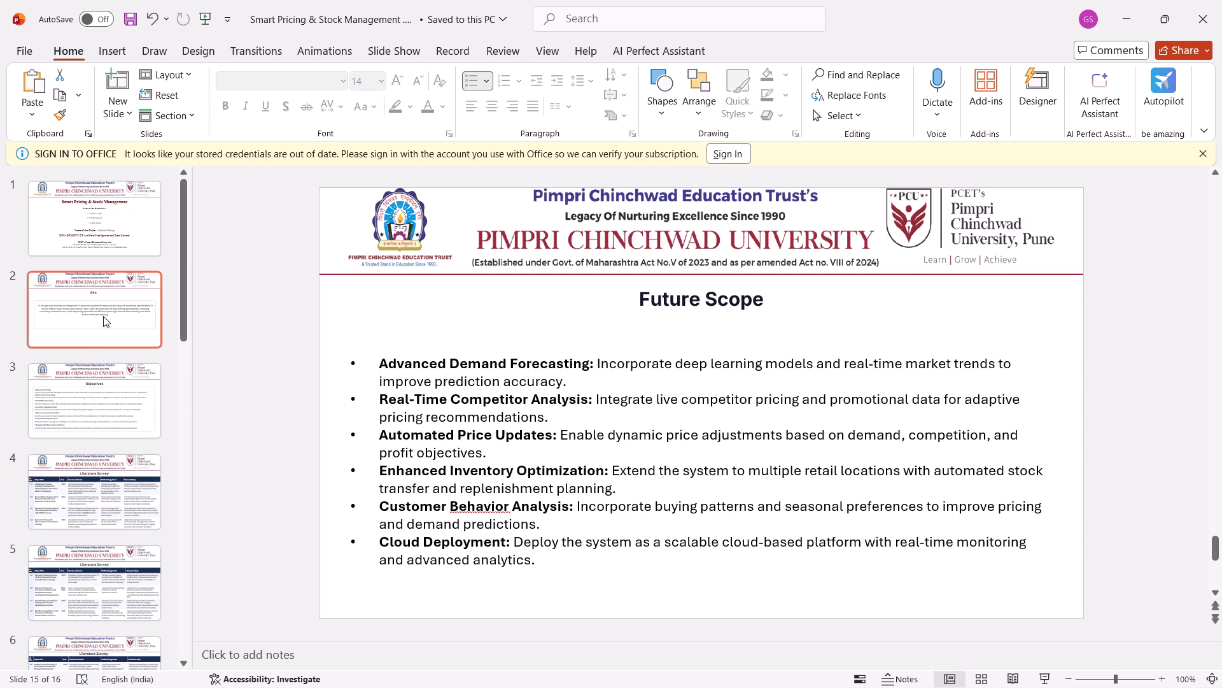
{"action": "left_click", "coordinate": [103, 315]}
{"action": "left_click", "coordinate": [360, 482]}
{"action": "double_click", "coordinate": [360, 483]}
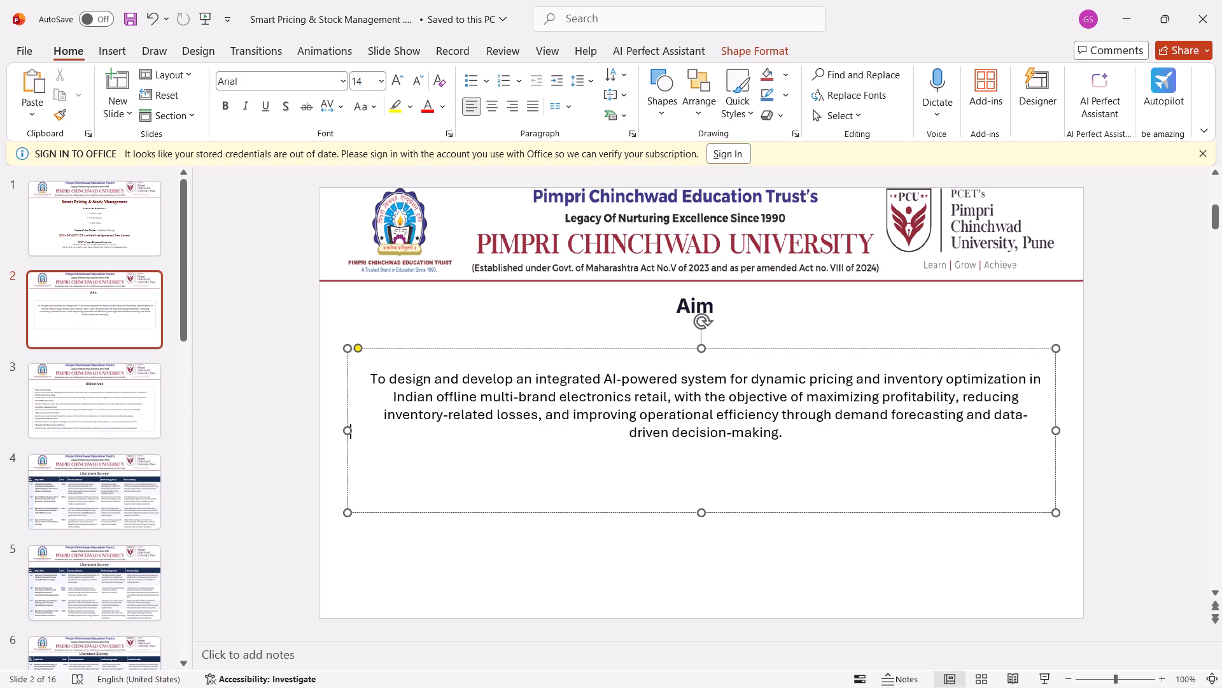
{"action": "left_click", "coordinate": [375, 516]}
{"action": "left_click", "coordinate": [353, 398]}
{"action": "key", "text": "ctrl+c"}
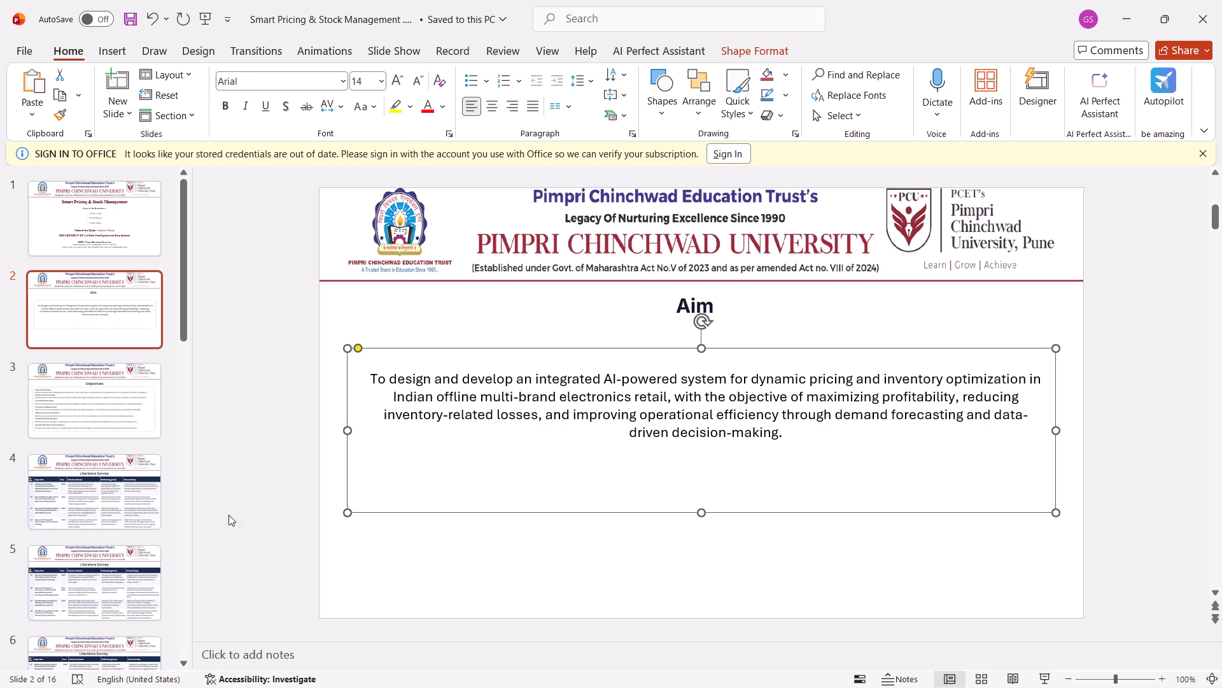
{"action": "scroll", "coordinate": [104, 514], "scroll_direction": "down", "scroll_amount": 7}
{"action": "scroll", "coordinate": [119, 522], "scroll_direction": "up", "scroll_amount": 1}
{"action": "scroll", "coordinate": [119, 522], "scroll_direction": "down", "scroll_amount": 3}
{"action": "scroll", "coordinate": [119, 525], "scroll_direction": "up", "scroll_amount": 1}
{"action": "scroll", "coordinate": [119, 525], "scroll_direction": "down", "scroll_amount": 18}
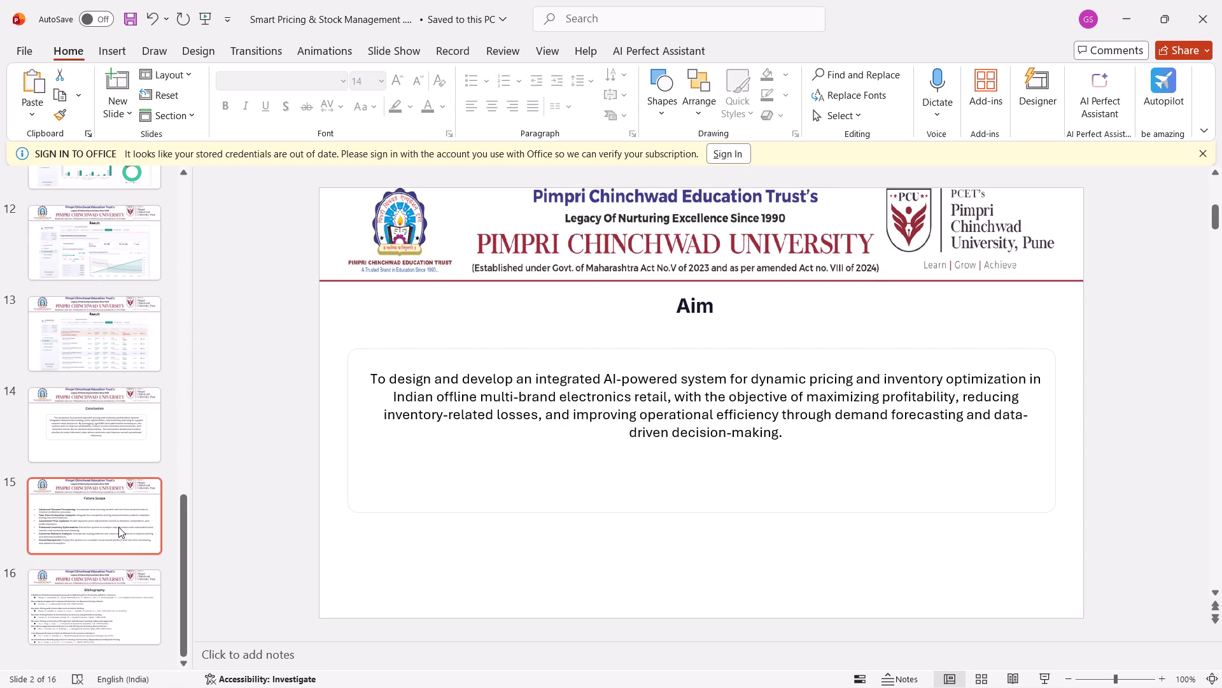
{"action": "left_click", "coordinate": [116, 526]}
{"action": "key", "text": "ctrl+v"}
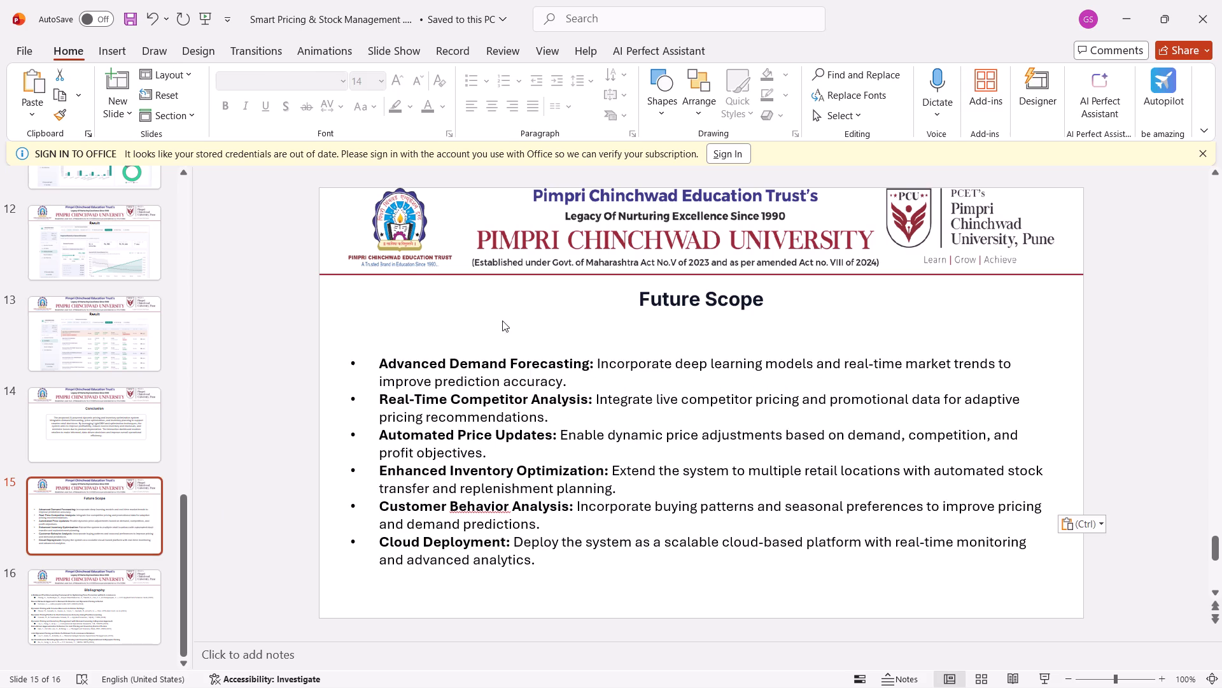
Send the pasted rounded frame behind the Future Scope bullet text.
{"action": "right_click", "coordinate": [530, 371]}
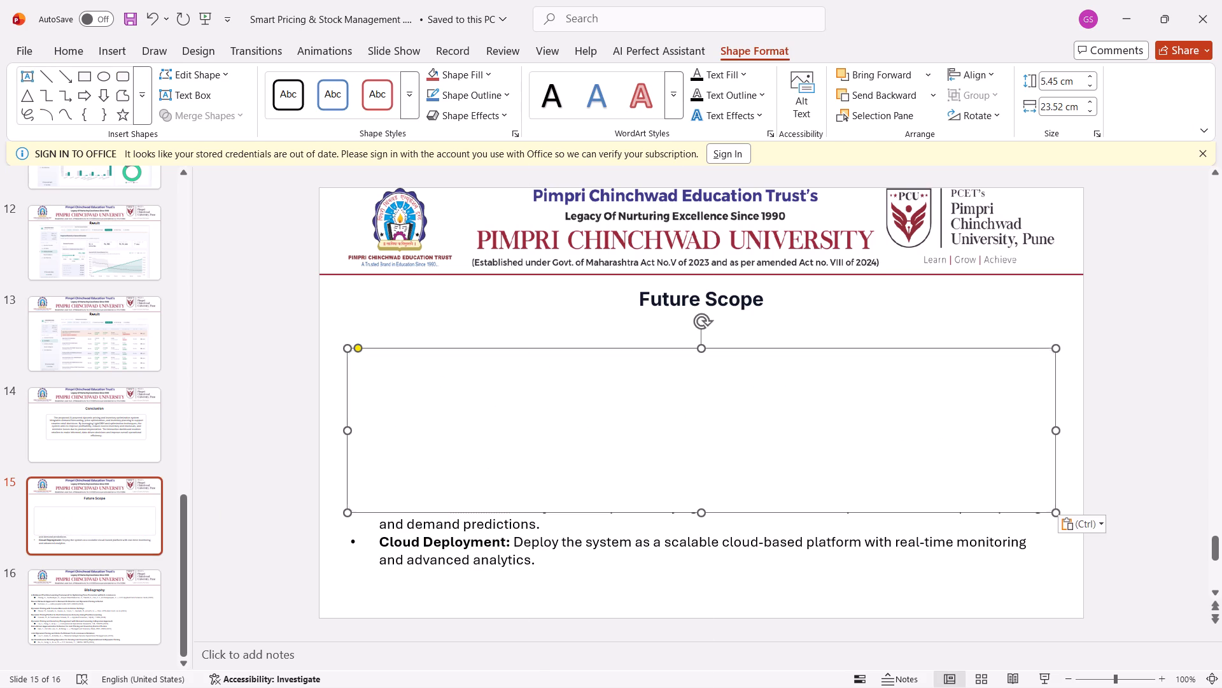
{"action": "left_click", "coordinate": [595, 457]}
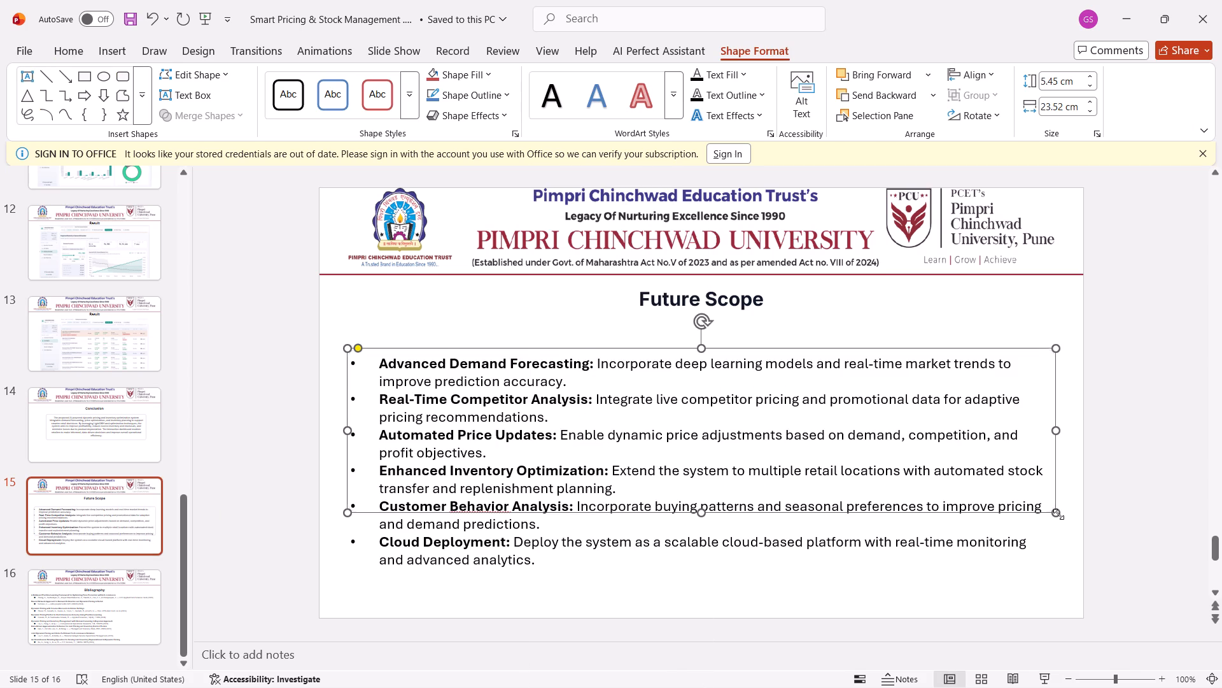
Resize the rounded frame to about 7.5 cm tall and adjust both sides so it encloses all six Future Scope bullets evenly.
{"action": "left_click_drag", "start_coordinate": [1058, 514], "coordinate": [1077, 578]}
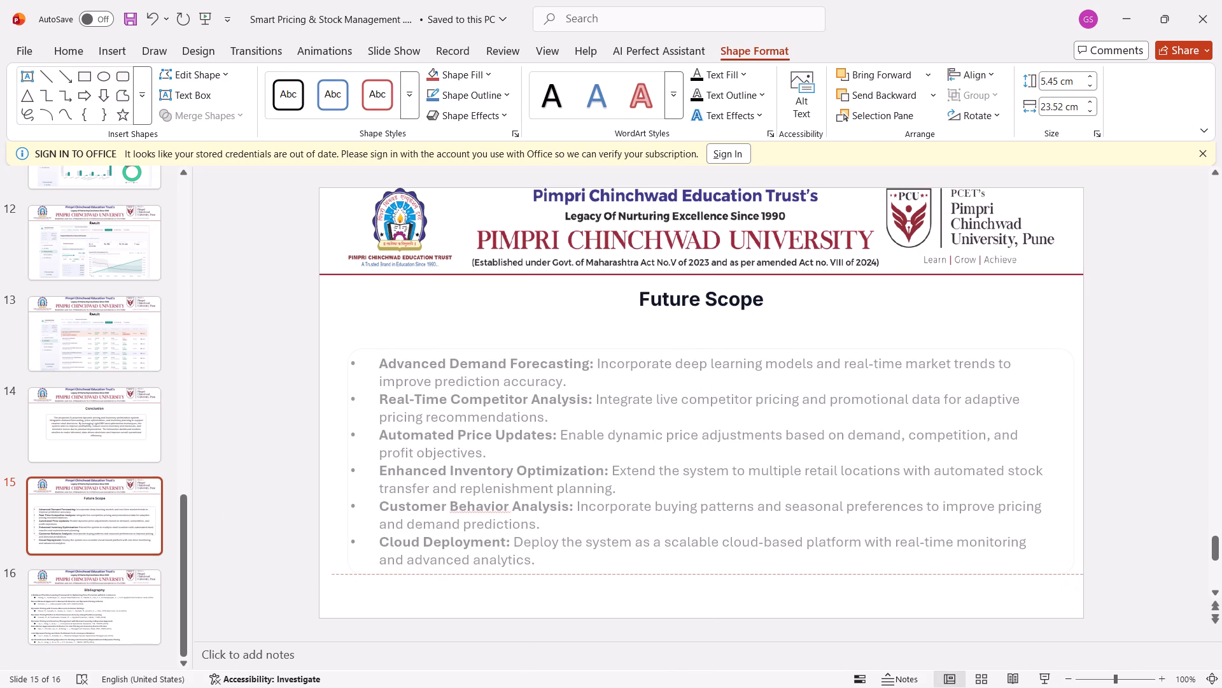
{"action": "left_click_drag", "start_coordinate": [1077, 578], "coordinate": [1078, 578]}
{"action": "left_click_drag", "start_coordinate": [344, 459], "coordinate": [342, 459]}
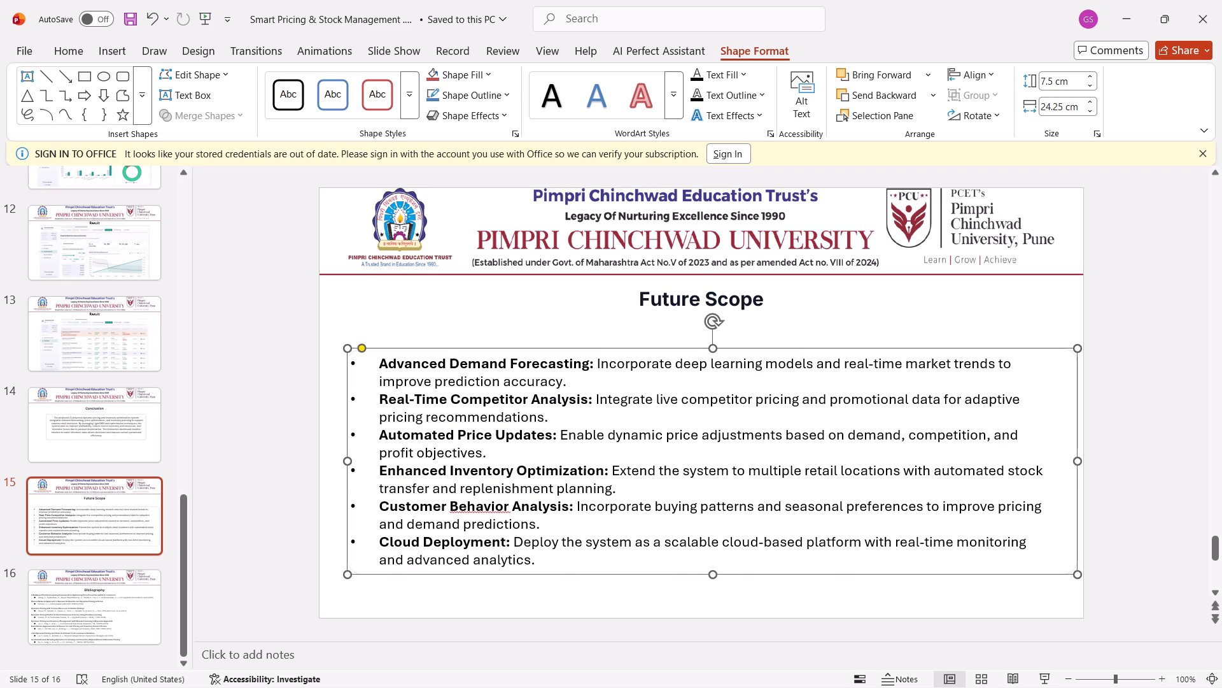
{"action": "left_click_drag", "start_coordinate": [342, 459], "coordinate": [337, 461]}
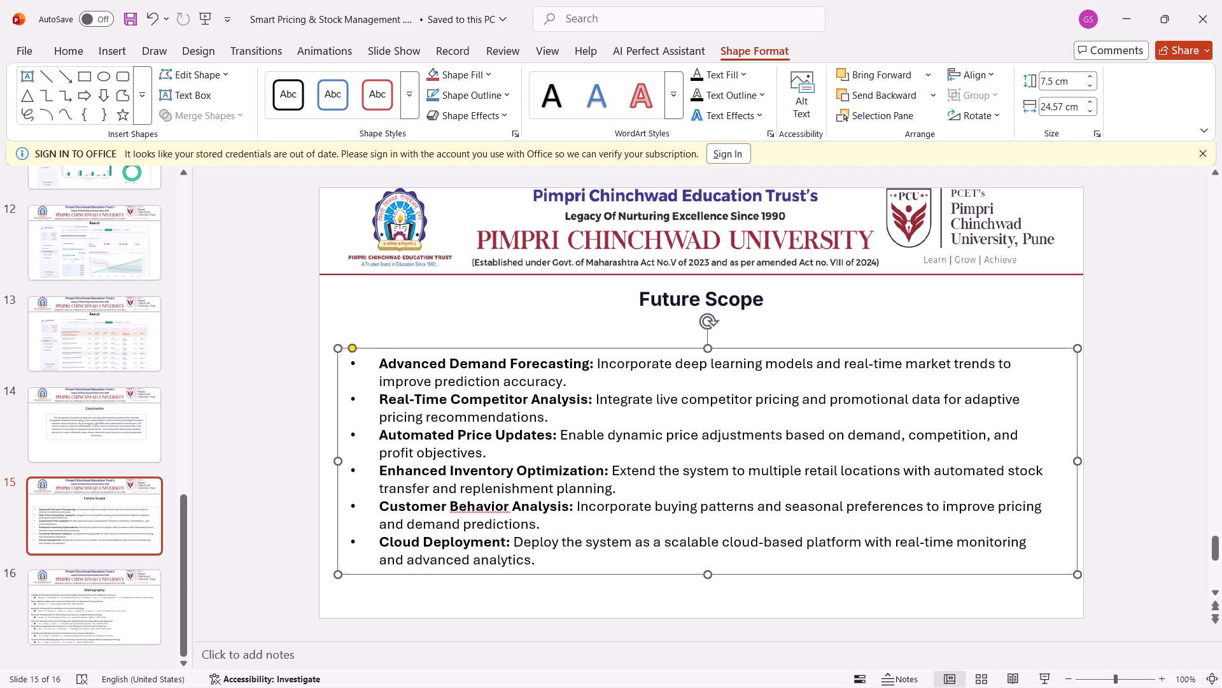
{"action": "left_click_drag", "start_coordinate": [1073, 463], "coordinate": [1065, 463]}
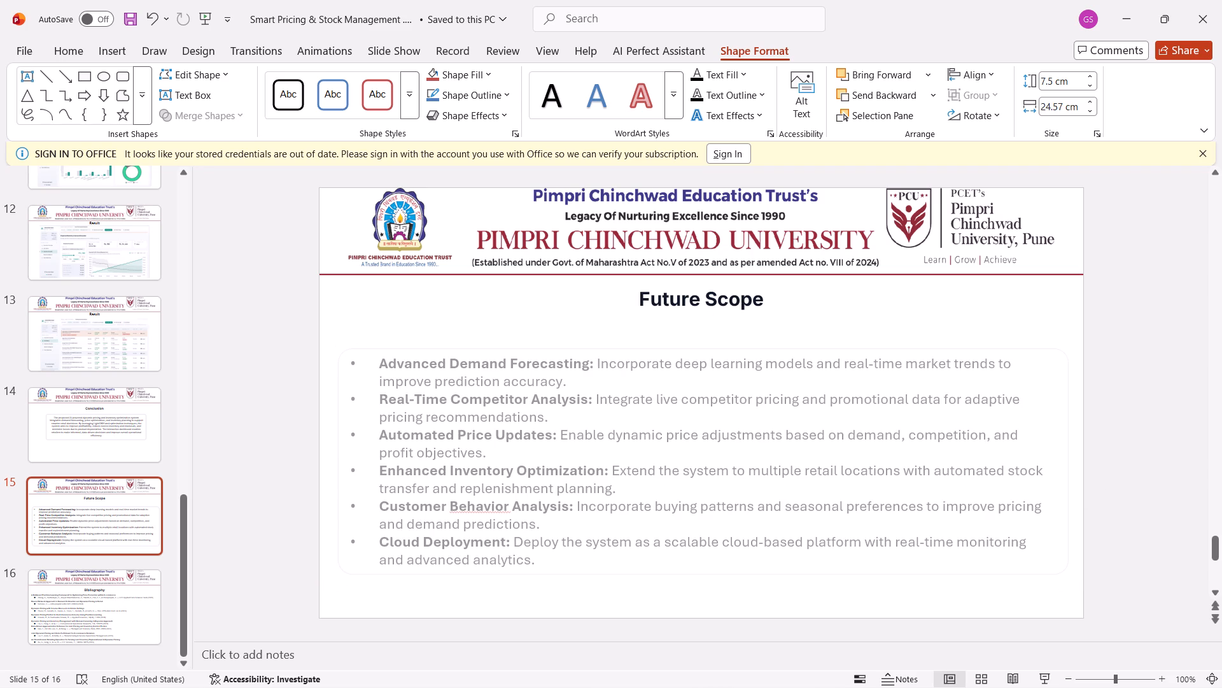
{"action": "left_click_drag", "start_coordinate": [1065, 463], "coordinate": [1058, 464]}
{"action": "left_click", "coordinate": [279, 412]}
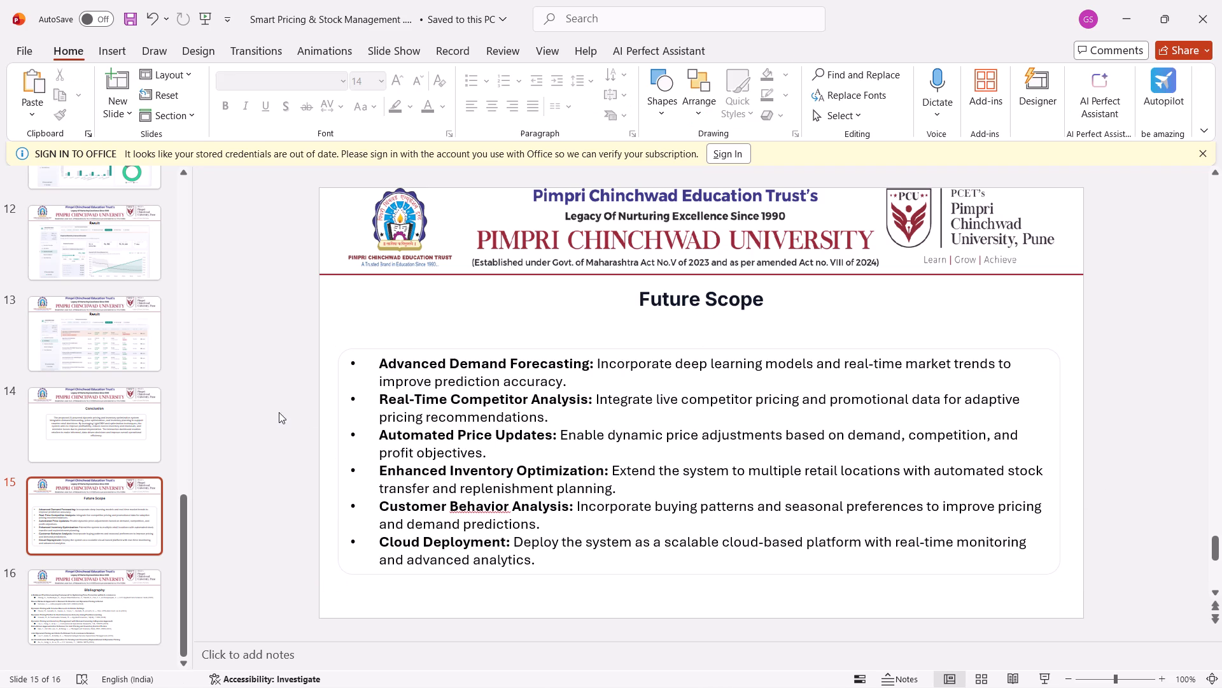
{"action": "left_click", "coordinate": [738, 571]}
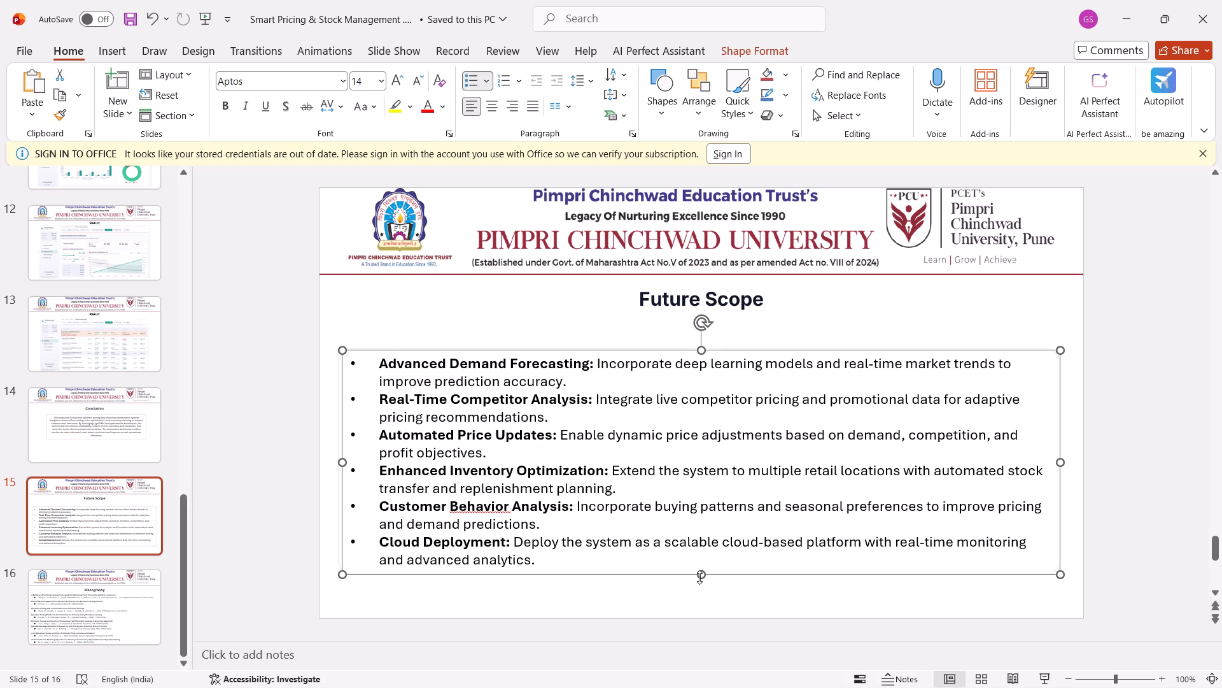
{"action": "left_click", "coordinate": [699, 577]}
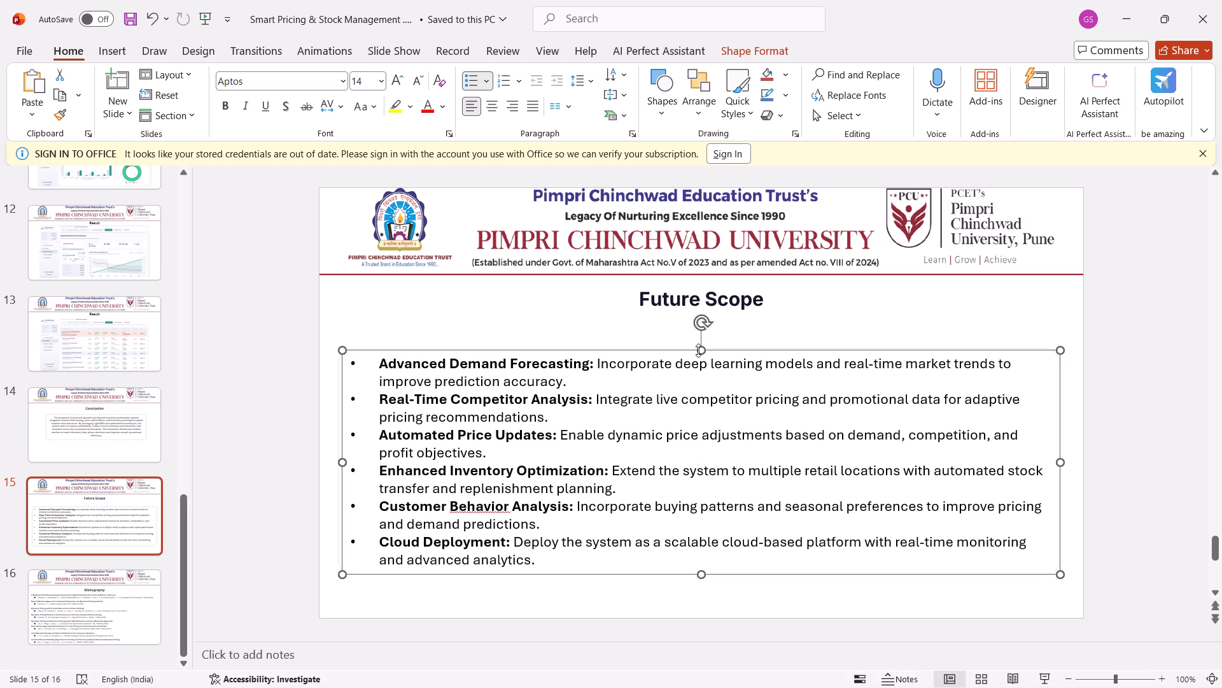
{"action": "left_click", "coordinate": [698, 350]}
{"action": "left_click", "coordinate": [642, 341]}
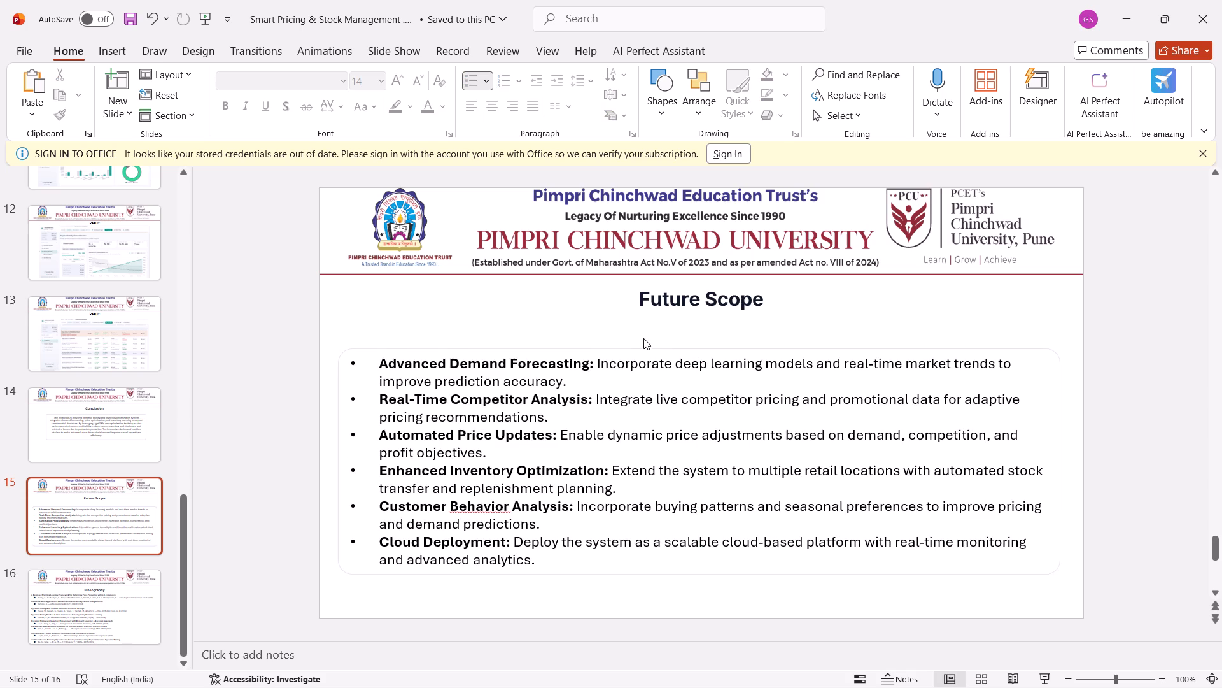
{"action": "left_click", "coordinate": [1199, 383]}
Save the presentation.
{"action": "key", "text": "ctrl+s"}
Browse back and forth through the slides, comparing header banner size and title placement, especially on the Literature Survey slides.
{"action": "key", "text": "Down"}
{"action": "key", "text": "Up"}
{"action": "key", "text": "Up"}
{"action": "key", "text": "Up"}
{"action": "key", "text": "Up"}
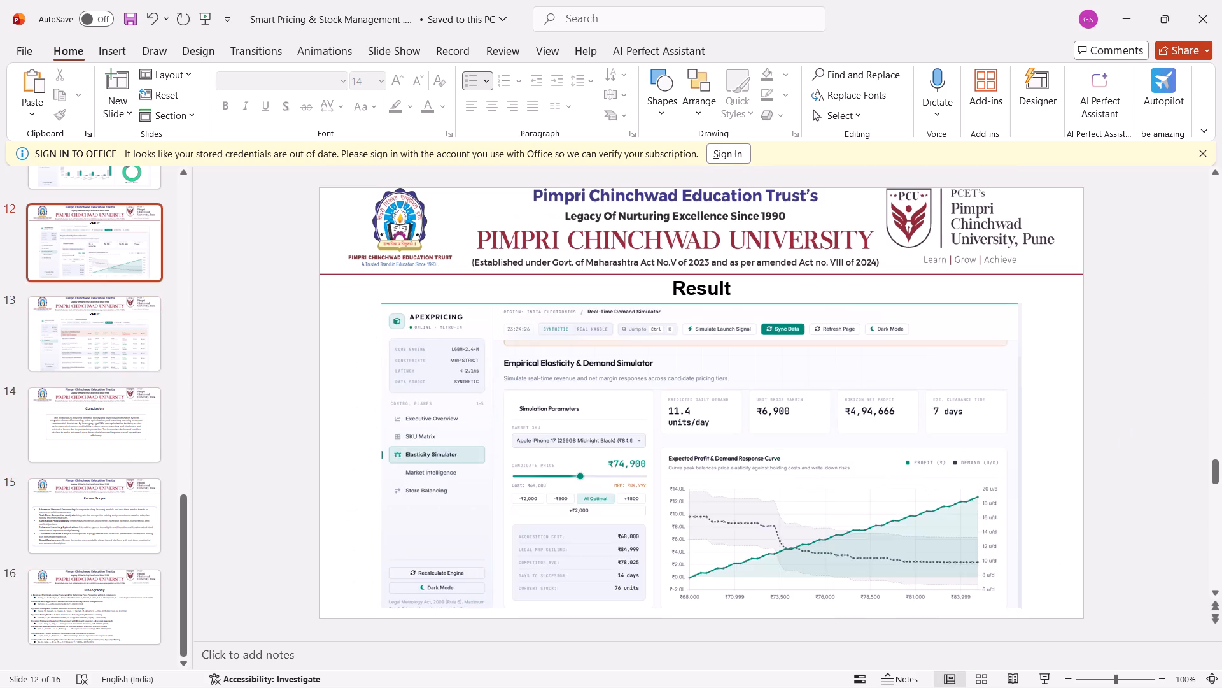
{"action": "key", "text": "Up"}
{"action": "key", "text": "Up"}
{"action": "key", "text": "Up"}
{"action": "key", "text": "Up"}
{"action": "key", "text": "Up"}
{"action": "key", "text": "Down"}
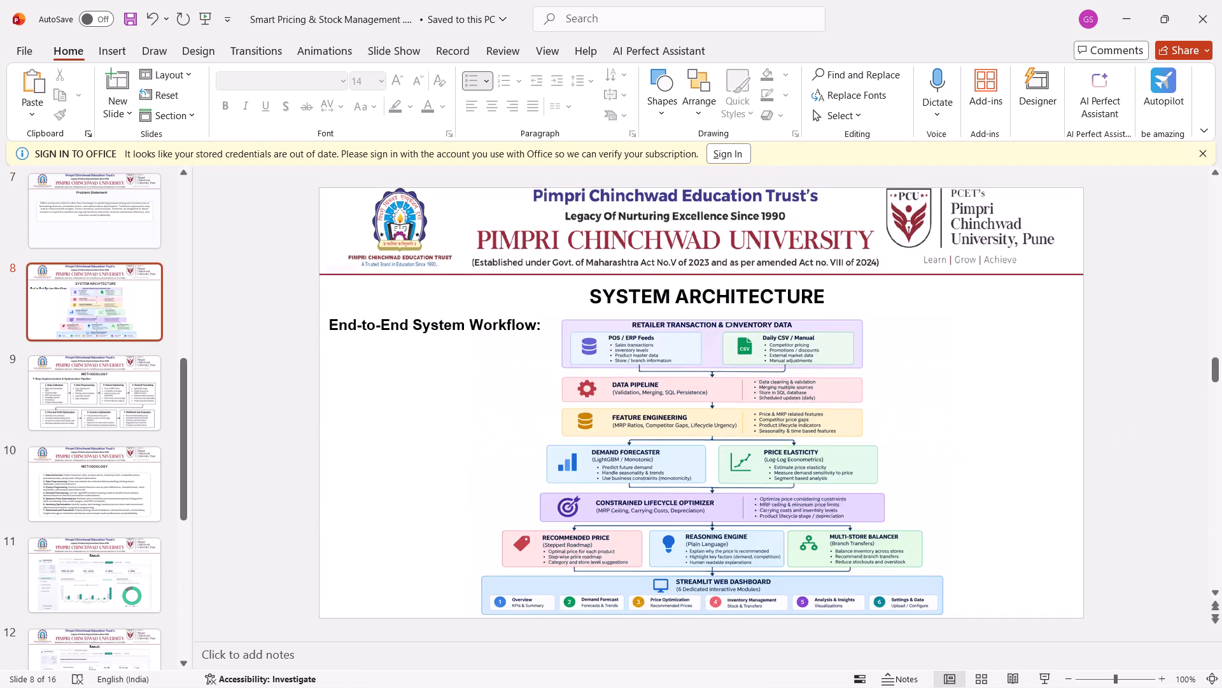
{"action": "key", "text": "Down"}
{"action": "key", "text": "Up"}
{"action": "key", "text": "Up"}
{"action": "key", "text": "Up"}
{"action": "key", "text": "Down"}
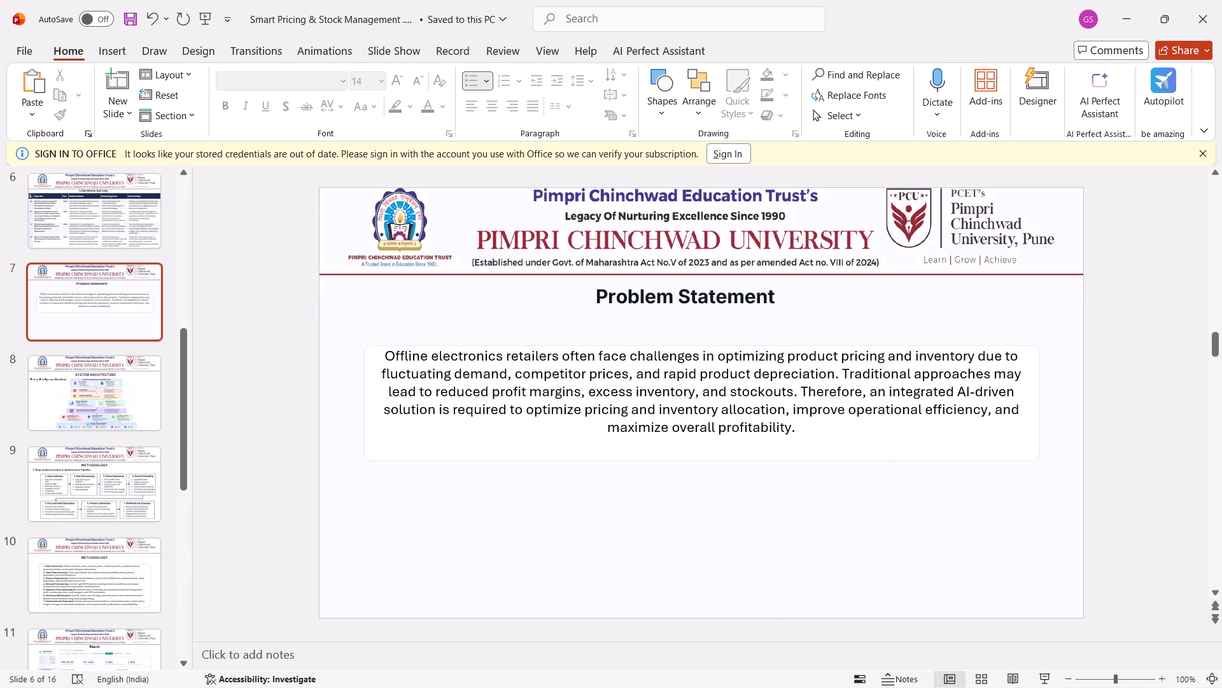
{"action": "key", "text": "Up"}
{"action": "key", "text": "Up"}
{"action": "key", "text": "Up"}
{"action": "key", "text": "Up"}
{"action": "key", "text": "Down"}
{"action": "key", "text": "Down"}
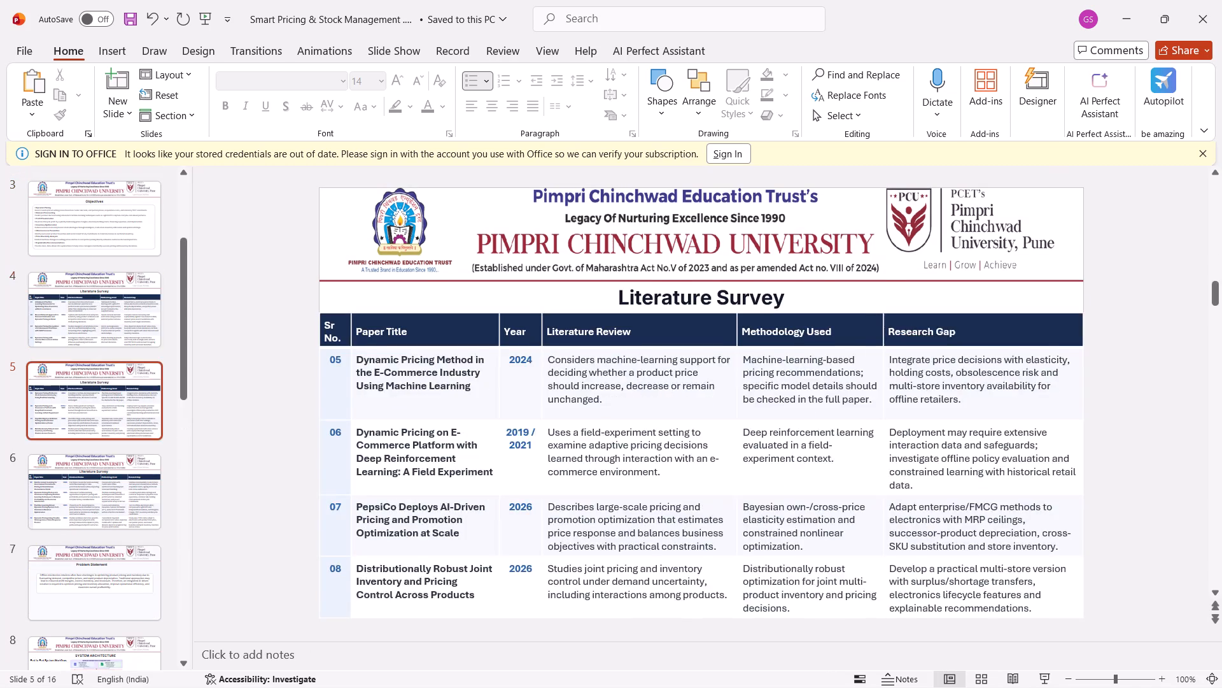
{"action": "key", "text": "Down"}
{"action": "key", "text": "Down"}
{"action": "key", "text": "Down"}
{"action": "key", "text": "Down"}
{"action": "key", "text": "Up"}
{"action": "key", "text": "Up"}
{"action": "key", "text": "Up"}
{"action": "key", "text": "Up"}
{"action": "key", "text": "Up"}
{"action": "key", "text": "Up"}
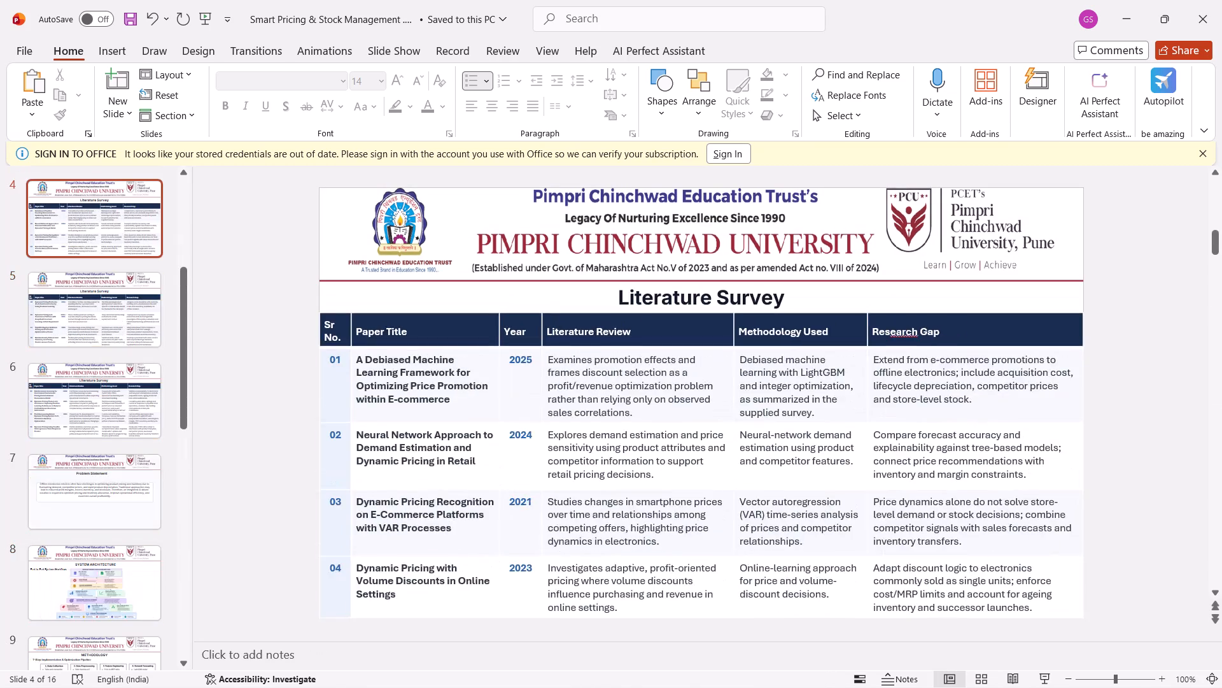
{"action": "key", "text": "Up"}
{"action": "key", "text": "Up"}
{"action": "key", "text": "Down"}
{"action": "key", "text": "Down"}
{"action": "key", "text": "Down"}
{"action": "key", "text": "Down"}
{"action": "key", "text": "Down"}
{"action": "key", "text": "Down"}
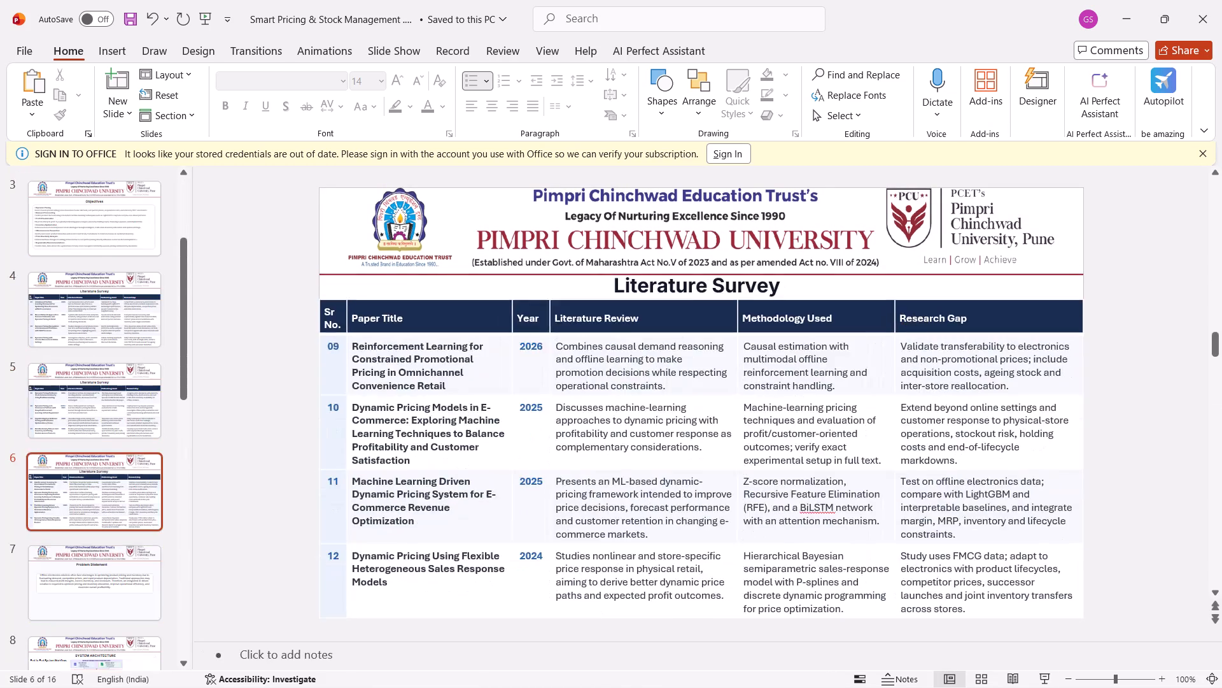
{"action": "key", "text": "Down"}
{"action": "key", "text": "Down"}
{"action": "key", "text": "Down"}
{"action": "key", "text": "Down"}
{"action": "key", "text": "Down"}
{"action": "key", "text": "Down"}
{"action": "key", "text": "Up"}
{"action": "key", "text": "Up"}
{"action": "key", "text": "Up"}
{"action": "key", "text": "Up"}
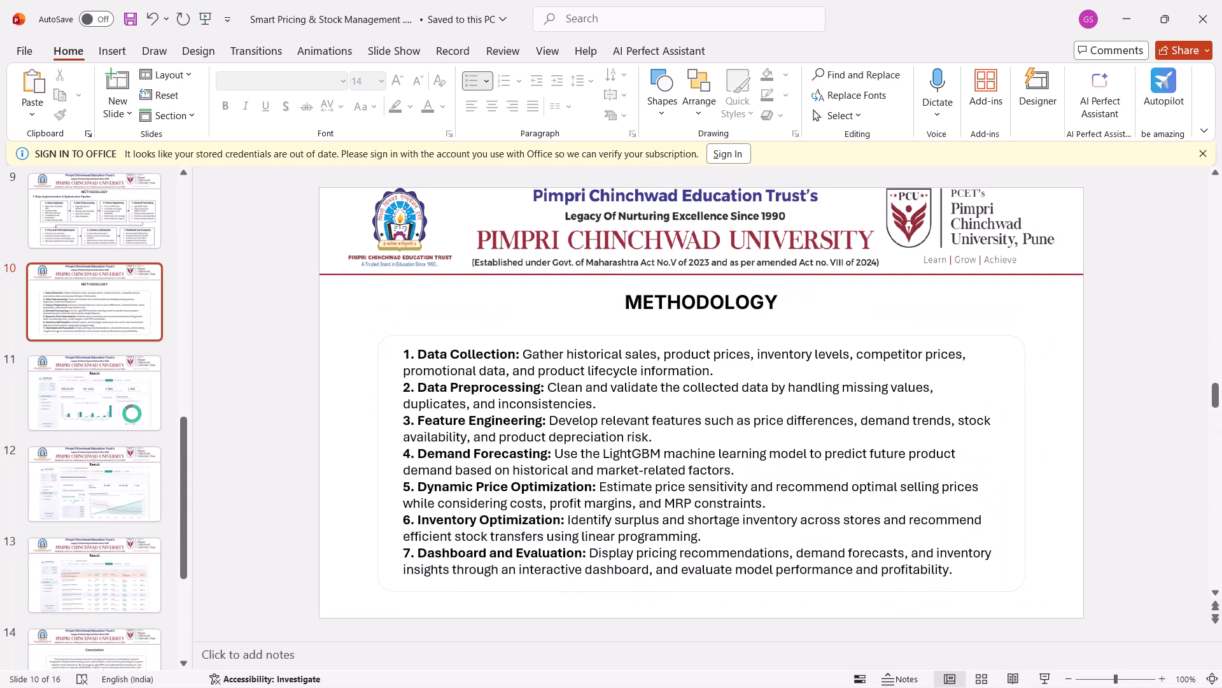
{"action": "key", "text": "Up"}
{"action": "key", "text": "Up"}
{"action": "key", "text": "Up"}
{"action": "key", "text": "Up"}
{"action": "key", "text": "Up"}
{"action": "key", "text": "Up"}
{"action": "key", "text": "Up"}
{"action": "key", "text": "Down"}
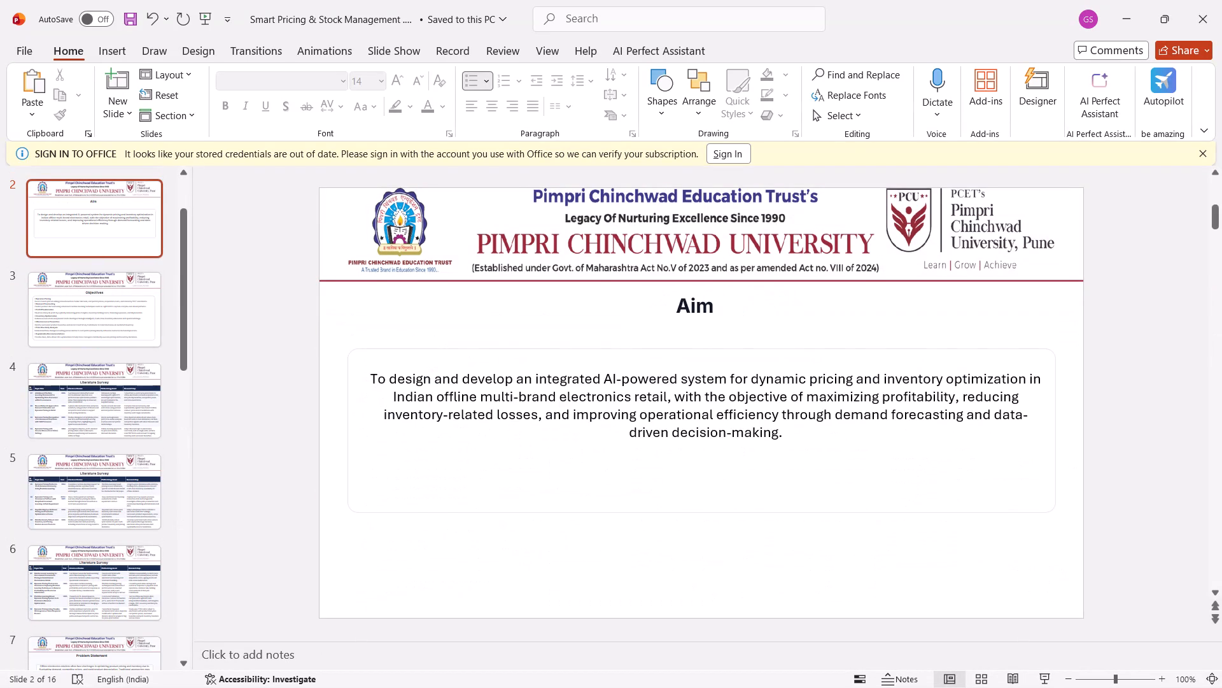
{"action": "key", "text": "Up"}
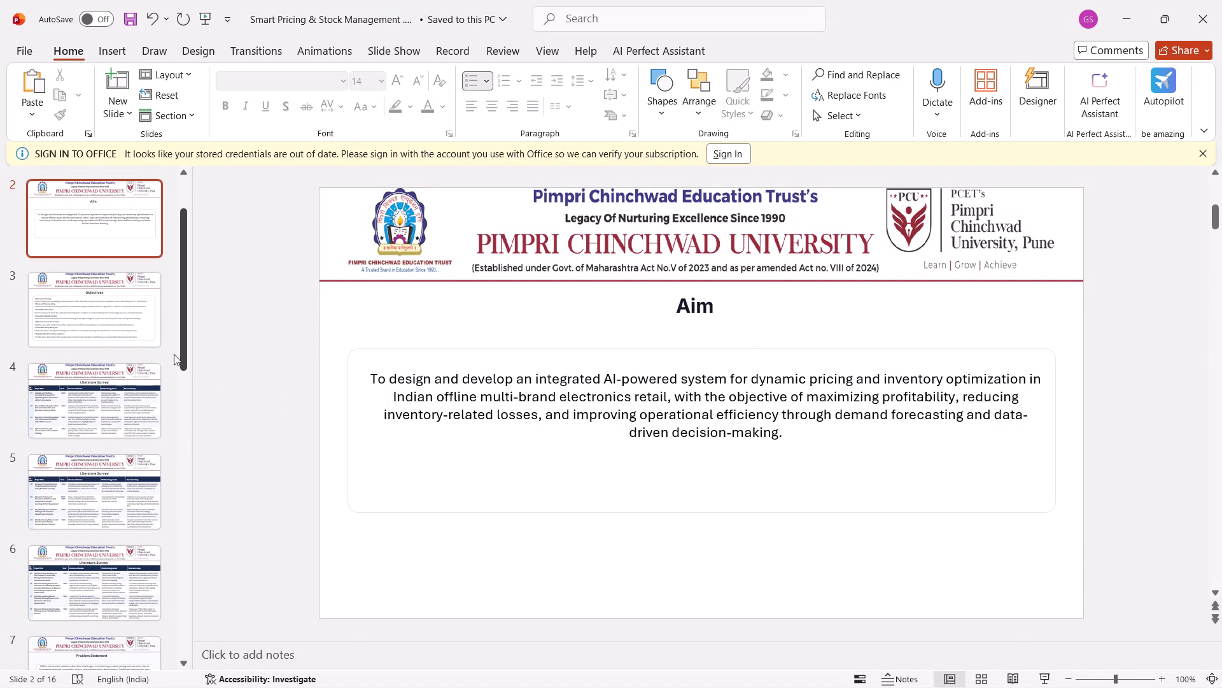
{"action": "left_click", "coordinate": [113, 423]}
{"action": "left_click", "coordinate": [94, 468]}
{"action": "left_click", "coordinate": [100, 535]}
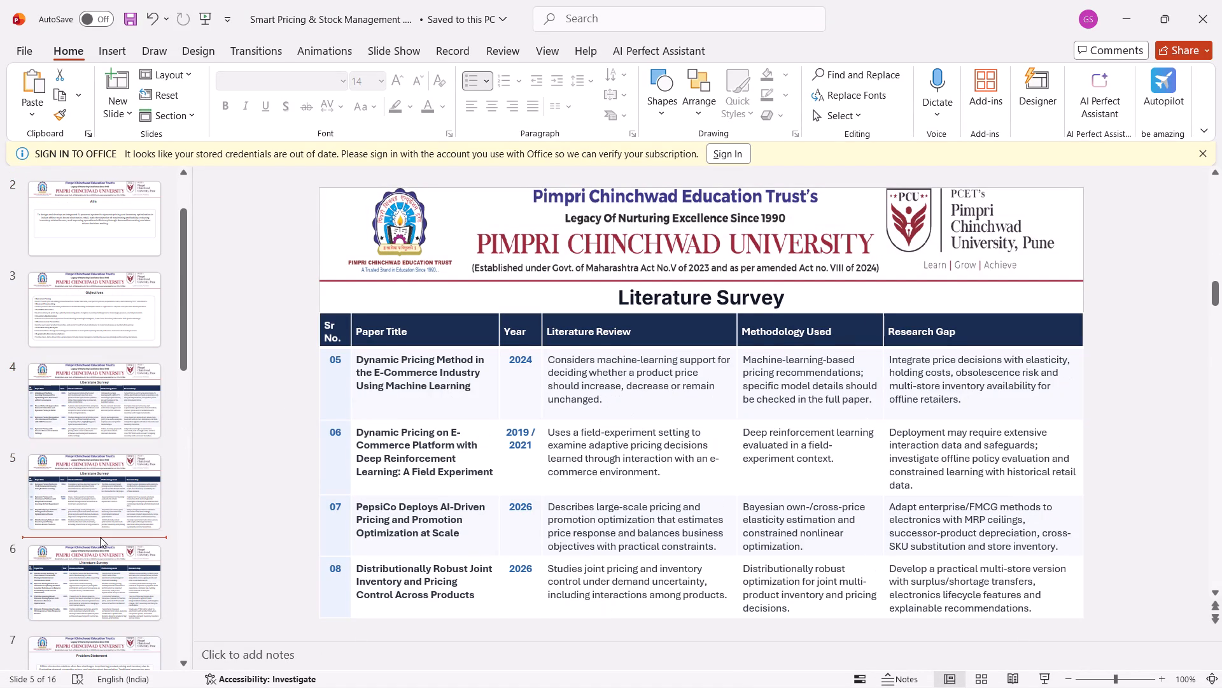
Replace the header banner on the Literature Survey slide covering papers 05 to 08 with a copy of slide 6's header banner.
{"action": "left_click", "coordinate": [90, 575]}
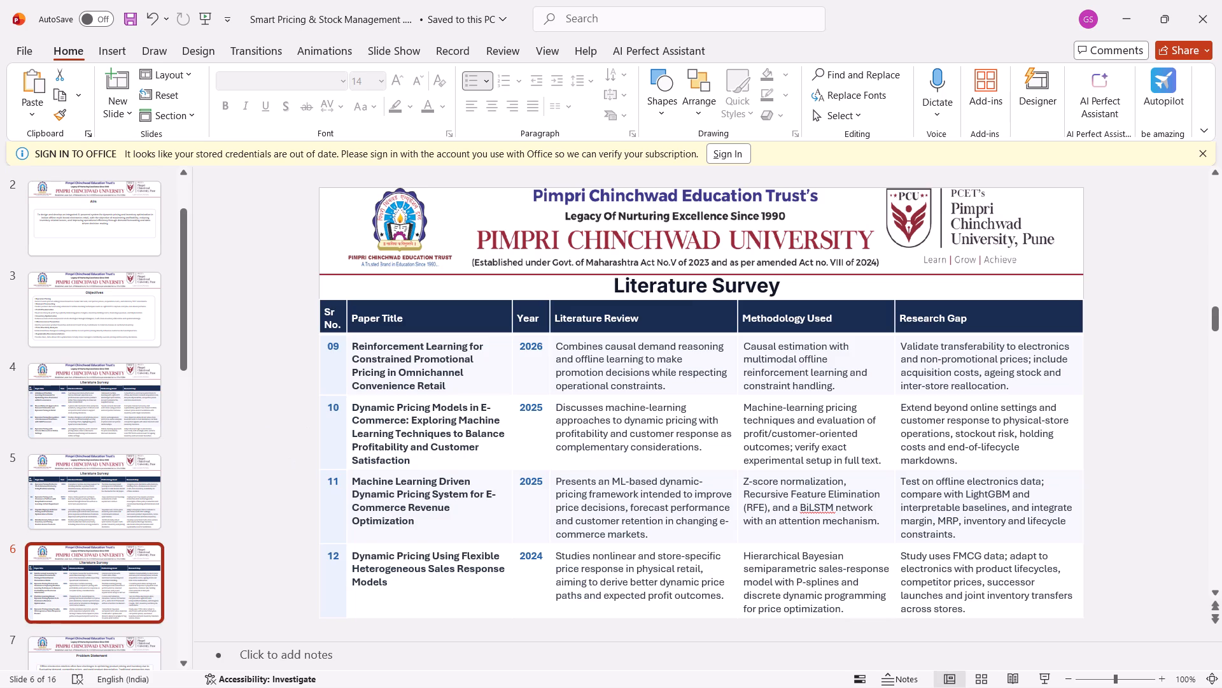
{"action": "left_click", "coordinate": [550, 278]}
{"action": "left_click", "coordinate": [570, 235]}
{"action": "key", "text": "ctrl+c"}
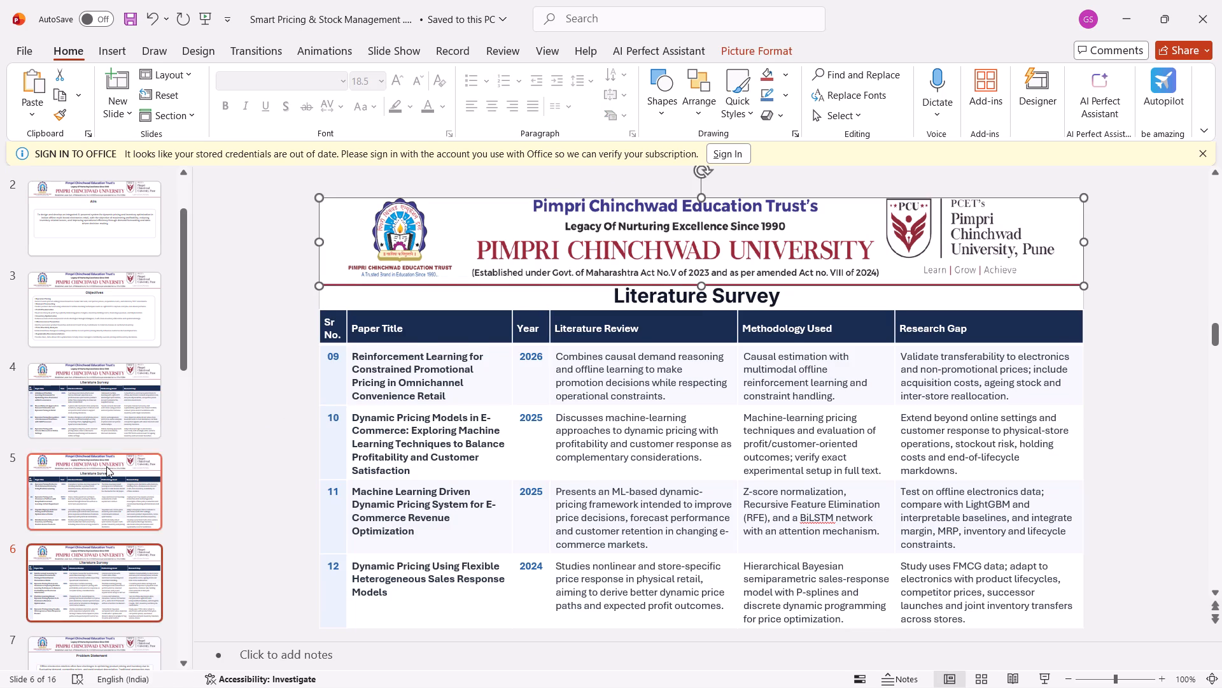
{"action": "left_click", "coordinate": [106, 466]}
{"action": "left_click", "coordinate": [580, 248]}
{"action": "key", "text": "Delete"}
{"action": "key", "text": "ctrl+v"}
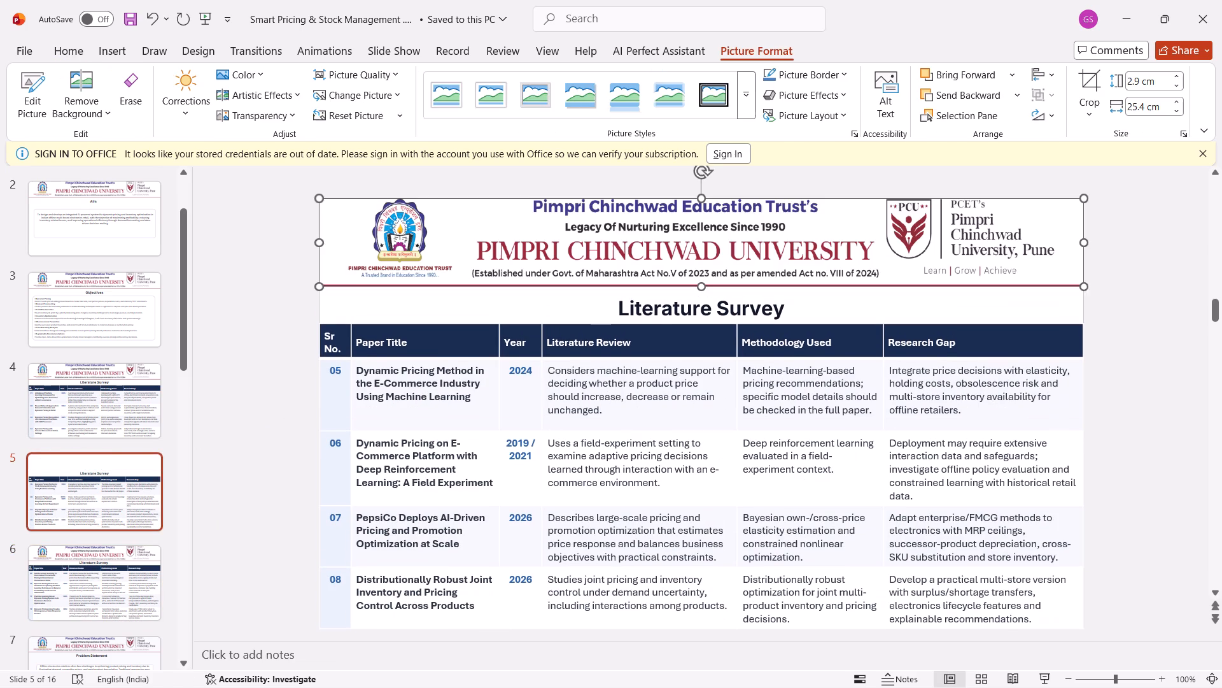
{"action": "left_click", "coordinate": [241, 336]}
Replace the header banner on the Literature Survey slide covering papers 01 to 04 with the copied slide 6 banner.
{"action": "left_click", "coordinate": [71, 405]}
{"action": "left_click", "coordinate": [519, 266]}
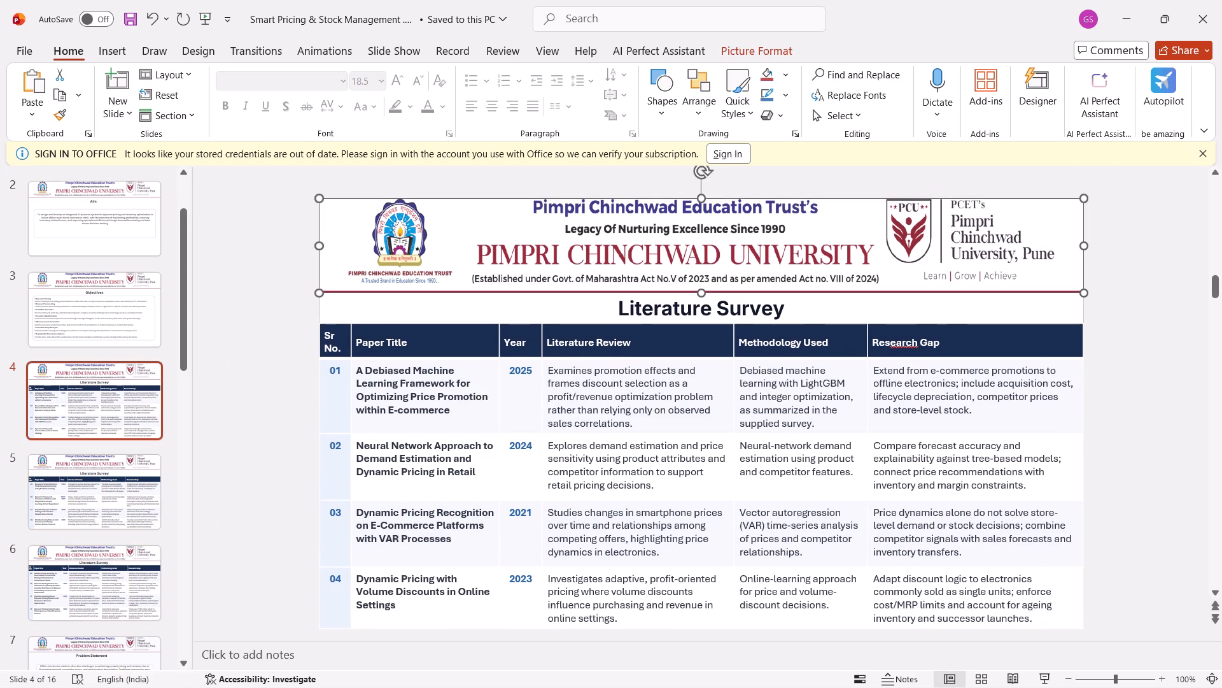
{"action": "key", "text": "Delete"}
{"action": "key", "text": "ctrl+v"}
Replace the header banner on the Objectives slide with the same copied banner.
{"action": "left_click", "coordinate": [104, 319]}
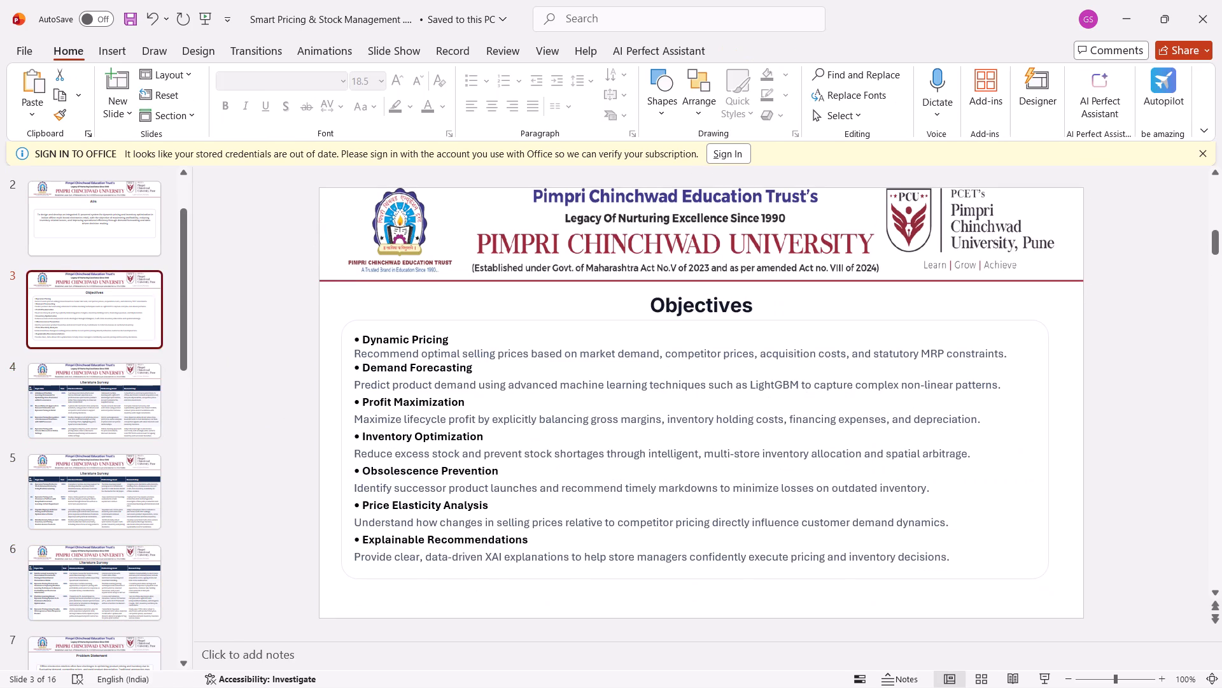
{"action": "left_click", "coordinate": [477, 240]}
{"action": "key", "text": "Delete"}
{"action": "key", "text": "ctrl+v"}
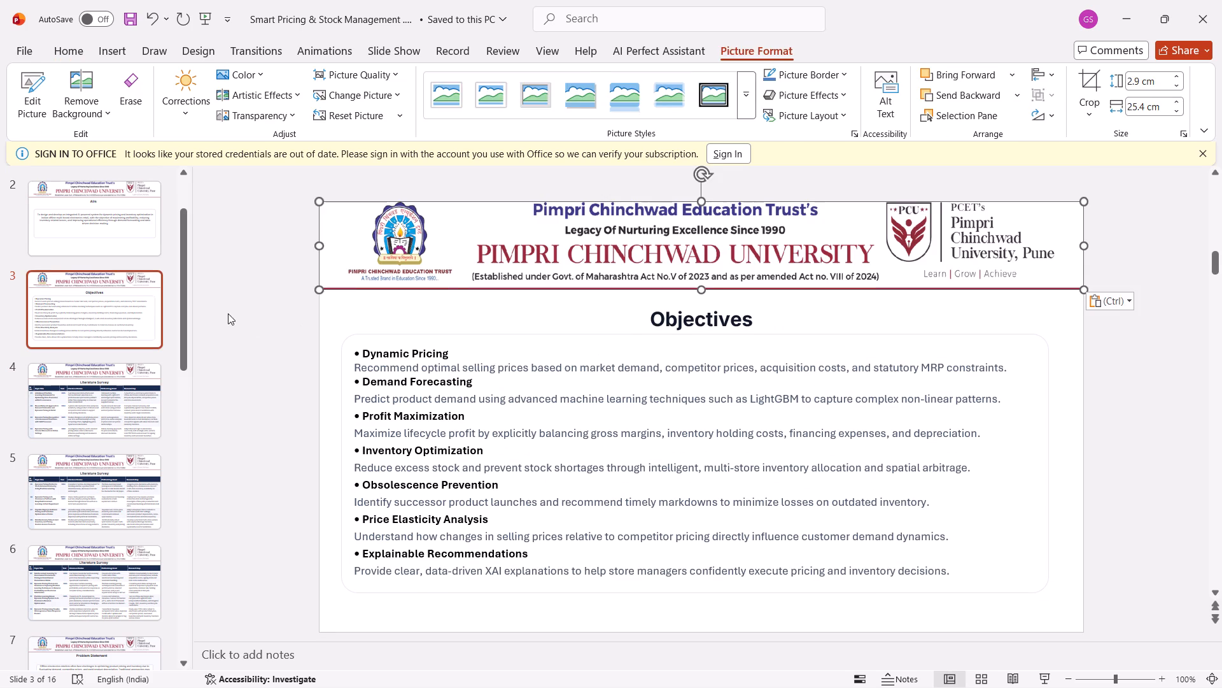
{"action": "left_click", "coordinate": [227, 313]}
Replace the header banner on the Aim slide with the same copied banner.
{"action": "left_click", "coordinate": [52, 223]}
{"action": "left_click", "coordinate": [576, 246]}
{"action": "key", "text": "Delete"}
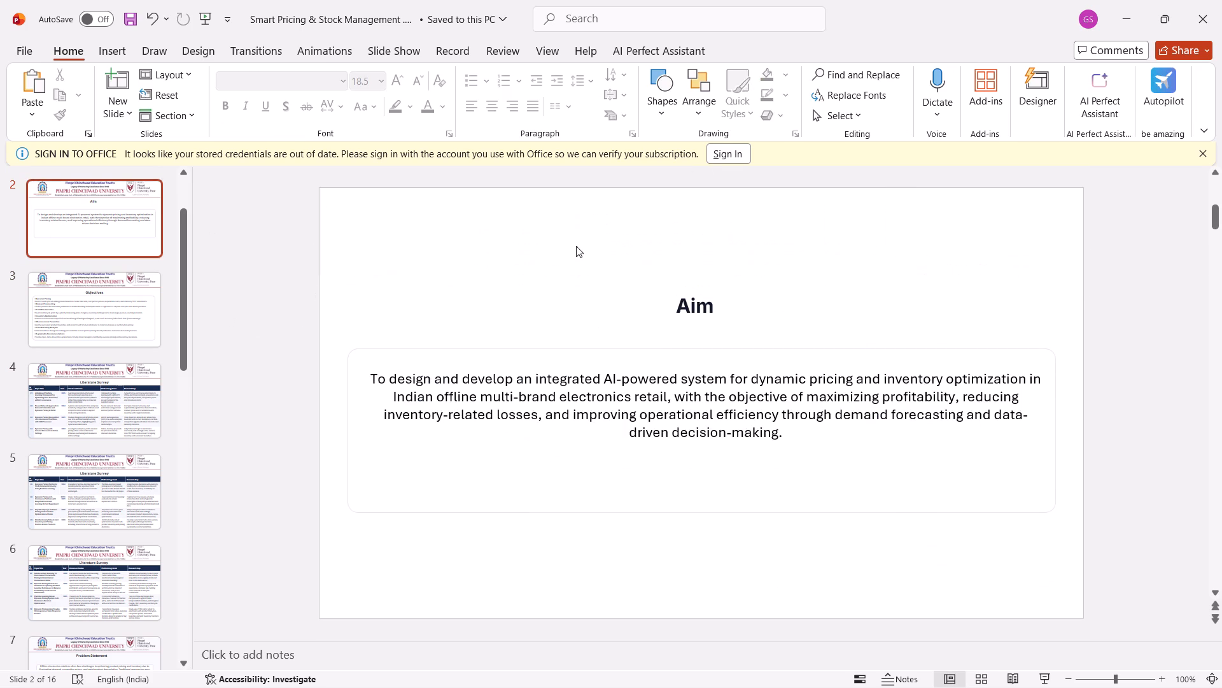
{"action": "key", "text": "ctrl+v"}
Save the presentation.
{"action": "key", "text": "ctrl+s"}
{"action": "left_click", "coordinate": [1153, 348]}
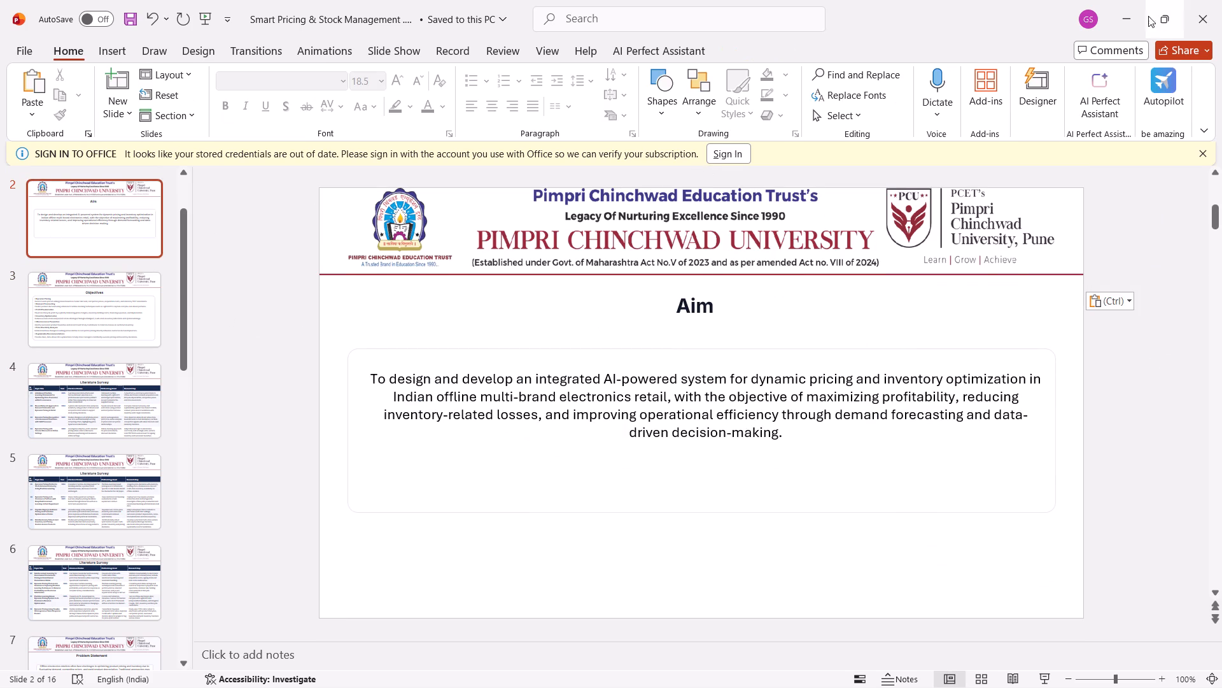
{"action": "left_click", "coordinate": [1153, 385]}
Review the slides from Result through Bibliography and back to the title slide, checking header banner consistency.
{"action": "left_click_drag", "start_coordinate": [1221, 221], "coordinate": [1213, 454]}
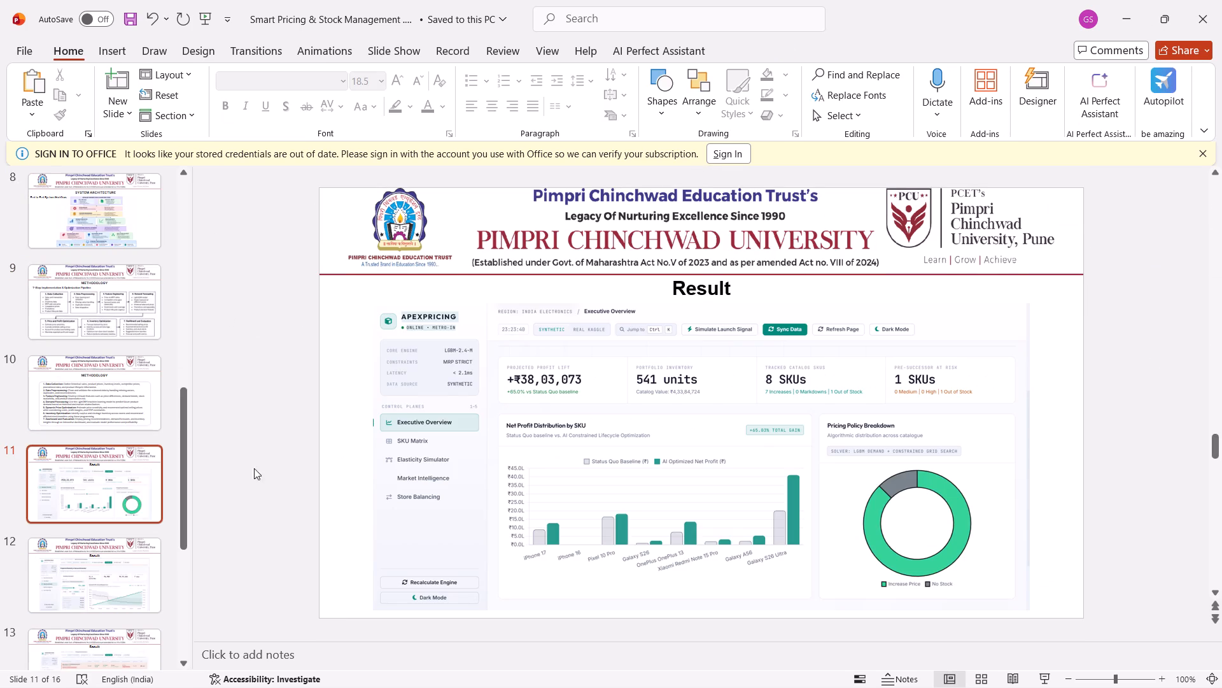
{"action": "scroll", "coordinate": [92, 466], "scroll_direction": "down", "scroll_amount": 19}
{"action": "left_click", "coordinate": [85, 598]}
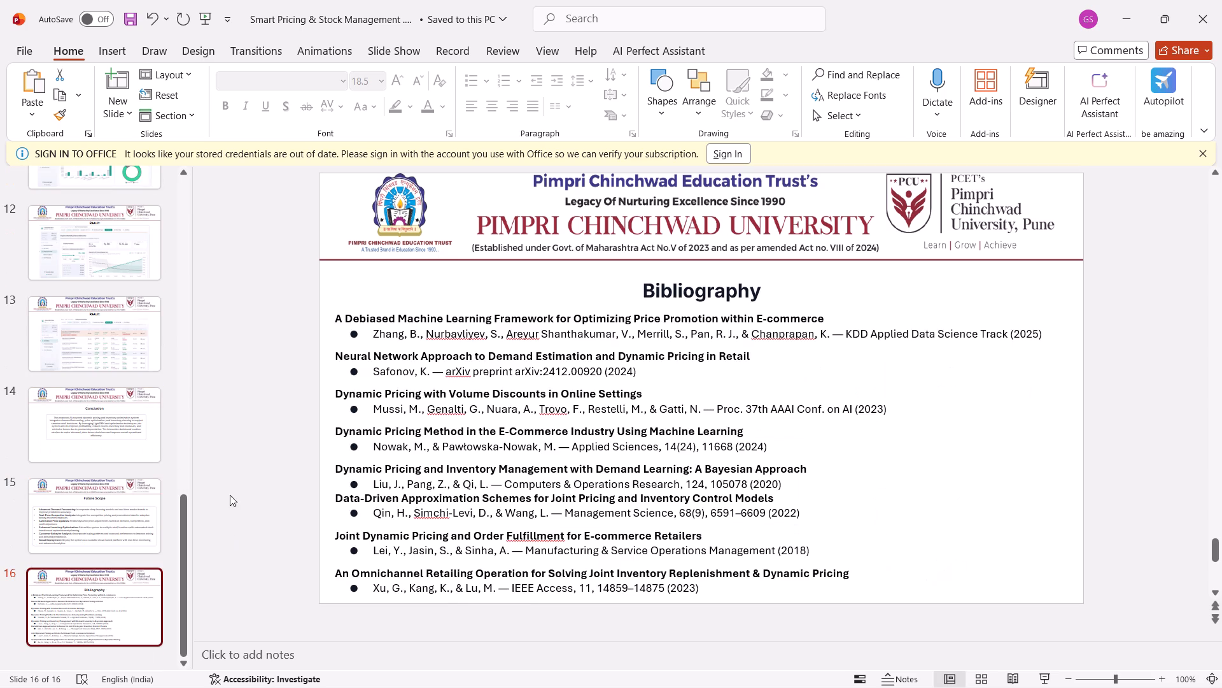
{"action": "left_click", "coordinate": [141, 524]}
{"action": "left_click", "coordinate": [114, 446]}
{"action": "left_click", "coordinate": [115, 367]}
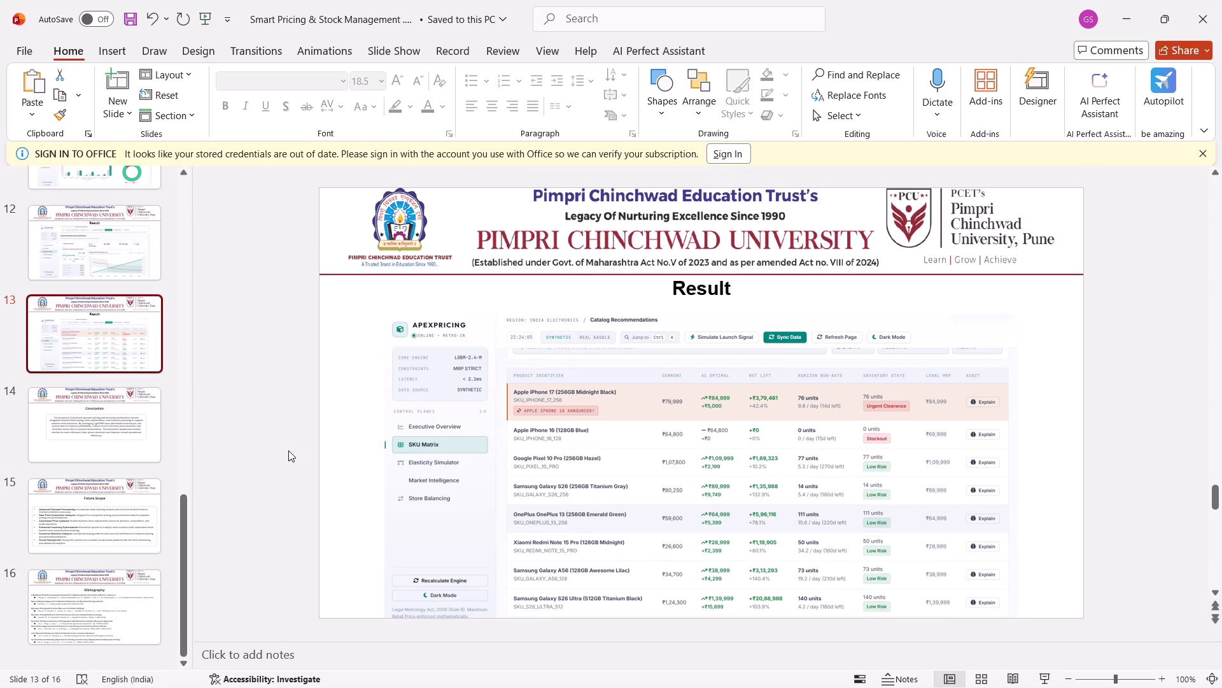
{"action": "scroll", "coordinate": [267, 407], "scroll_direction": "up", "scroll_amount": 16}
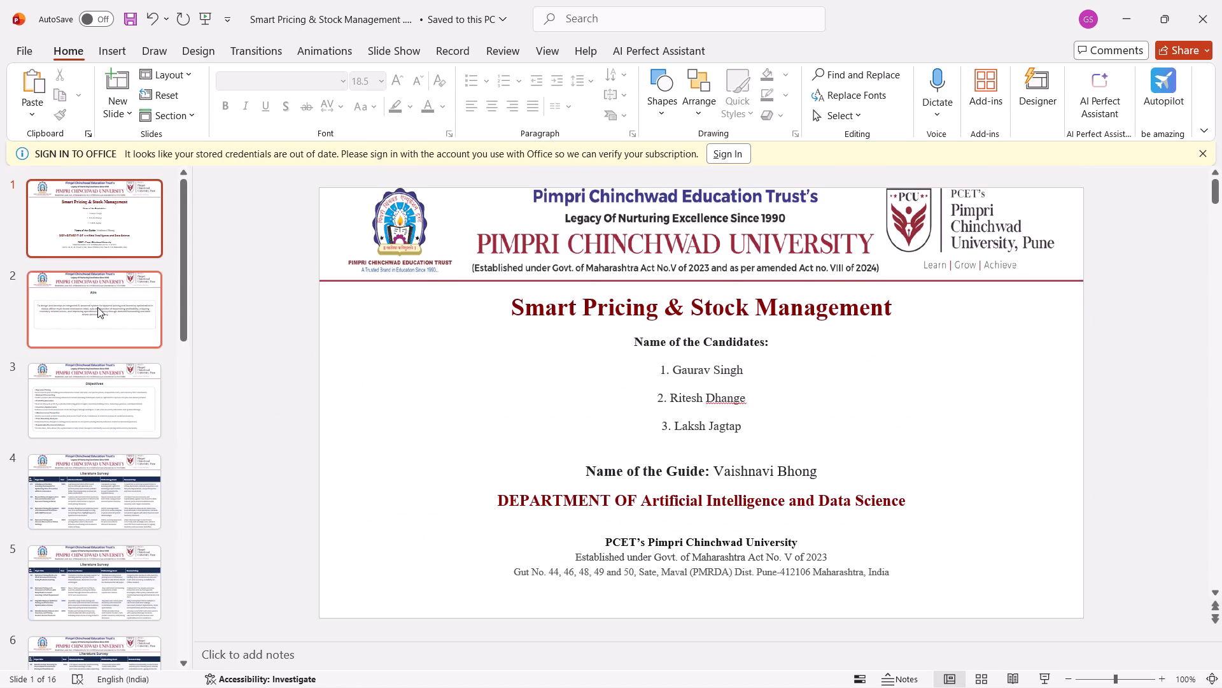
{"action": "left_click", "coordinate": [93, 303]}
{"action": "left_click", "coordinate": [102, 211]}
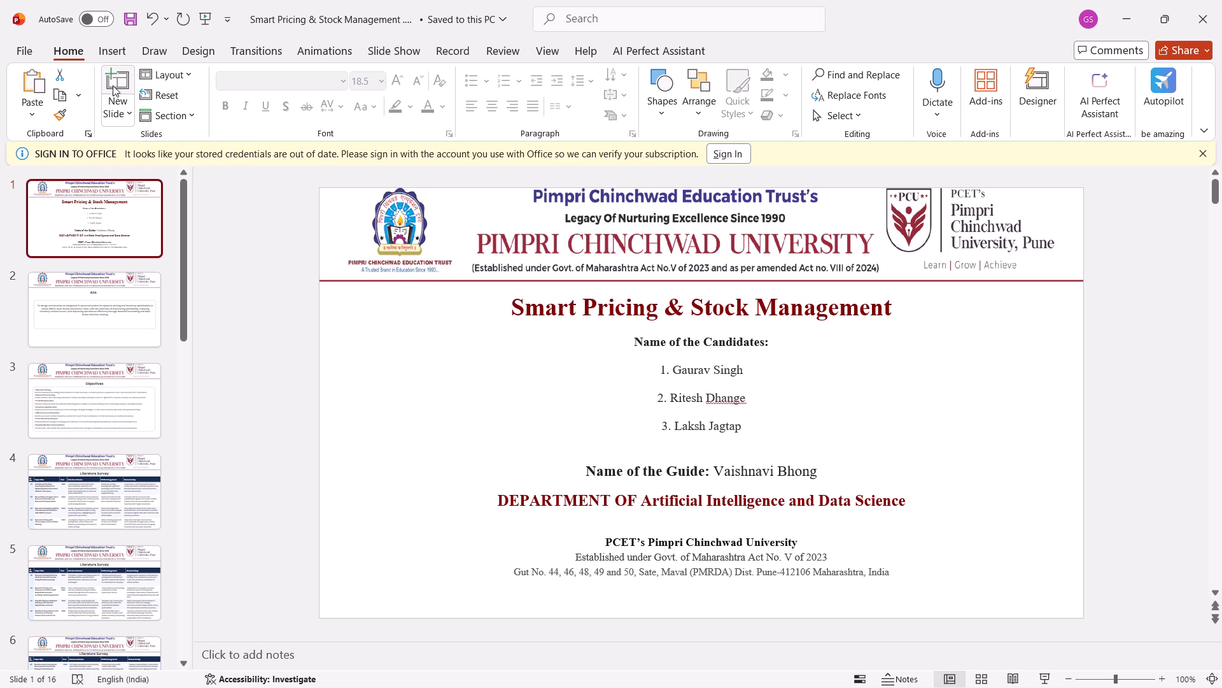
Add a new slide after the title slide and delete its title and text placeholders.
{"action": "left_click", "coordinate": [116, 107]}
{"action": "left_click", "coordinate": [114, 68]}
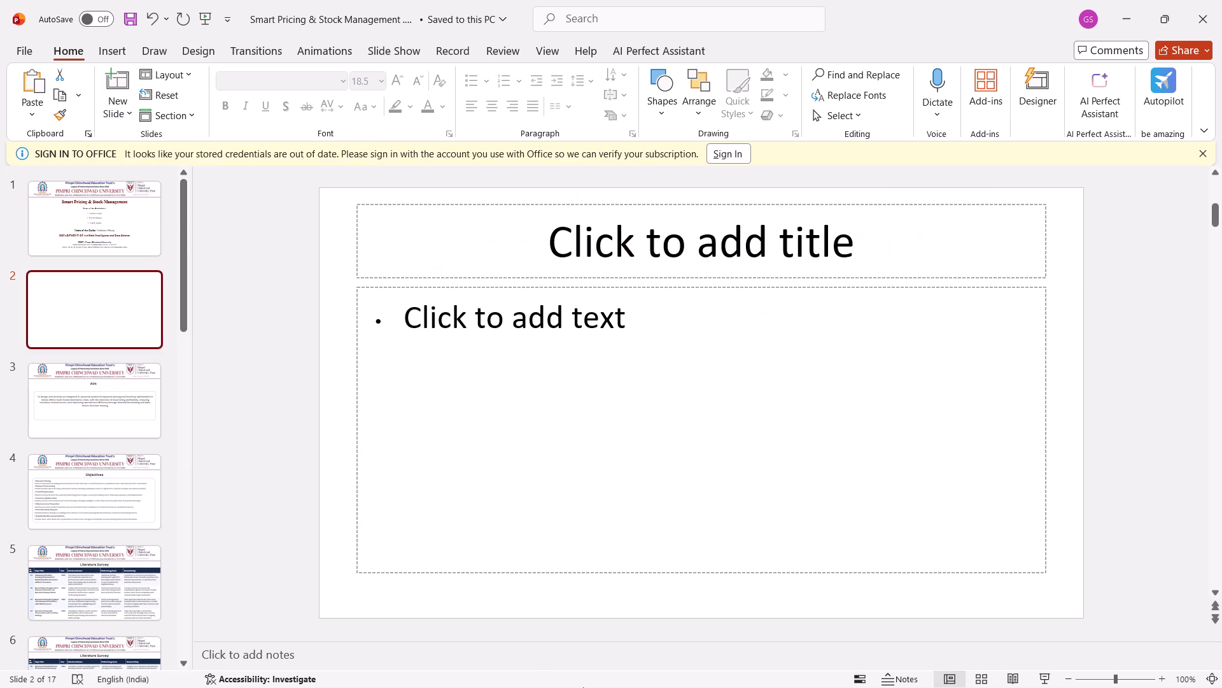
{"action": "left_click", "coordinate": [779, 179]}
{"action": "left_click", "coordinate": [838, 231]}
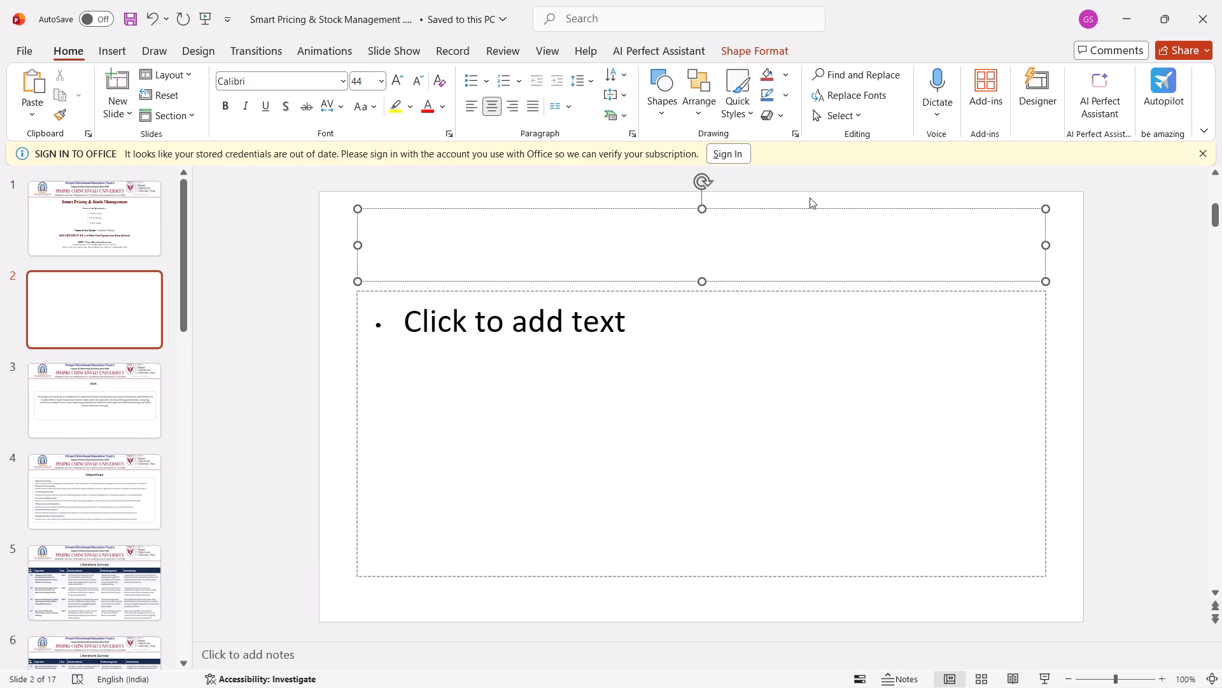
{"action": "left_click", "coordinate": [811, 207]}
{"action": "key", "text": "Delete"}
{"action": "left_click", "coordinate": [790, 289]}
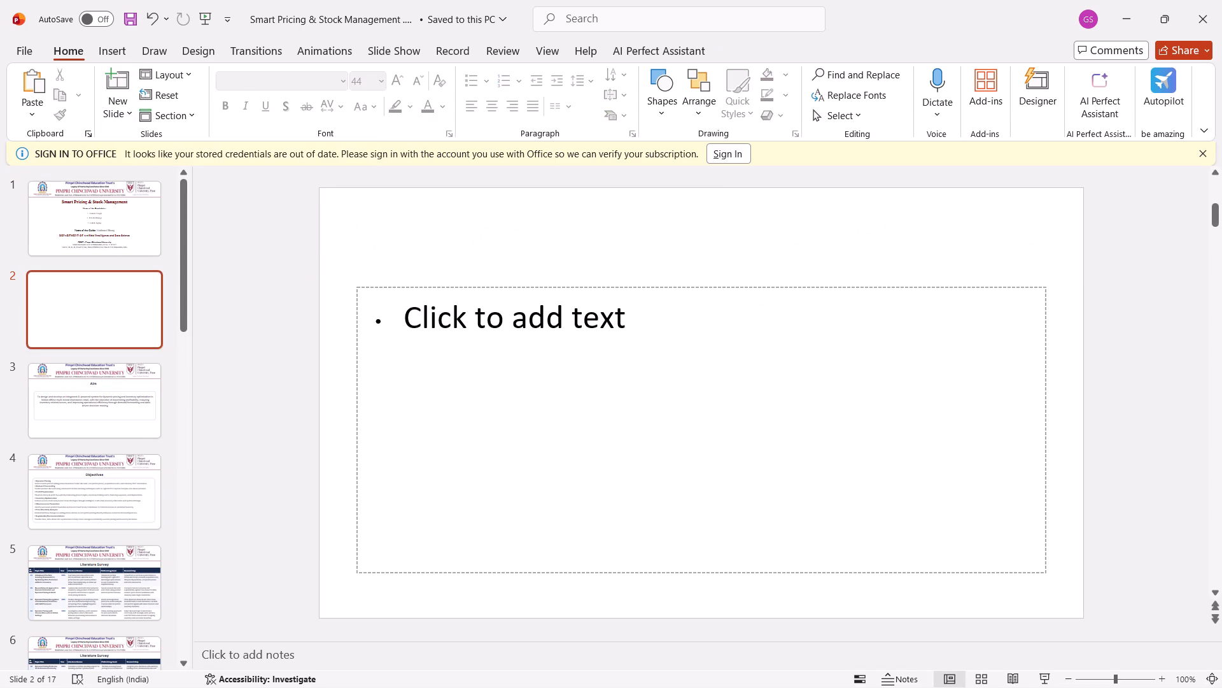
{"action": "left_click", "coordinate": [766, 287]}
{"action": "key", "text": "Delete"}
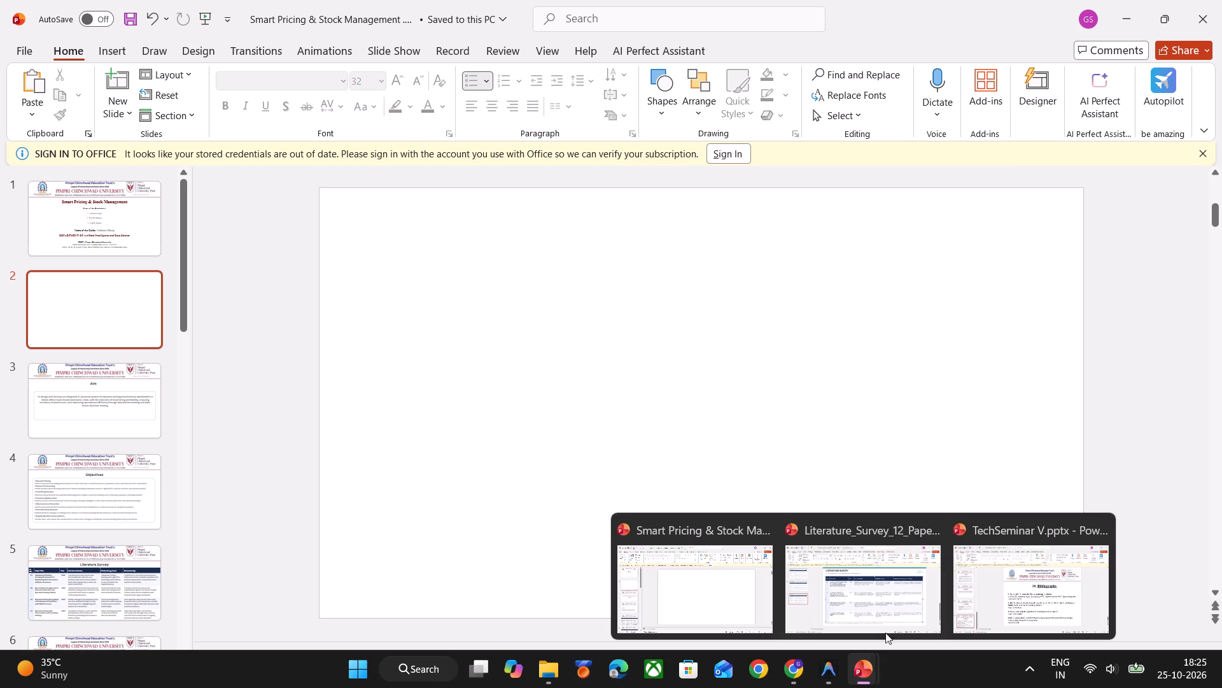
Switch to the TechSeminar V presentation, examine its Contents of the Presentation slide and table, and close that presentation.
{"action": "left_click", "coordinate": [935, 536]}
{"action": "left_click", "coordinate": [938, 585]}
{"action": "scroll", "coordinate": [1155, 457], "scroll_direction": "up", "scroll_amount": 3}
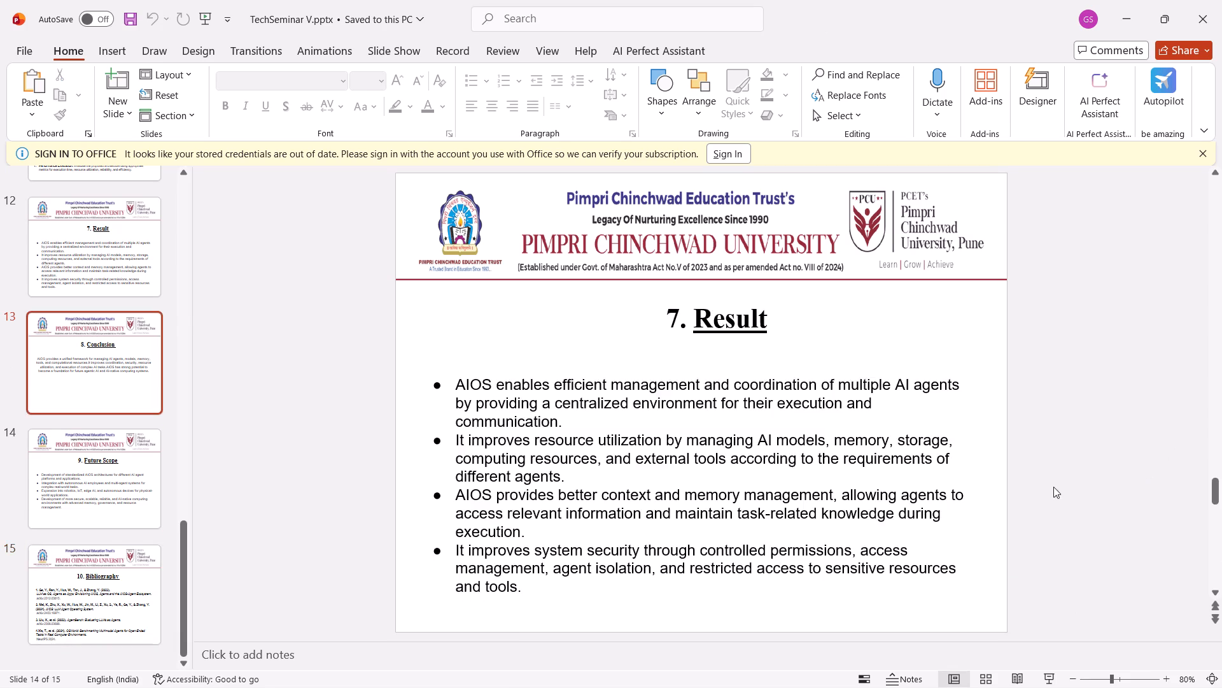
{"action": "scroll", "coordinate": [1036, 476], "scroll_direction": "up", "scroll_amount": 20}
{"action": "scroll", "coordinate": [1036, 476], "scroll_direction": "up", "scroll_amount": 2}
{"action": "scroll", "coordinate": [785, 517], "scroll_direction": "down", "scroll_amount": 1}
{"action": "scroll", "coordinate": [69, 437], "scroll_direction": "up", "scroll_amount": 4}
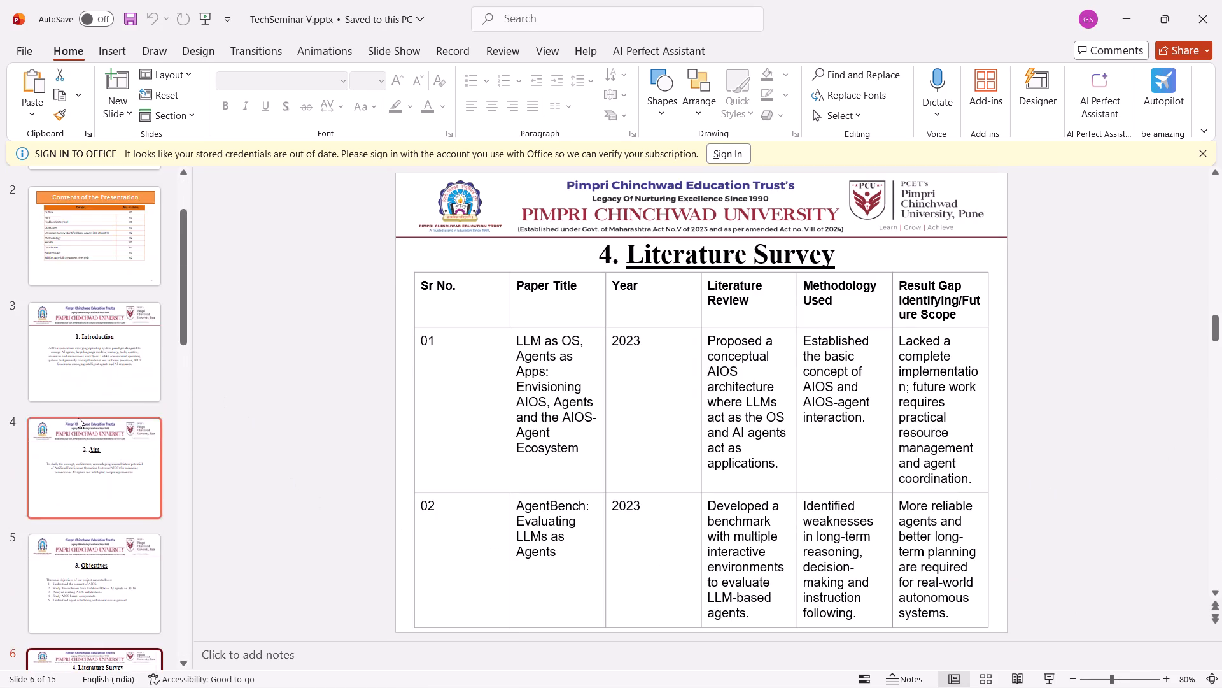
{"action": "scroll", "coordinate": [79, 416], "scroll_direction": "up", "scroll_amount": 2}
{"action": "left_click", "coordinate": [89, 362]}
{"action": "left_click", "coordinate": [634, 306]}
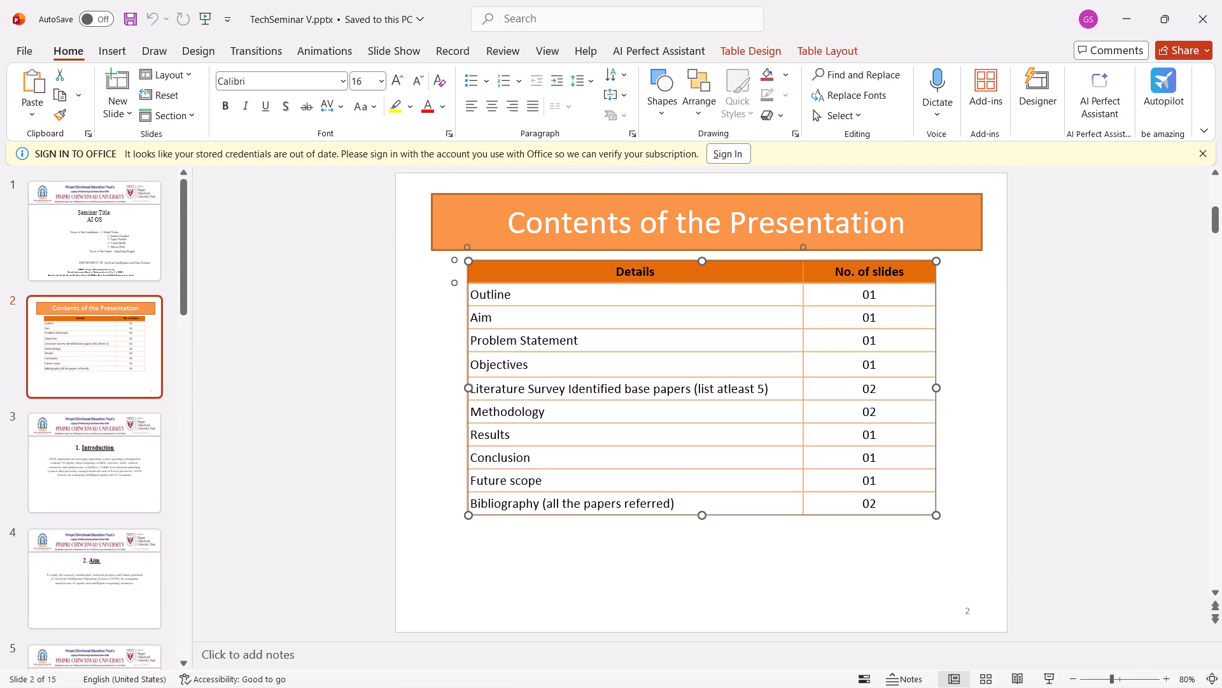
{"action": "left_click", "coordinate": [563, 262]}
{"action": "left_click", "coordinate": [1191, 29]}
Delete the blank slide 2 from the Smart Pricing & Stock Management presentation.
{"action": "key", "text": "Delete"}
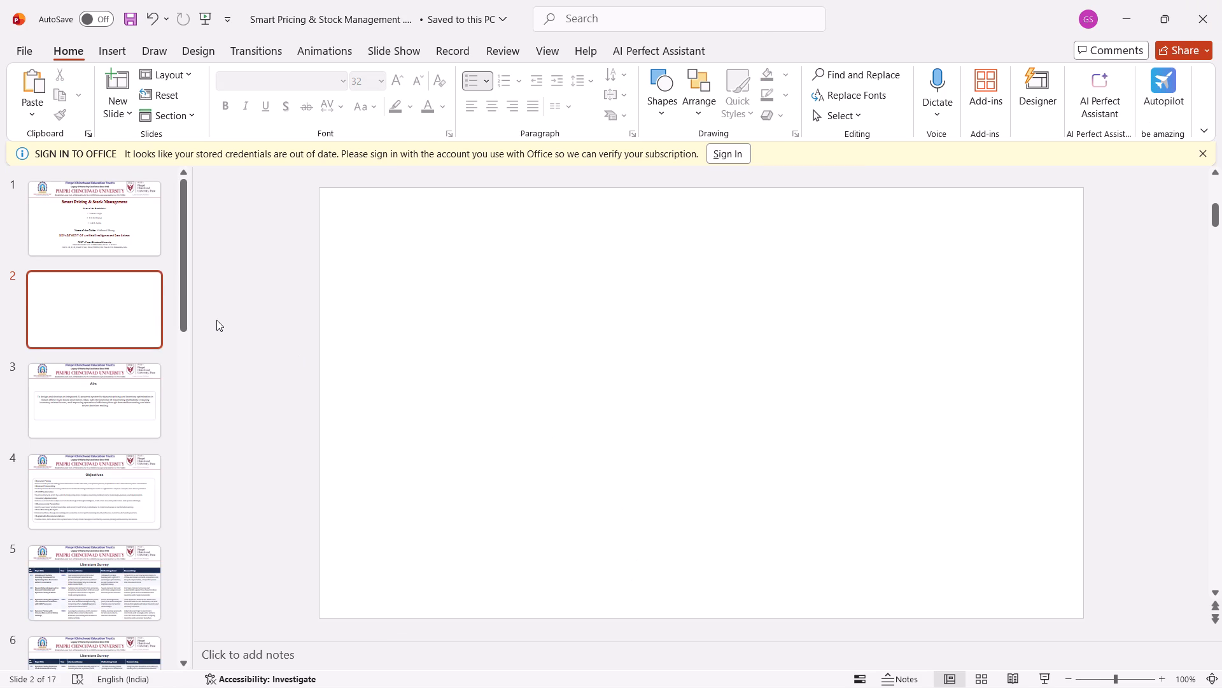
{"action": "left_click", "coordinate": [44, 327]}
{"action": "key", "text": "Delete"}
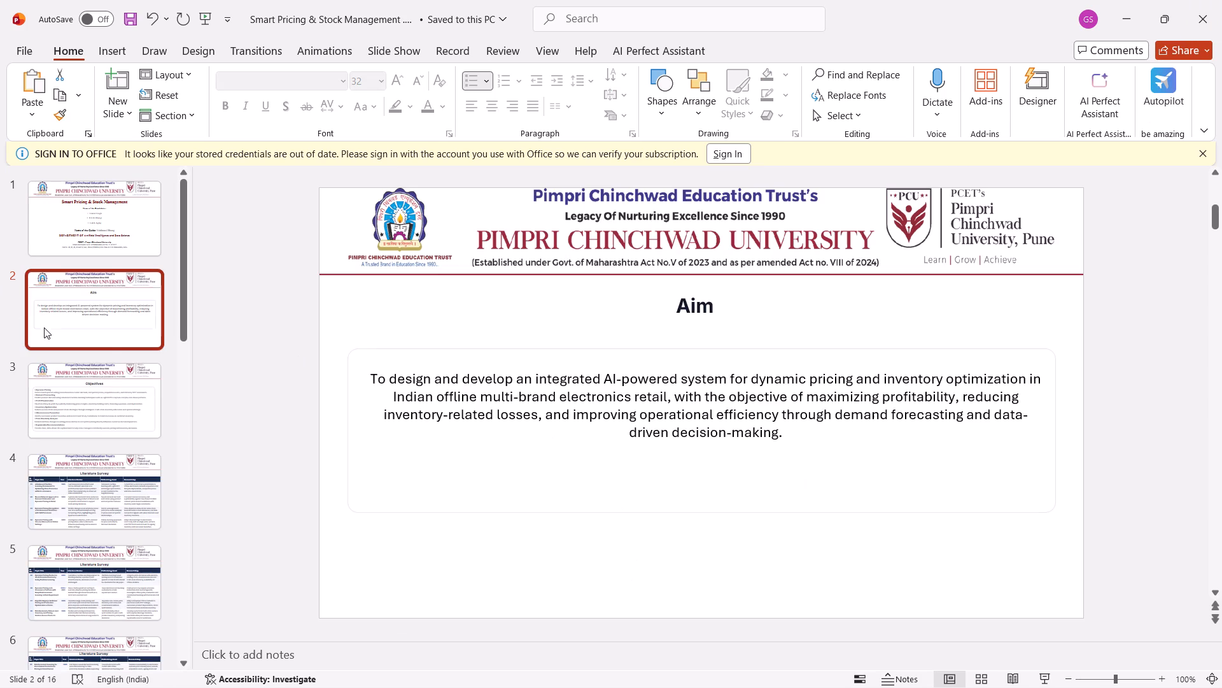
Save the presentation.
{"action": "left_click", "coordinate": [1043, 447]}
{"action": "left_click", "coordinate": [1191, 409]}
{"action": "key", "text": "ctrl+s"}
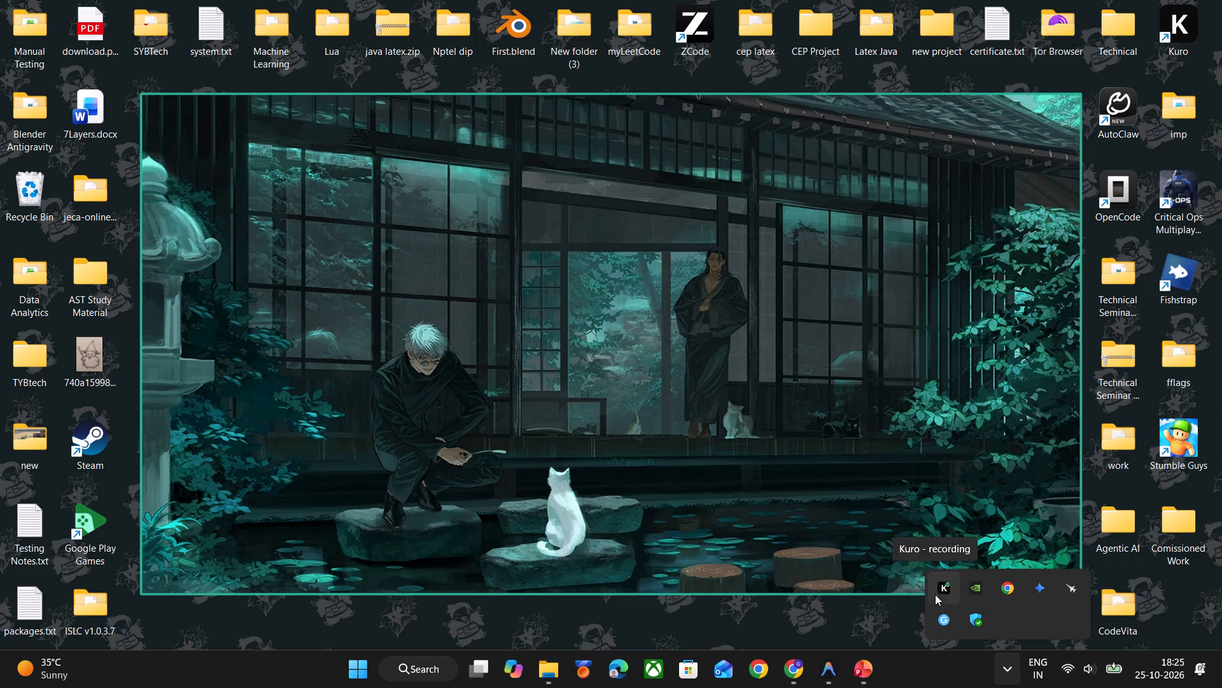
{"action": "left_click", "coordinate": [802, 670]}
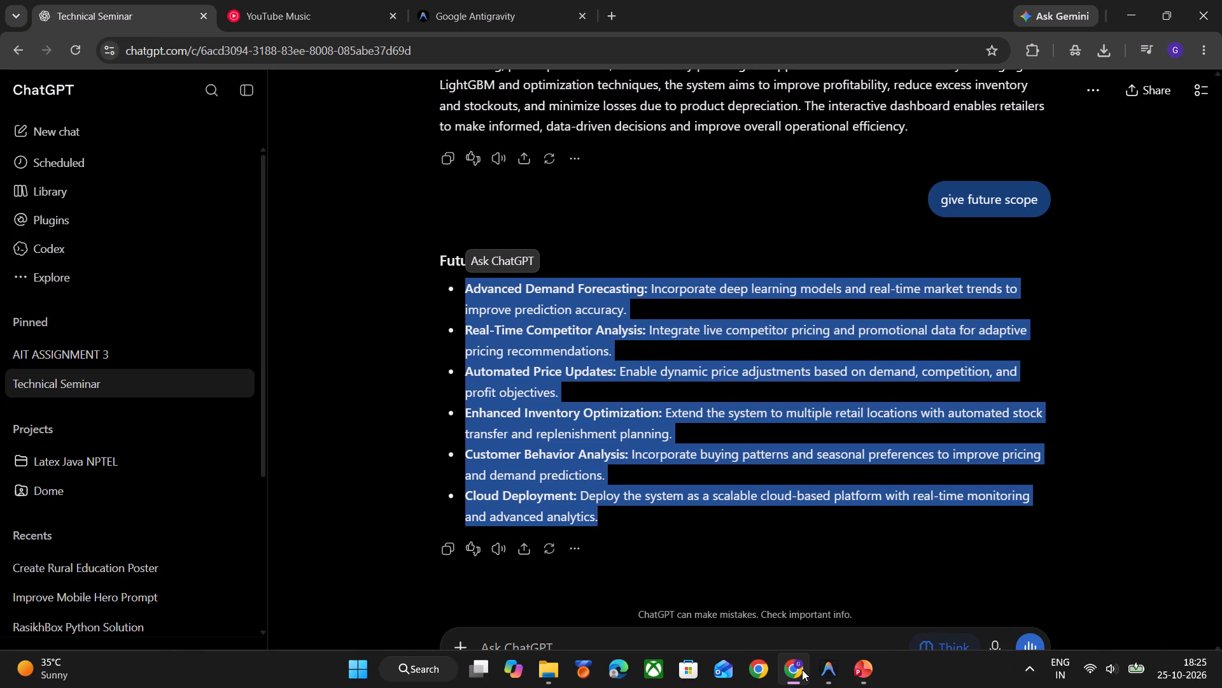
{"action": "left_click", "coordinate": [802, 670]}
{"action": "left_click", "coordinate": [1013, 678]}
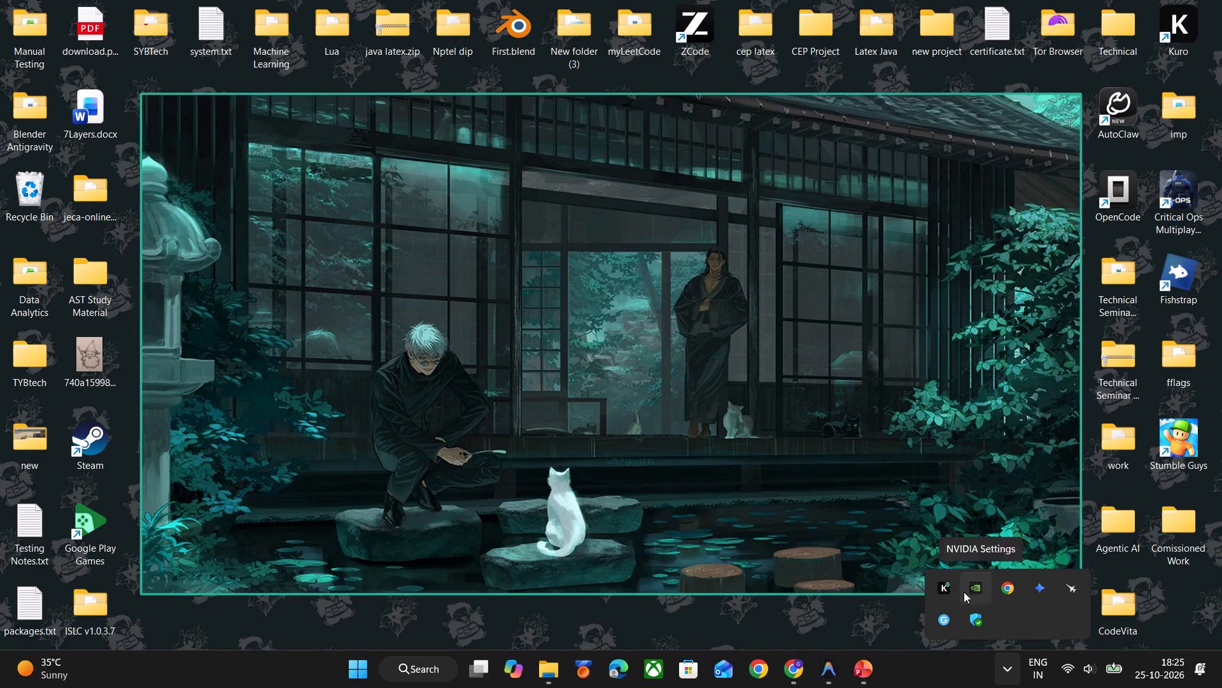